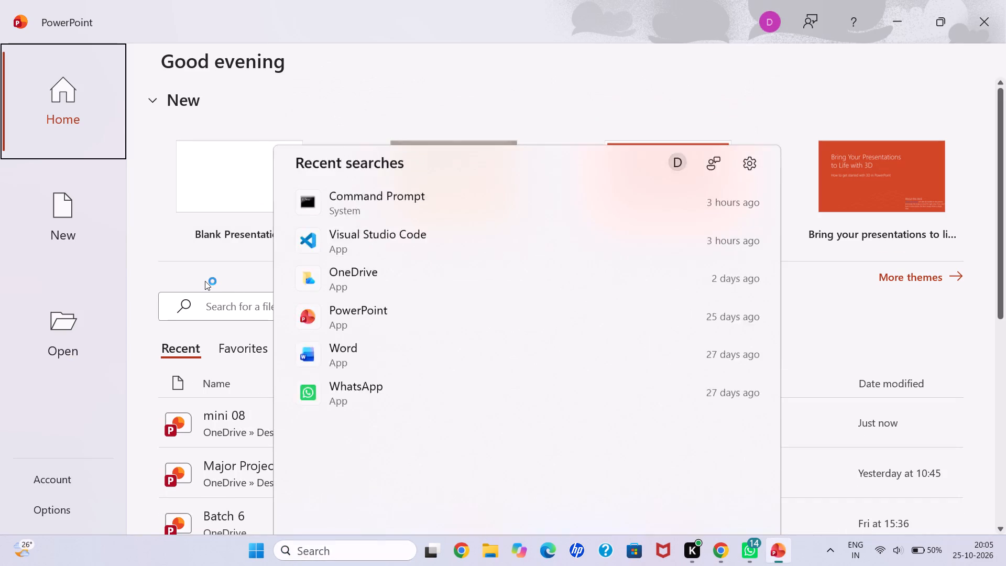
{"action": "scroll", "coordinate": [306, 402], "scroll_direction": "down", "scroll_amount": 1}
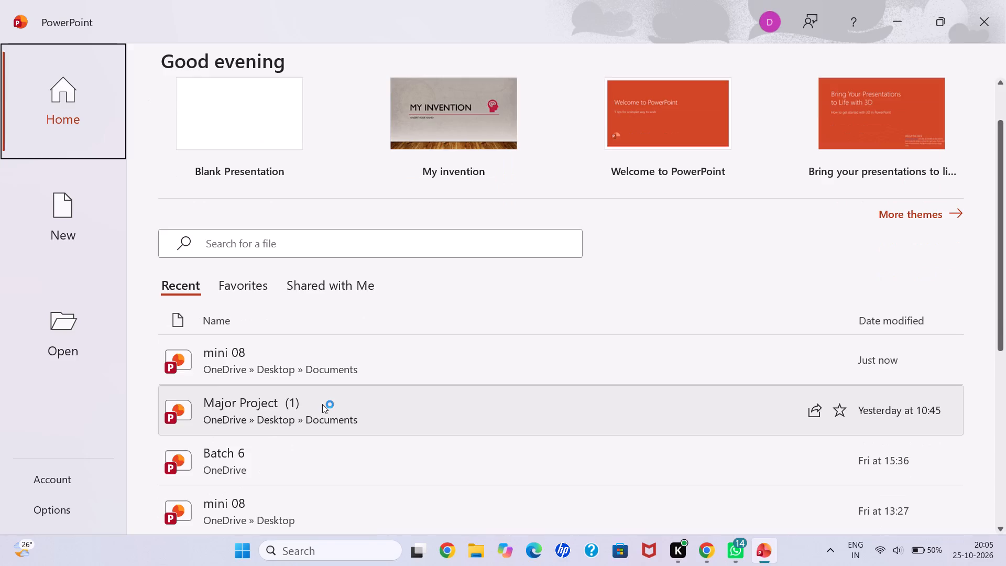
{"action": "double_click", "coordinate": [322, 404]}
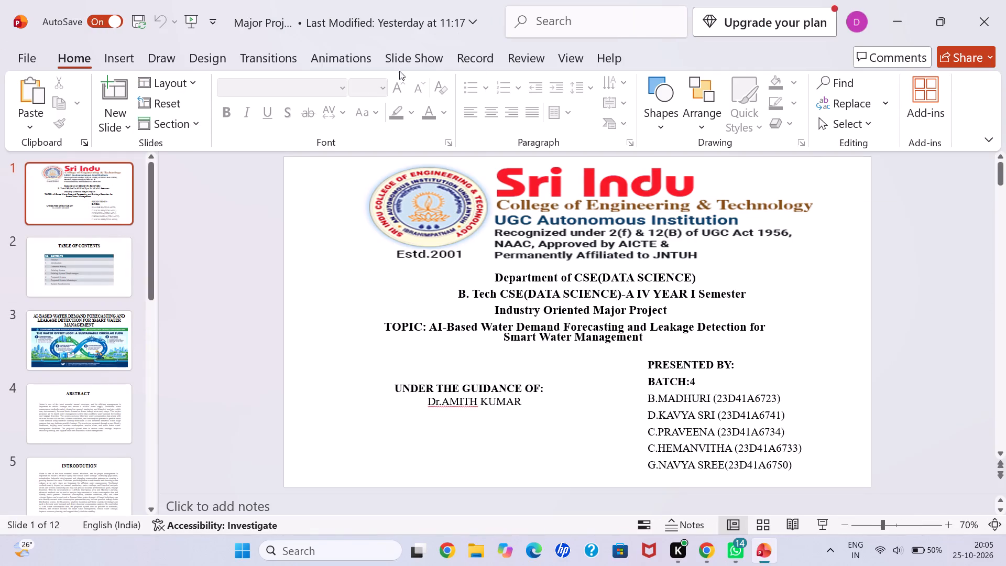
Save a copy of the presentation in the personal OneDrive folder under the name batch 13.
{"action": "left_click", "coordinate": [34, 63]}
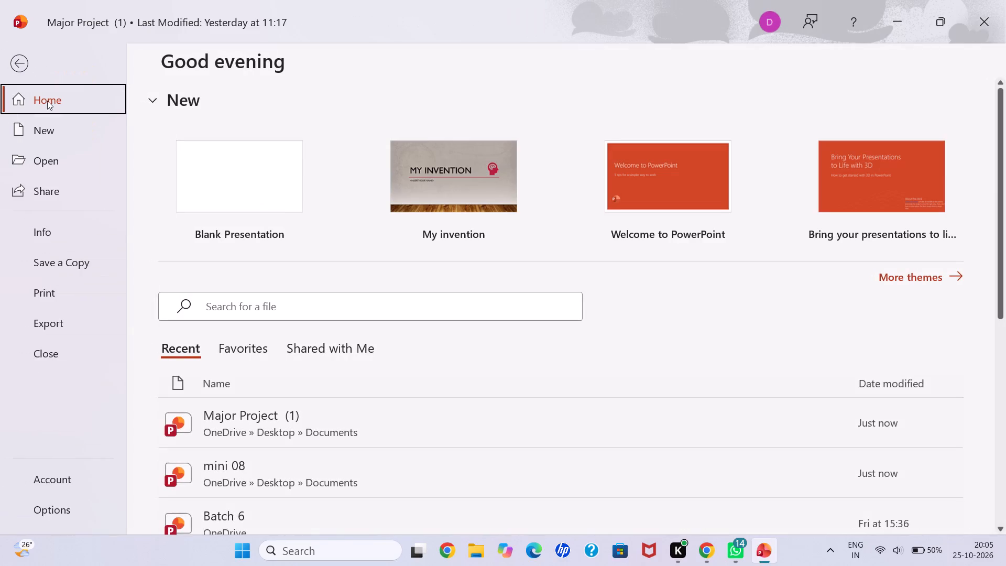
{"action": "left_click", "coordinate": [76, 267]}
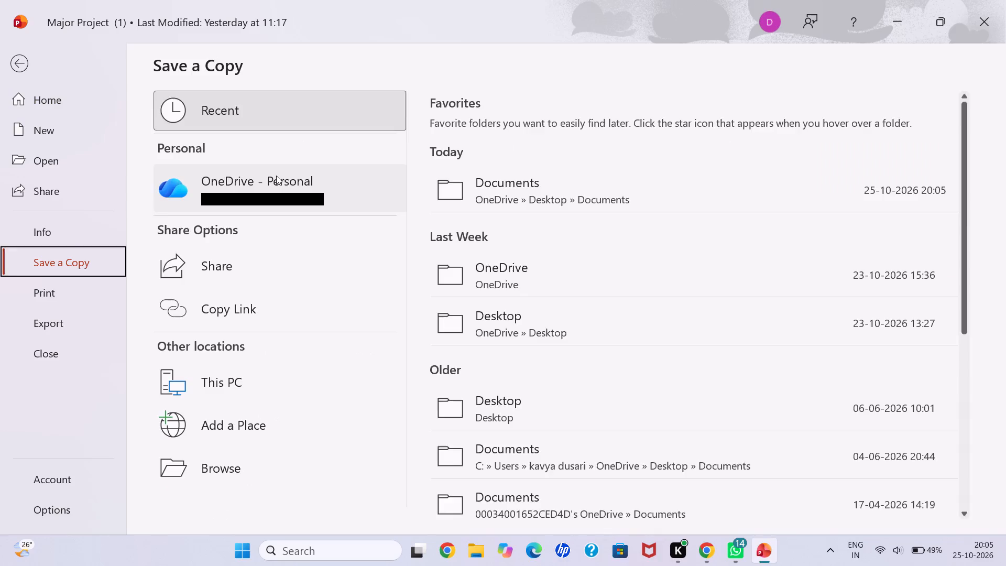
{"action": "left_click", "coordinate": [276, 176]}
{"action": "left_click", "coordinate": [499, 95]}
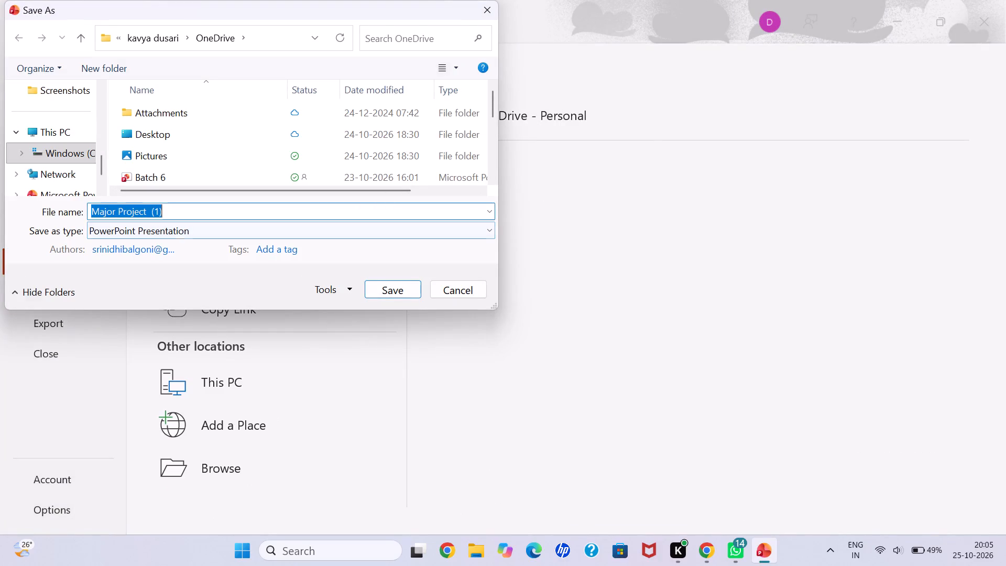
{"action": "key", "text": "BackSpace"}
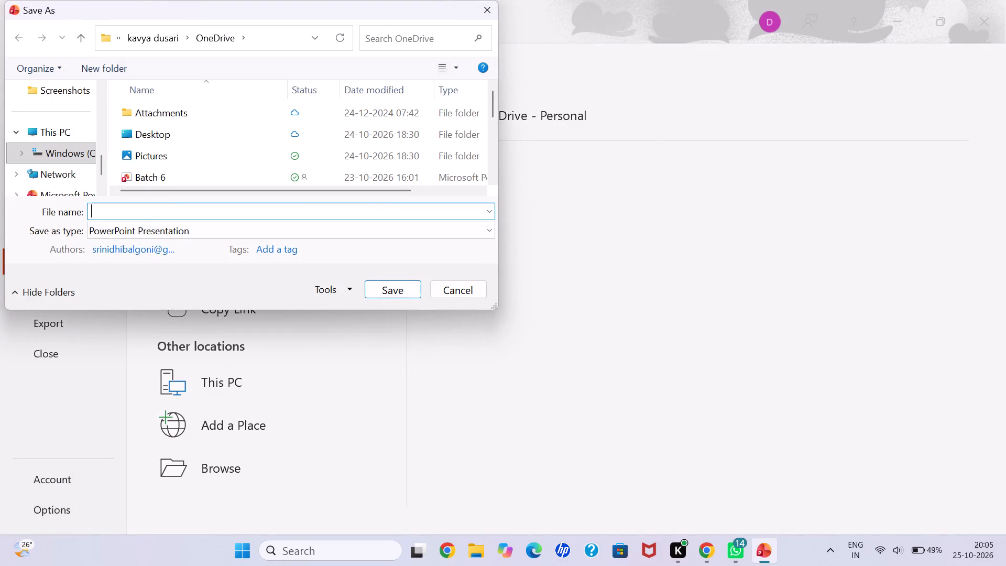
{"action": "type", "text": "batch"}
{"action": "key", "text": "space"}
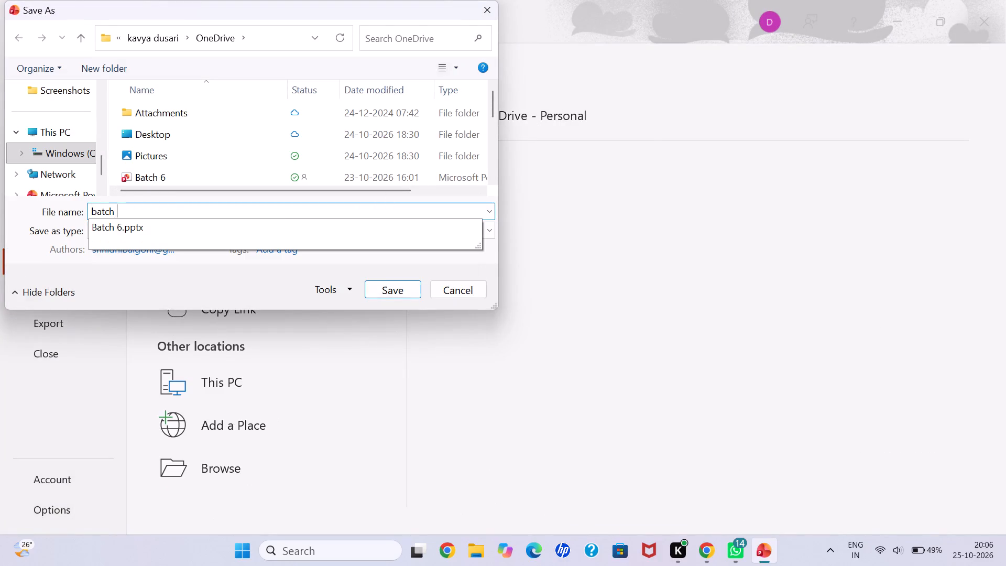
{"action": "type", "text": "13"}
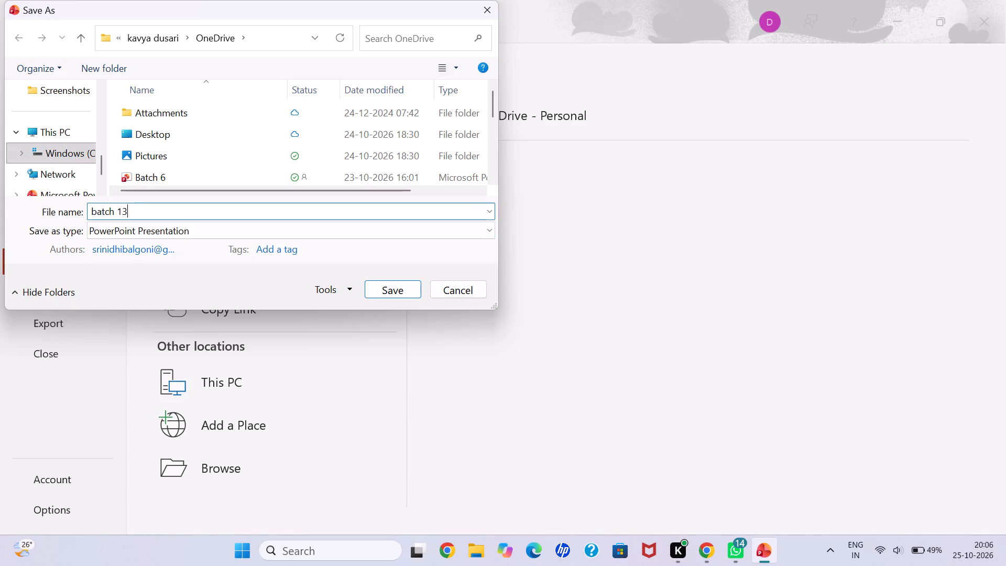
{"action": "key", "text": "Return"}
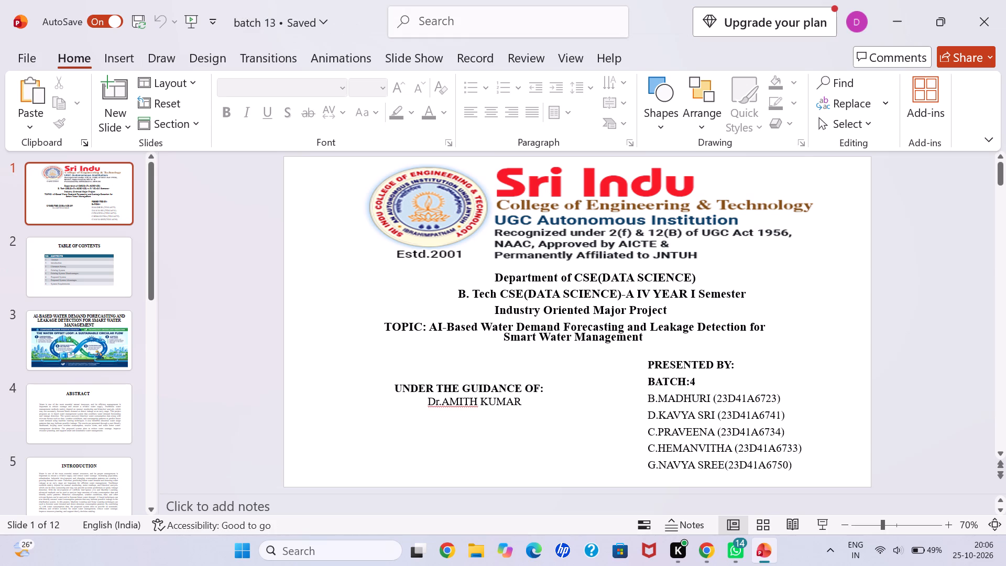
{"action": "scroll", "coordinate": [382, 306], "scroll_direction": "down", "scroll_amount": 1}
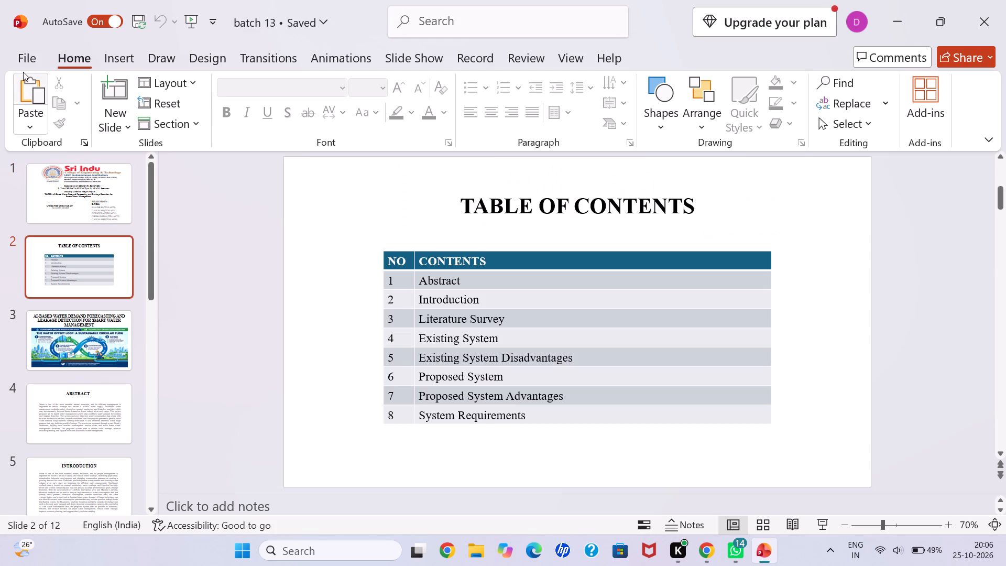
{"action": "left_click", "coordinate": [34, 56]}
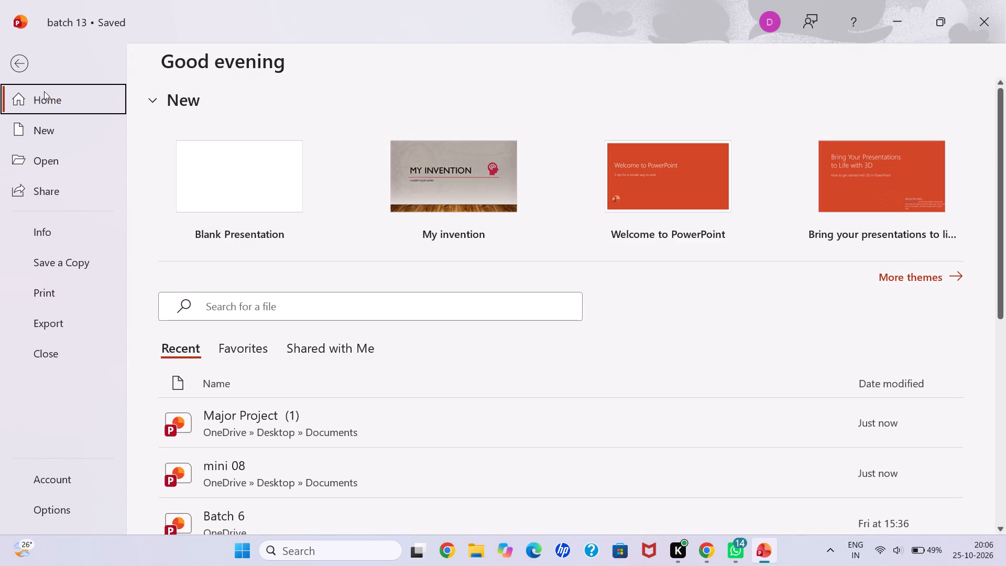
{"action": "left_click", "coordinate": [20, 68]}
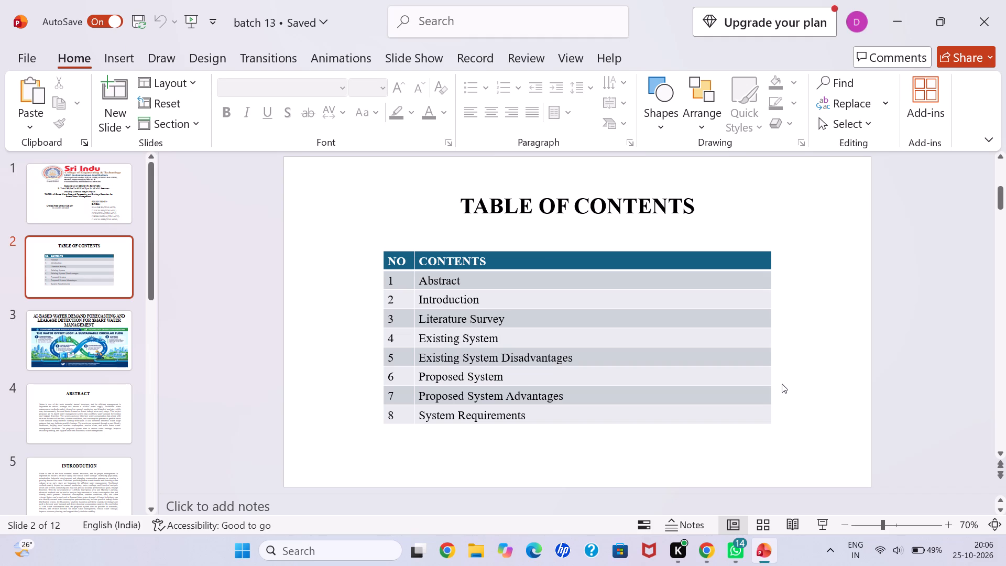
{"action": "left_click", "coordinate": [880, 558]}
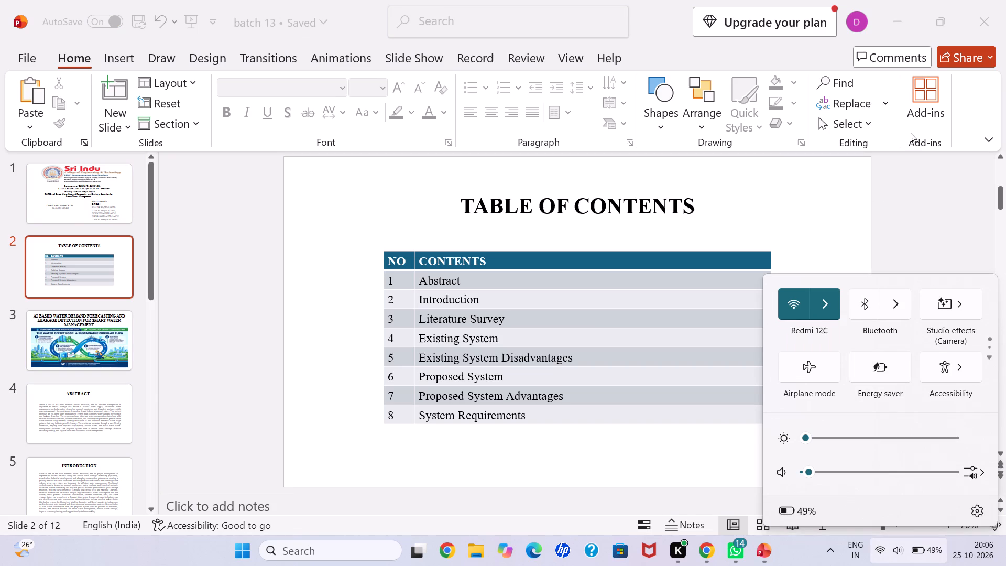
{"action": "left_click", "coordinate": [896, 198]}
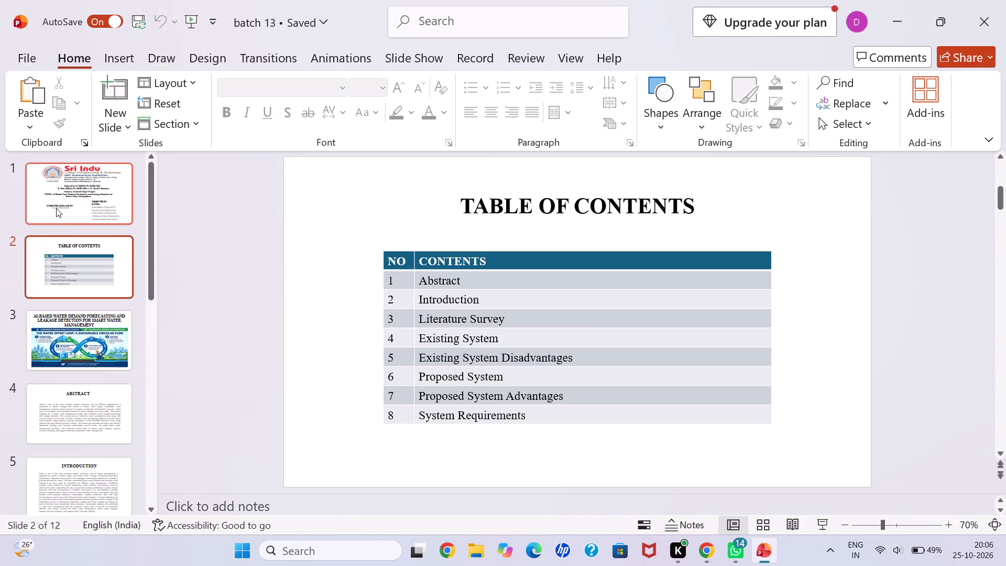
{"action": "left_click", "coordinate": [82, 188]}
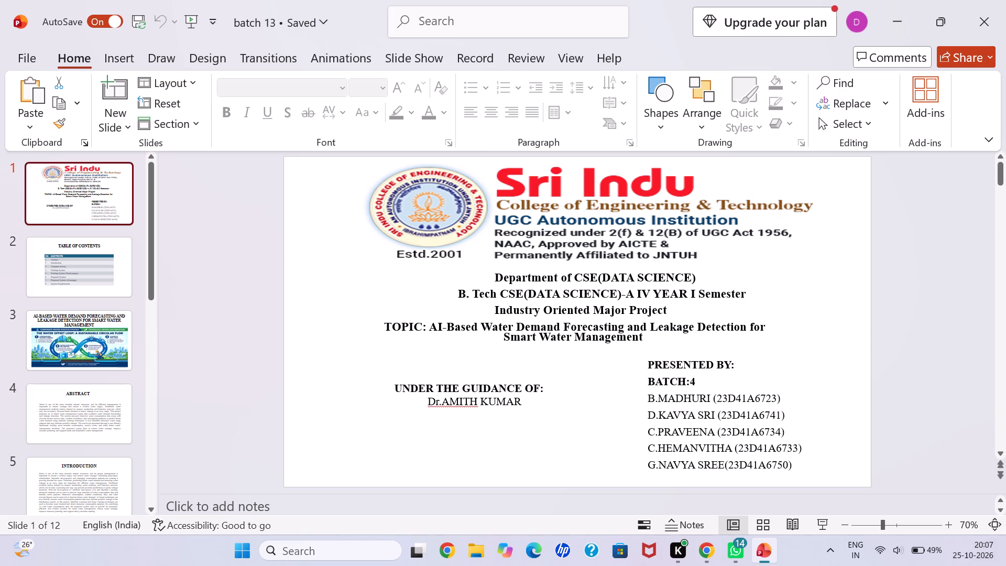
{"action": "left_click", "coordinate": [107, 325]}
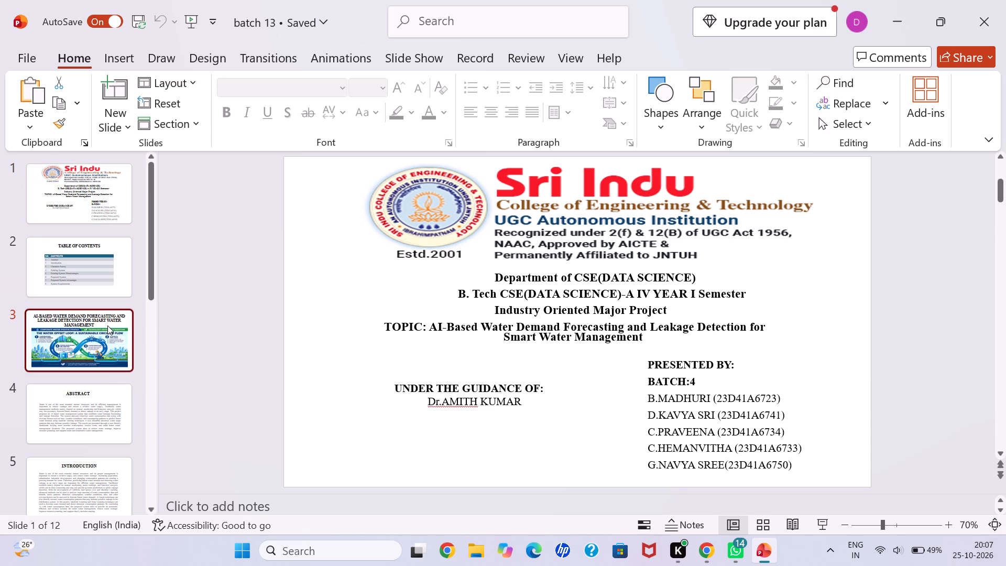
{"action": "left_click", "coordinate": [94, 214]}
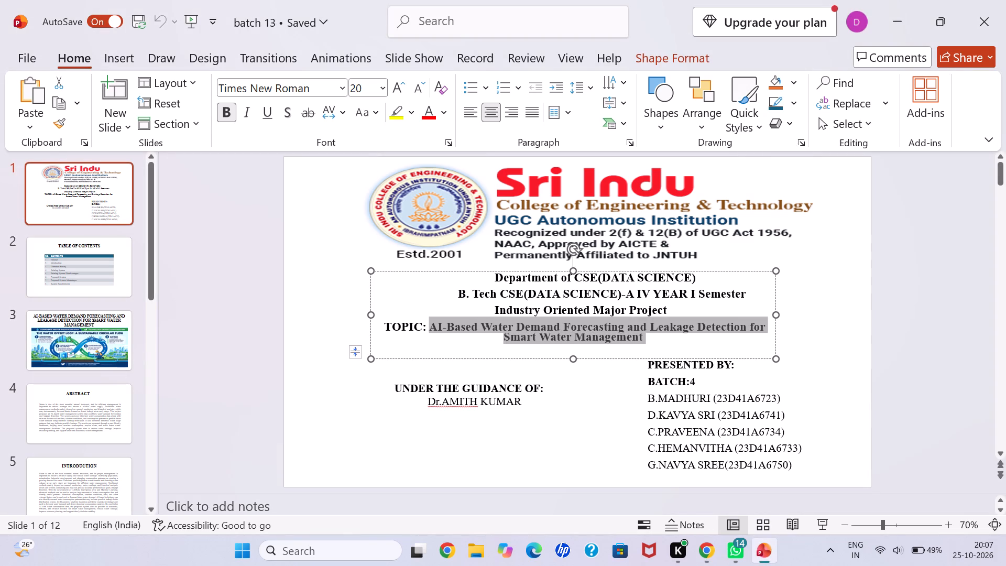
{"action": "left_click_drag", "start_coordinate": [629, 340], "coordinate": [631, 340]}
{"action": "key", "text": "BackSpace"}
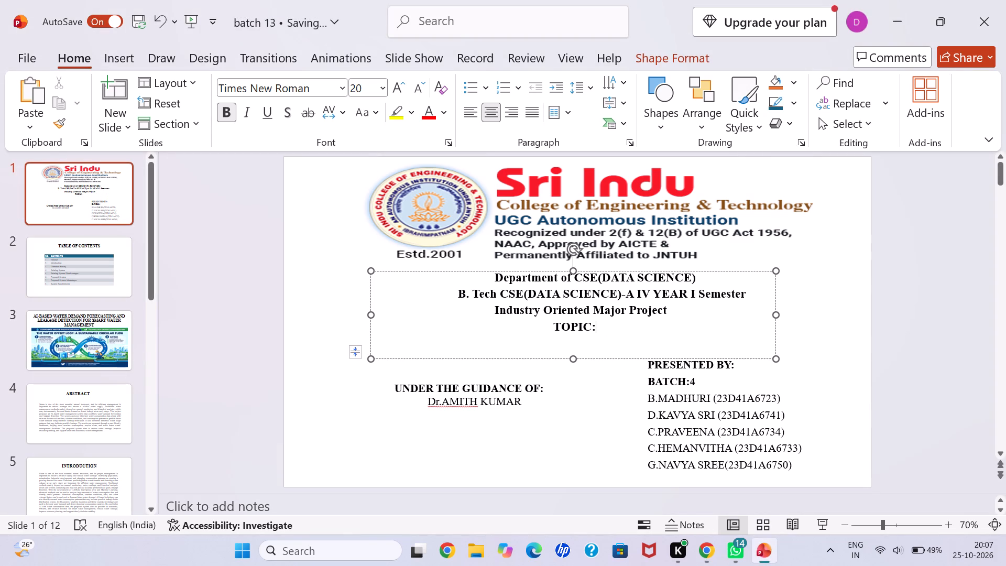
{"action": "key", "text": "ctrl+v"}
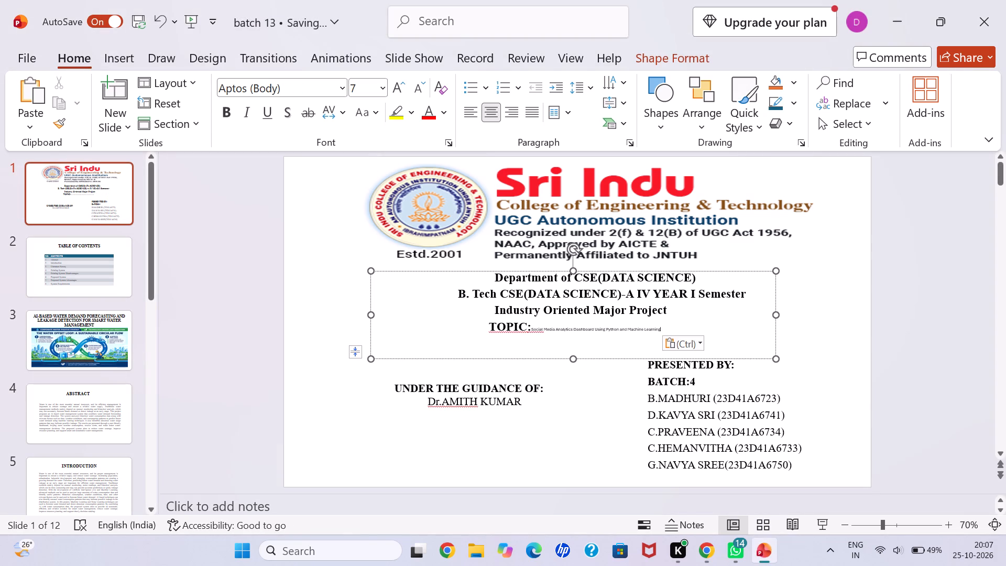
Format the pasted project title on the title slide as bold Times New Roman at size 20.
{"action": "left_click_drag", "start_coordinate": [530, 330], "coordinate": [637, 328]}
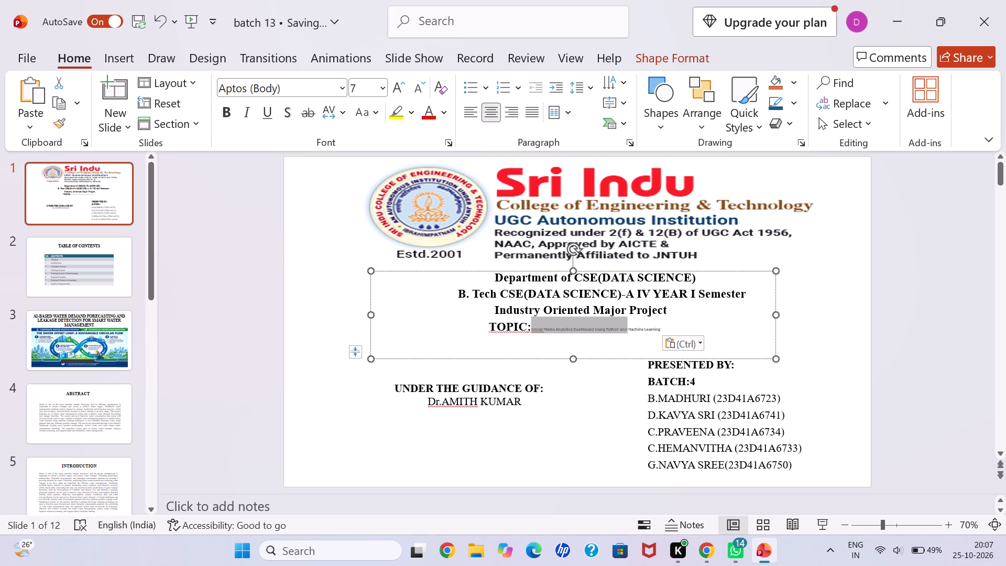
{"action": "left_click_drag", "start_coordinate": [637, 328], "coordinate": [654, 330]}
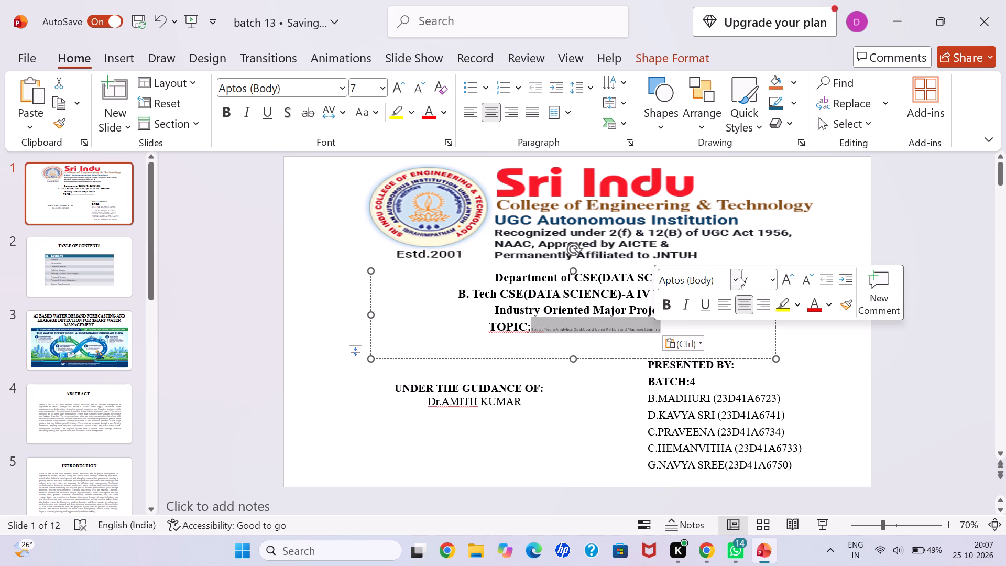
{"action": "left_click", "coordinate": [736, 277]}
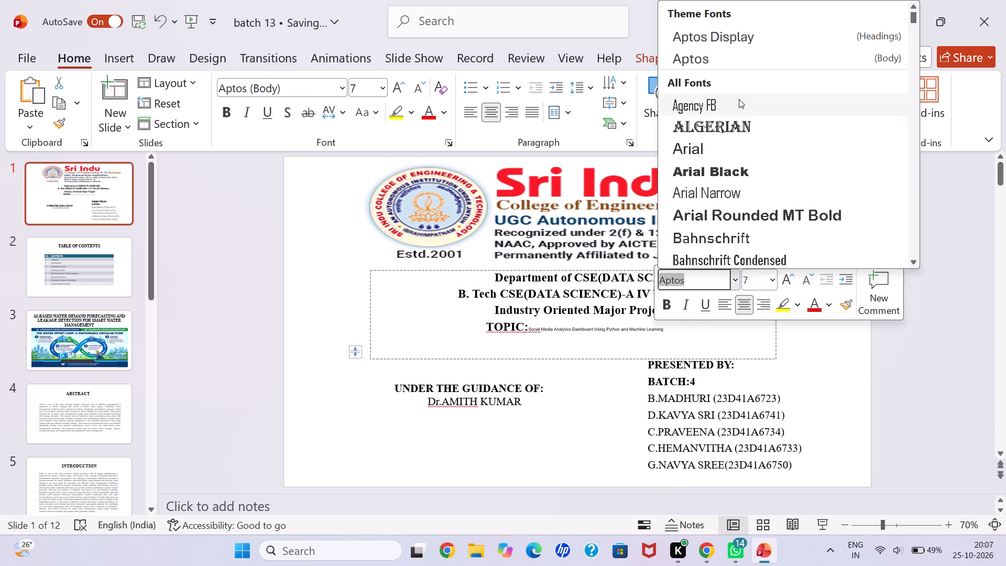
{"action": "scroll", "coordinate": [736, 204], "scroll_direction": "down", "scroll_amount": 12}
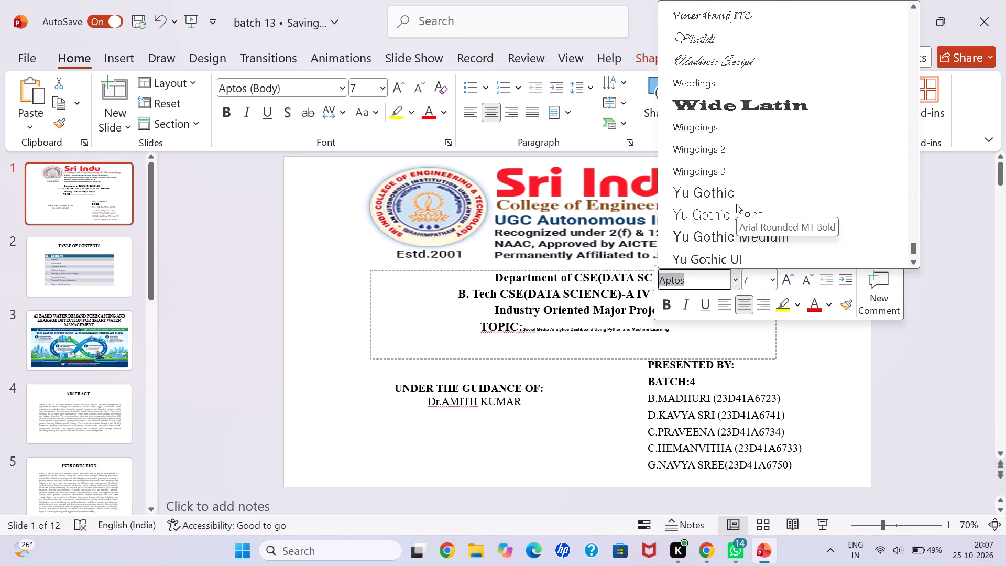
{"action": "scroll", "coordinate": [736, 204], "scroll_direction": "down", "scroll_amount": 6}
{"action": "scroll", "coordinate": [728, 138], "scroll_direction": "up", "scroll_amount": 3}
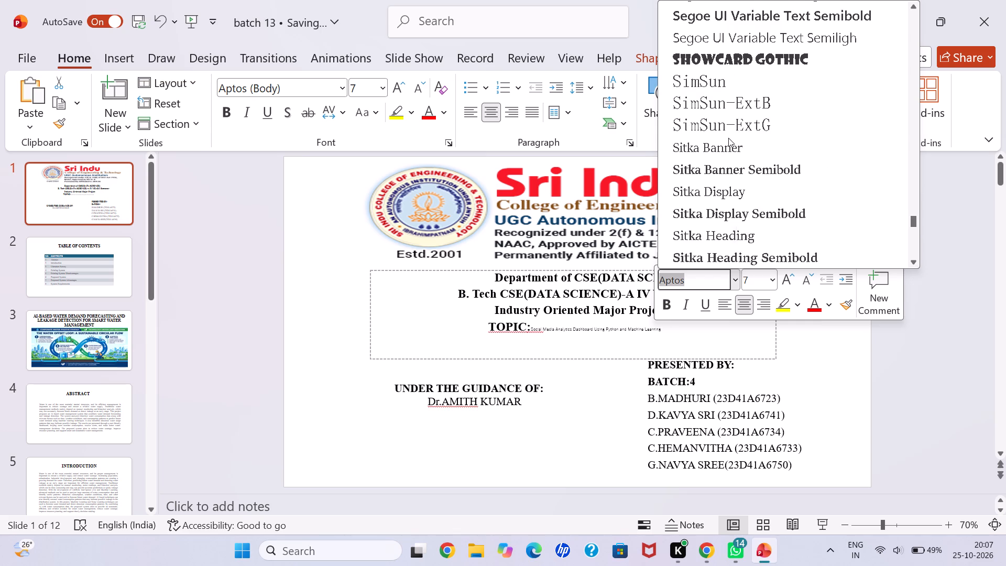
{"action": "scroll", "coordinate": [728, 138], "scroll_direction": "up", "scroll_amount": 3}
{"action": "scroll", "coordinate": [728, 138], "scroll_direction": "down", "scroll_amount": 3}
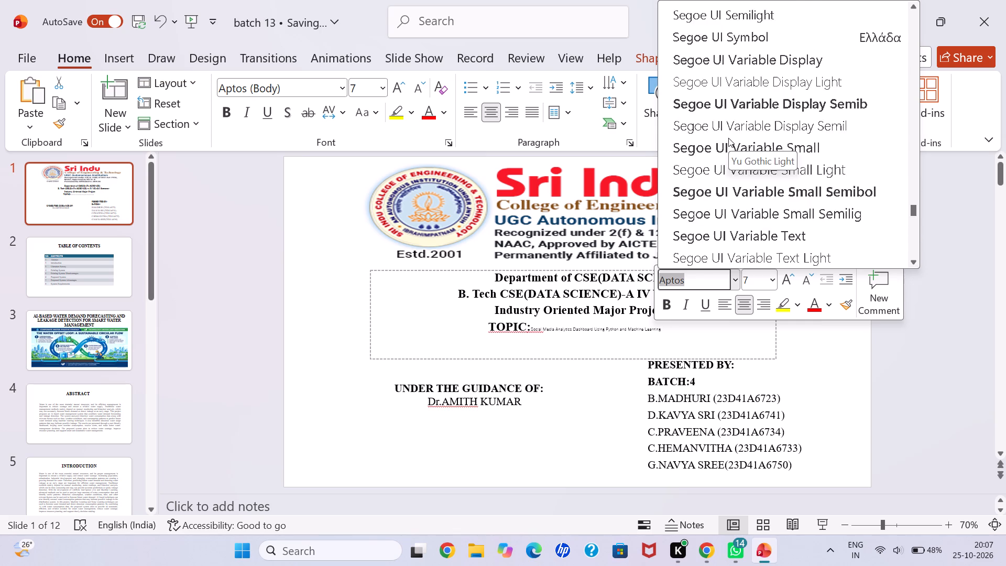
{"action": "scroll", "coordinate": [728, 138], "scroll_direction": "down", "scroll_amount": 1}
{"action": "left_click", "coordinate": [726, 77]}
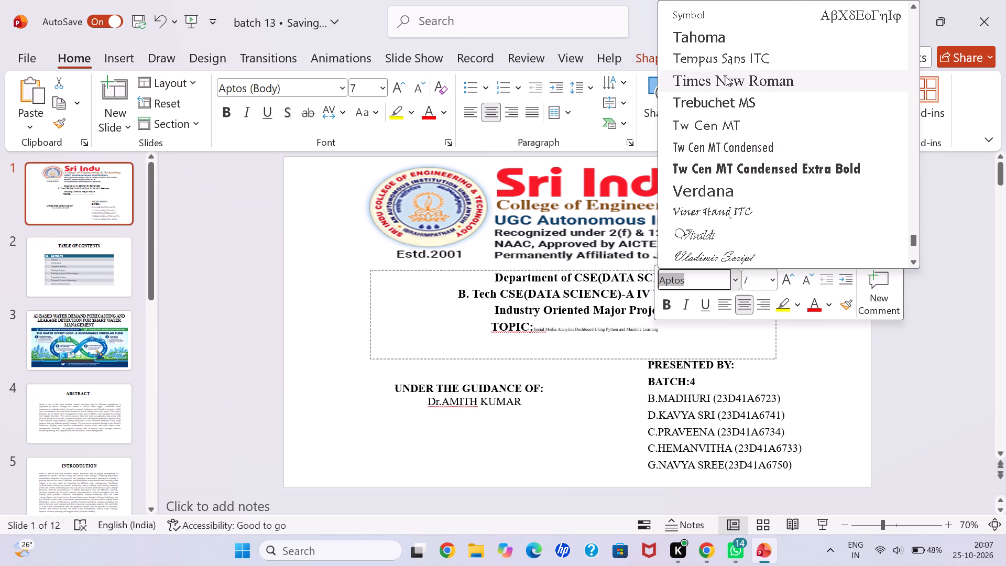
{"action": "left_click", "coordinate": [381, 91]}
{"action": "left_click", "coordinate": [371, 307]}
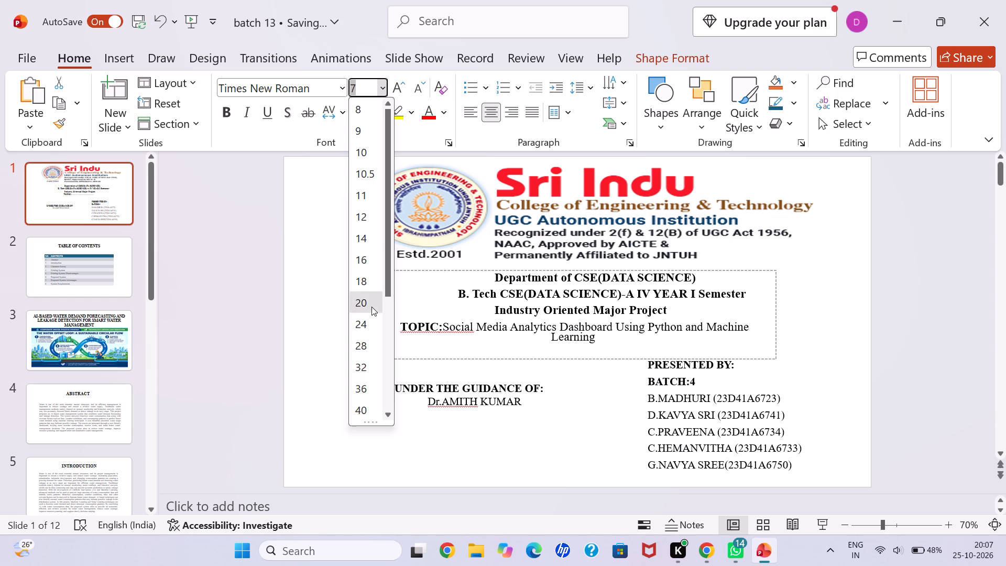
{"action": "left_click", "coordinate": [233, 111]}
{"action": "left_click", "coordinate": [342, 380]}
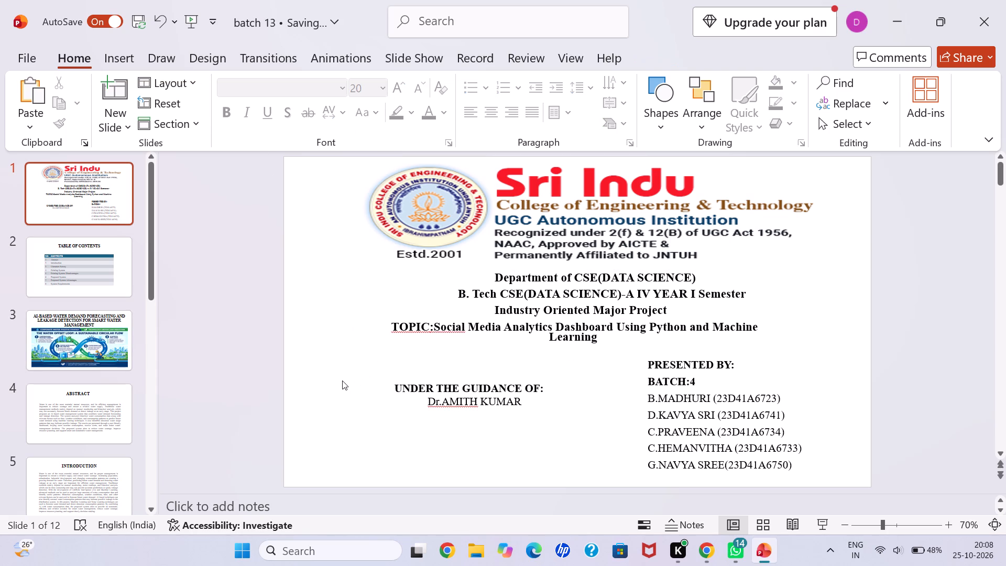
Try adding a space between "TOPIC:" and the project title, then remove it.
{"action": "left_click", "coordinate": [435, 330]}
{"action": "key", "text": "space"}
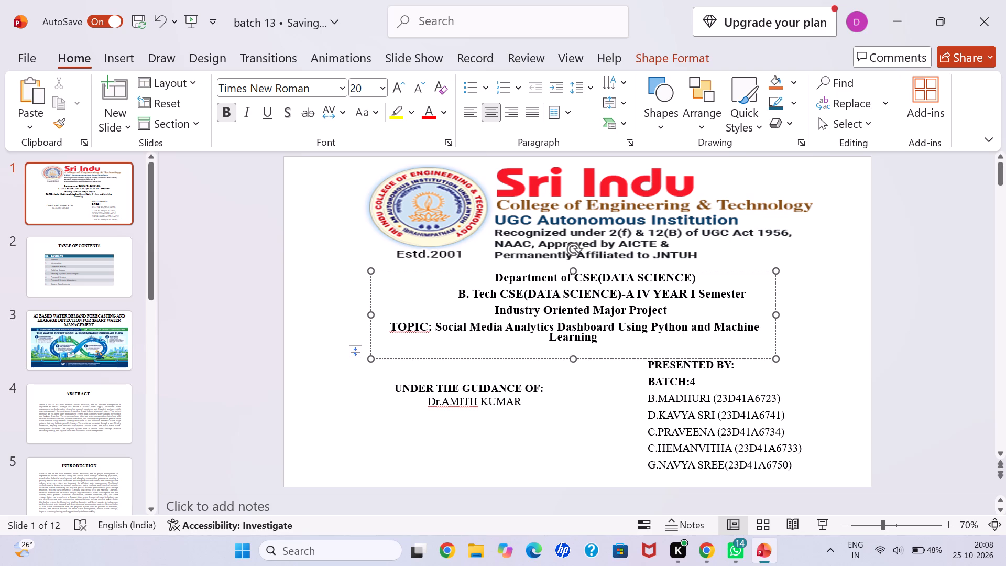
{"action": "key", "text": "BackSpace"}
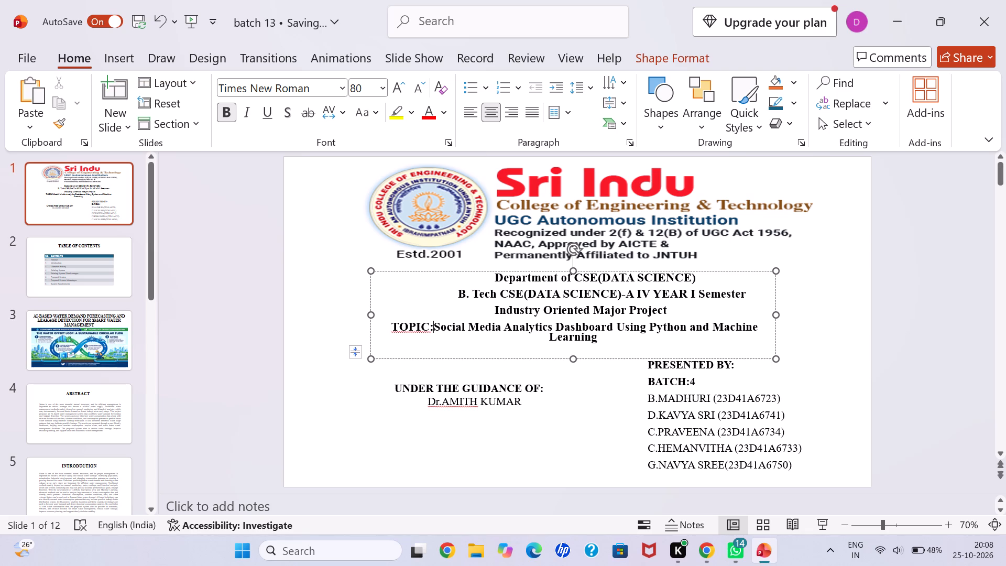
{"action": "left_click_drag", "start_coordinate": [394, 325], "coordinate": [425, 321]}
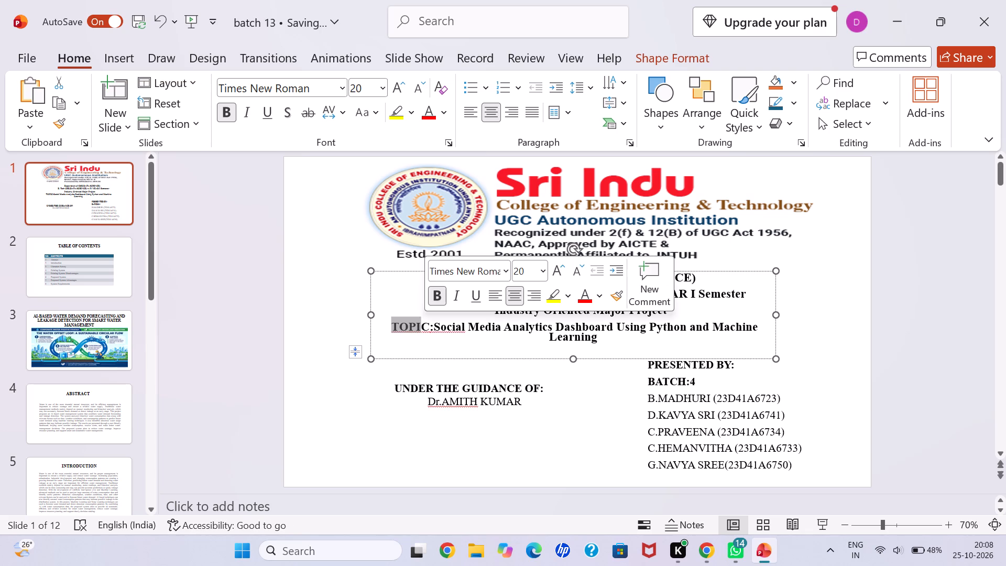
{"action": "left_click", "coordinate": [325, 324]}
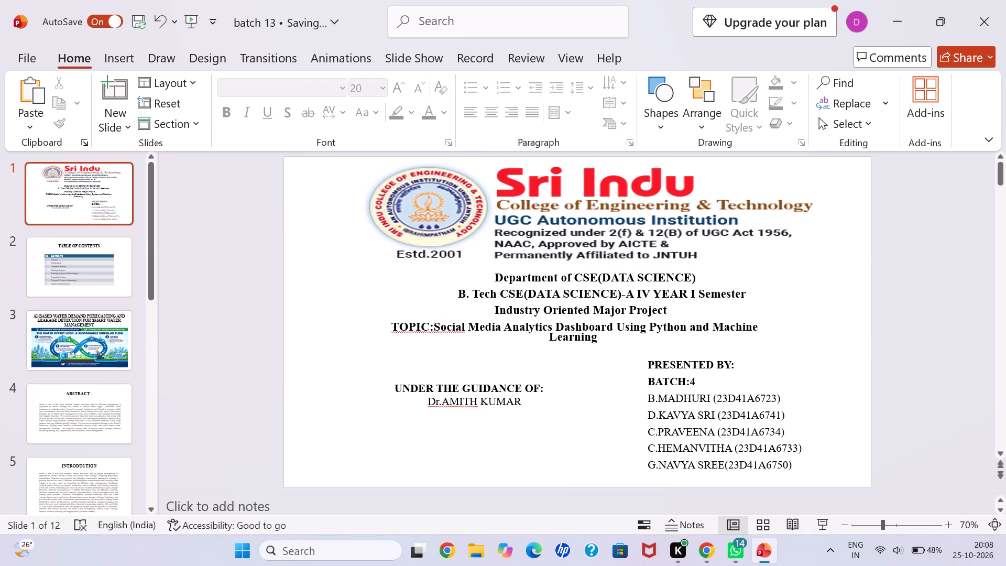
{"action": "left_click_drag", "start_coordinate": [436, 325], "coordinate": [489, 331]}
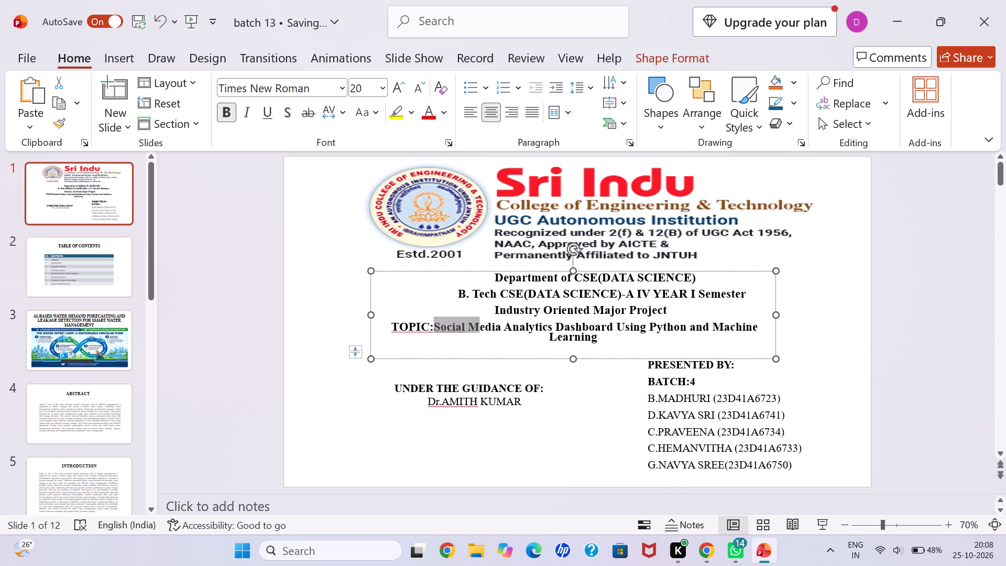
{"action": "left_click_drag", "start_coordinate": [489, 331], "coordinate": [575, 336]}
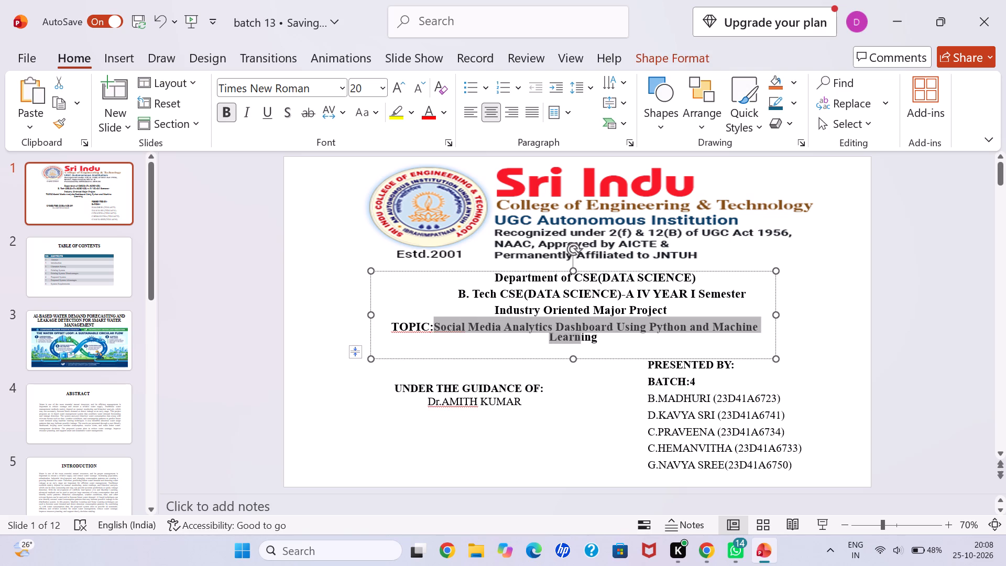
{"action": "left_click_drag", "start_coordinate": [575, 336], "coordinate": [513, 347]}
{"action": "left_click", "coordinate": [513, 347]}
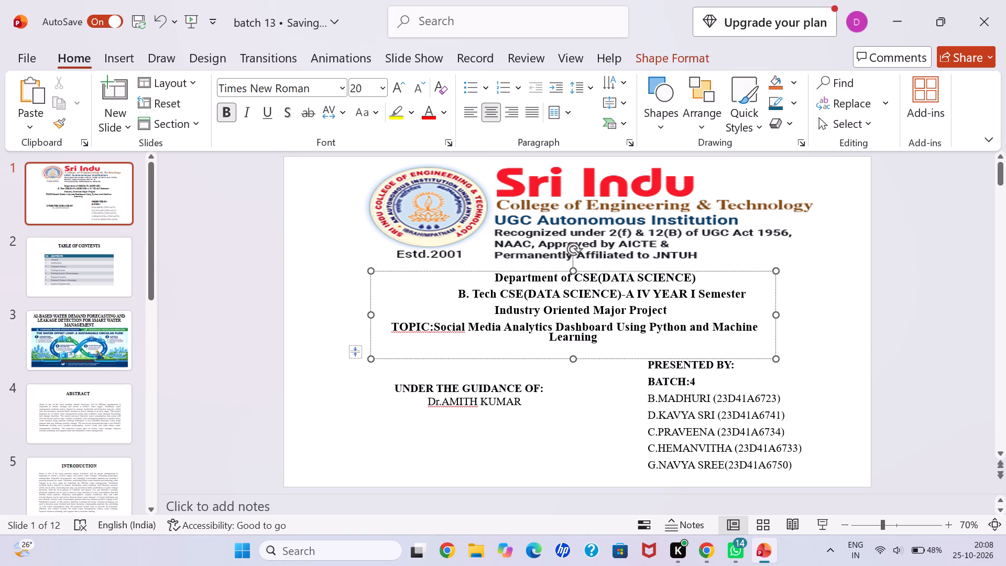
Retype "Social Media" in the title slide's topic line in capitals as "SOCIAL MEDIA".
{"action": "left_click", "coordinate": [464, 328]}
{"action": "key", "text": "BackSpace"}
{"action": "key", "text": "BackSpace"}
{"action": "key", "text": "BackSpace"}
{"action": "key", "text": "BackSpace"}
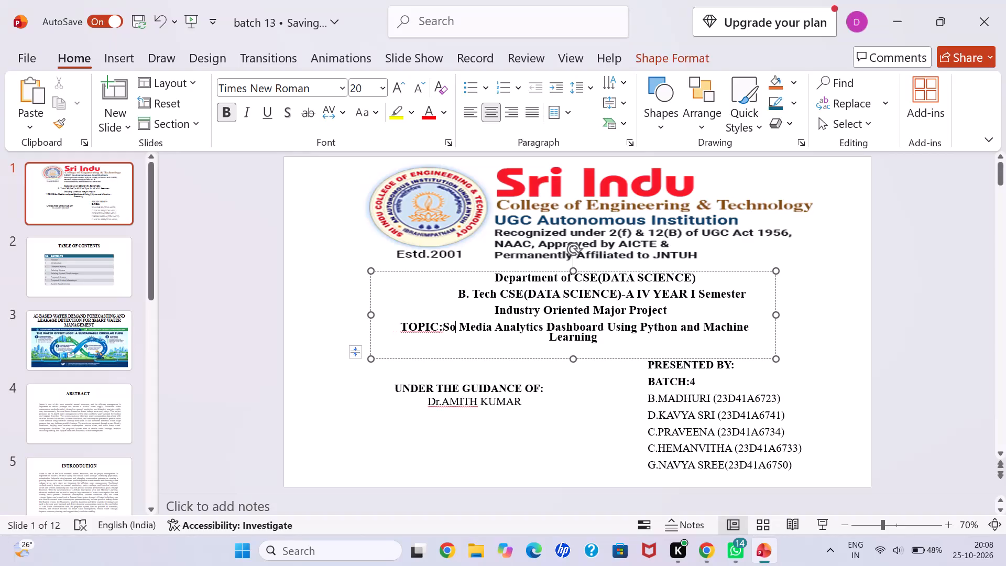
{"action": "key", "text": "BackSpace"}
{"action": "type", "text": "OCIAL"}
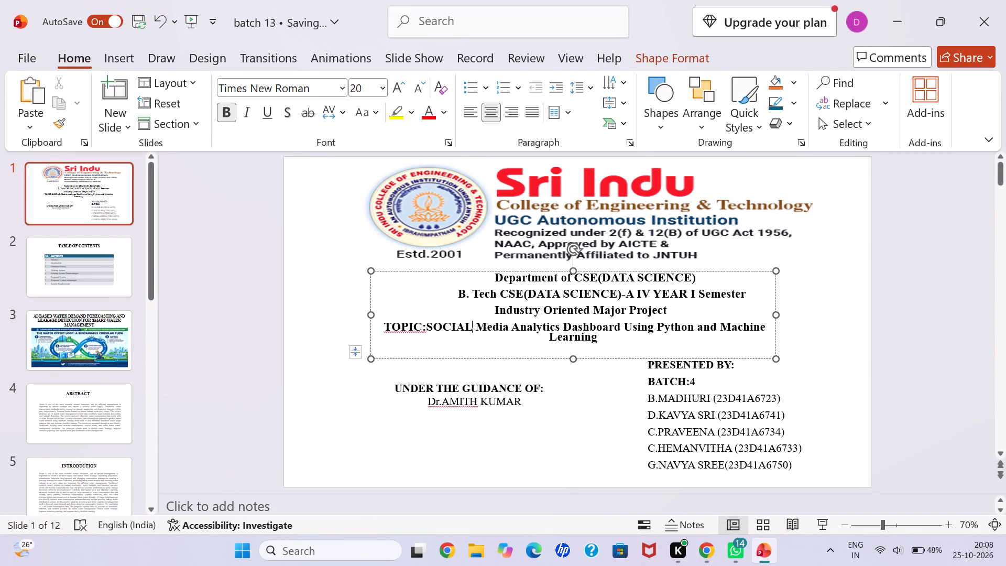
{"action": "left_click", "coordinate": [505, 329]}
{"action": "key", "text": "Right"}
{"action": "key", "text": "BackSpace"}
{"action": "key", "text": "BackSpace"}
{"action": "key", "text": "BackSpace"}
{"action": "key", "text": "BackSpace"}
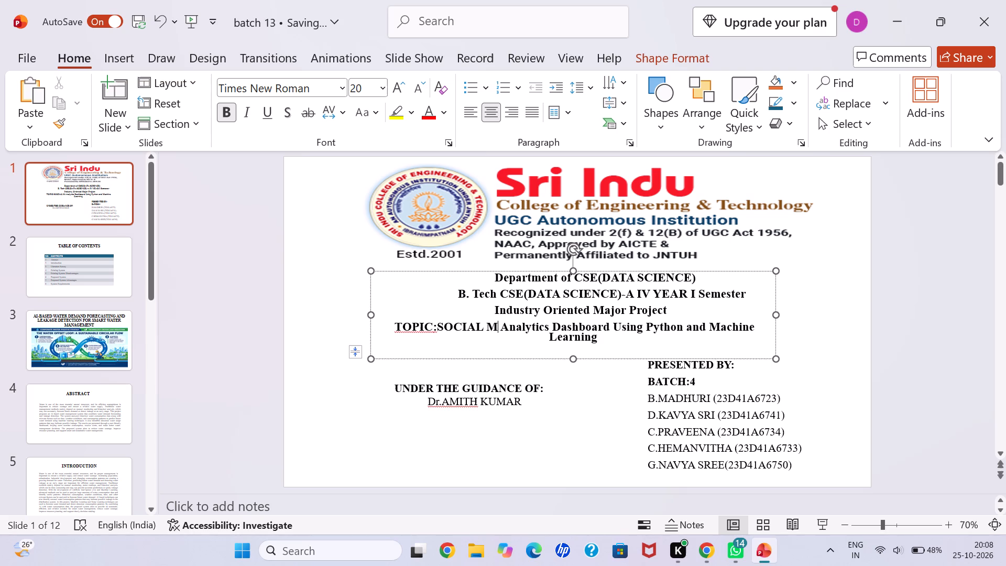
{"action": "key", "text": "w"}
{"action": "key", "text": "BackSpace"}
{"action": "type", "text": "EDIA"}
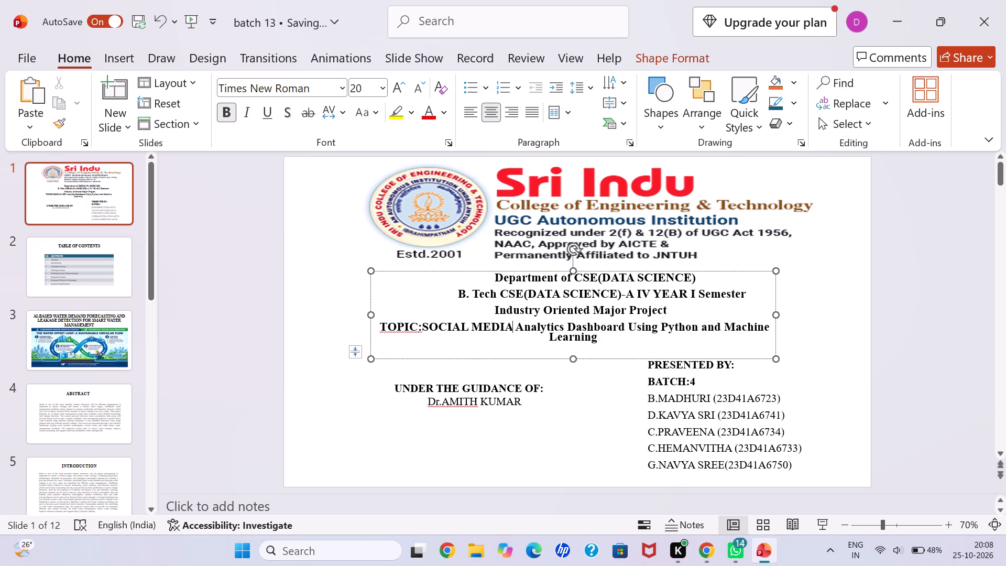
Retype "Analytics" in the title slide's topic line in capitals as "ANALYTICS".
{"action": "left_click", "coordinate": [560, 324]}
{"action": "key", "text": "Right"}
{"action": "key", "text": "BackSpace"}
{"action": "key", "text": "BackSpace"}
{"action": "key", "text": "BackSpace"}
{"action": "key", "text": "BackSpace"}
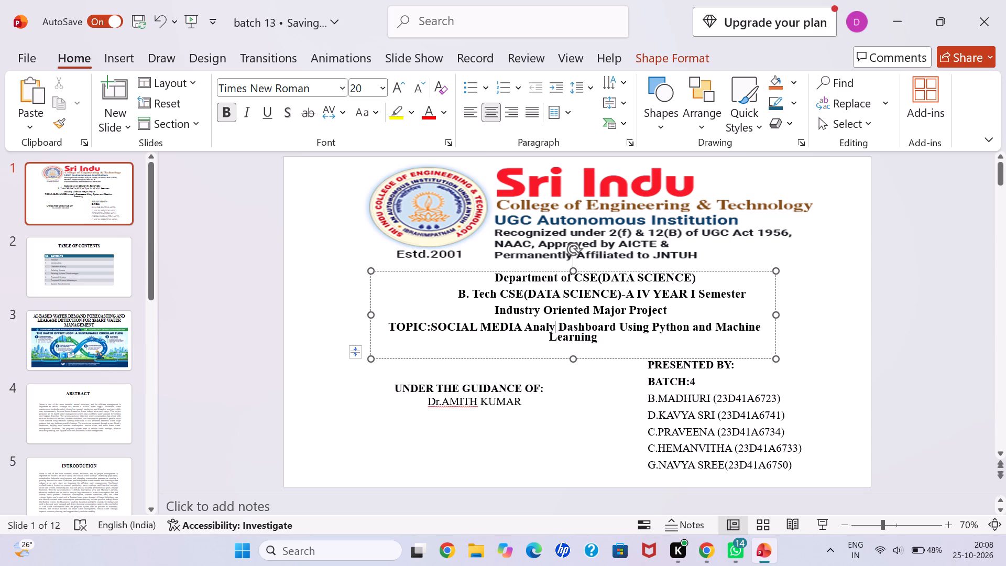
{"action": "key", "text": "BackSpace"}
{"action": "key", "text": "BackSpace"}
{"action": "key", "text": "BackSpace"}
{"action": "key", "text": "BackSpace"}
{"action": "type", "text": "NALYTICS"}
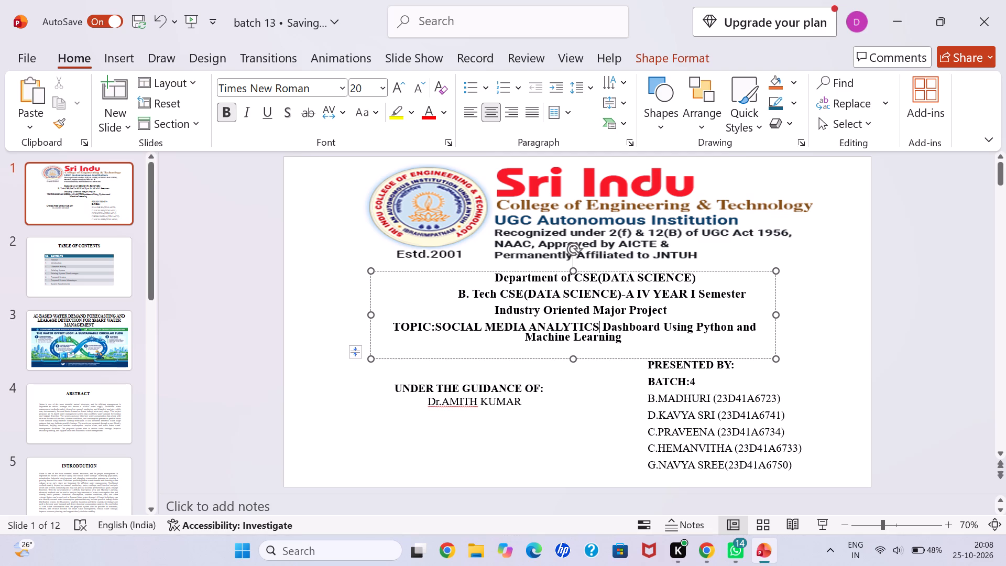
Retype "Dashboard" in the title slide's topic line in capitals as "DASHBOARD".
{"action": "left_click", "coordinate": [659, 326]}
{"action": "key", "text": "BackSpace"}
{"action": "key", "text": "BackSpace"}
{"action": "key", "text": "BackSpace"}
{"action": "key", "text": "BackSpace"}
{"action": "key", "text": "BackSpace"}
{"action": "key", "text": "BackSpace"}
{"action": "key", "text": "BackSpace"}
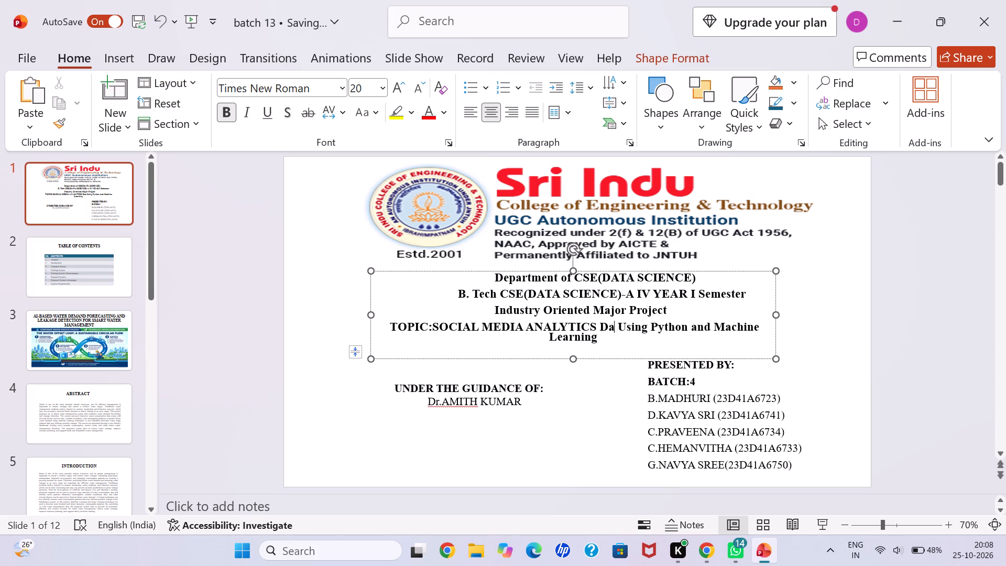
{"action": "key", "text": "BackSpace"}
{"action": "type", "text": "ASHBOARD"}
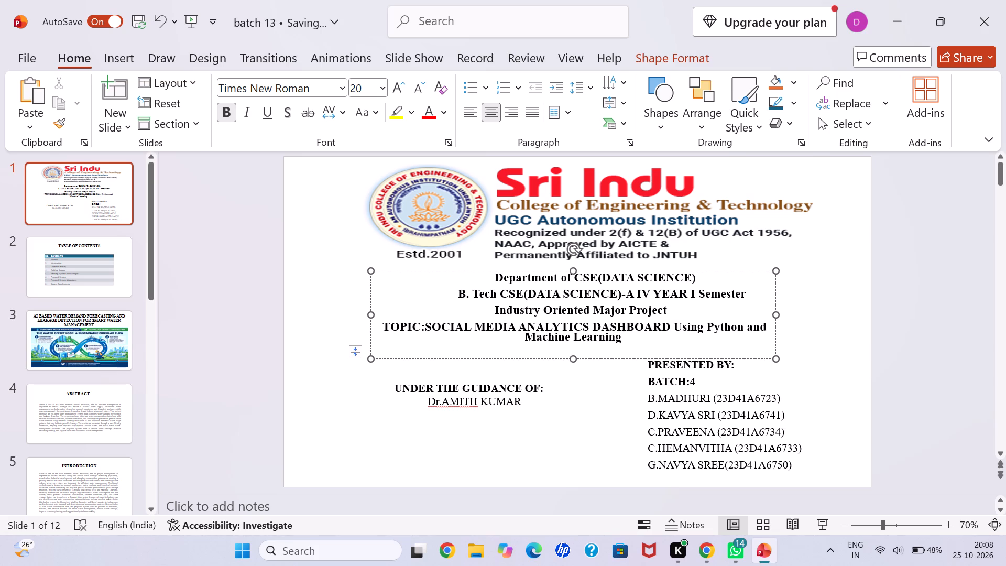
Retype "Using Python" in the title slide's topic line in capitals as "USING PYTHON".
{"action": "left_click", "coordinate": [703, 329]}
{"action": "key", "text": "BackSpace"}
{"action": "key", "text": "BackSpace"}
{"action": "key", "text": "BackSpace"}
{"action": "key", "text": "BackSpace"}
{"action": "type", "text": "SING"}
{"action": "key", "text": "Right"}
{"action": "key", "text": "Right"}
{"action": "key", "text": "Right"}
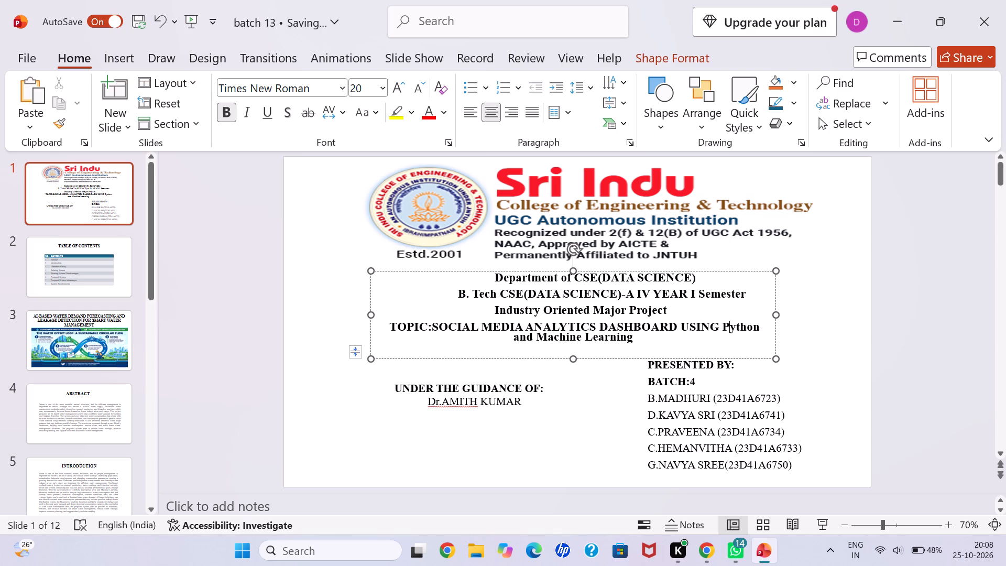
{"action": "key", "text": "Right"}
{"action": "key", "text": "Right"}
{"action": "key", "text": "Right"}
{"action": "key", "text": "Right"}
{"action": "key", "text": "BackSpace"}
{"action": "key", "text": "BackSpace"}
{"action": "key", "text": "BackSpace"}
{"action": "key", "text": "BackSpace"}
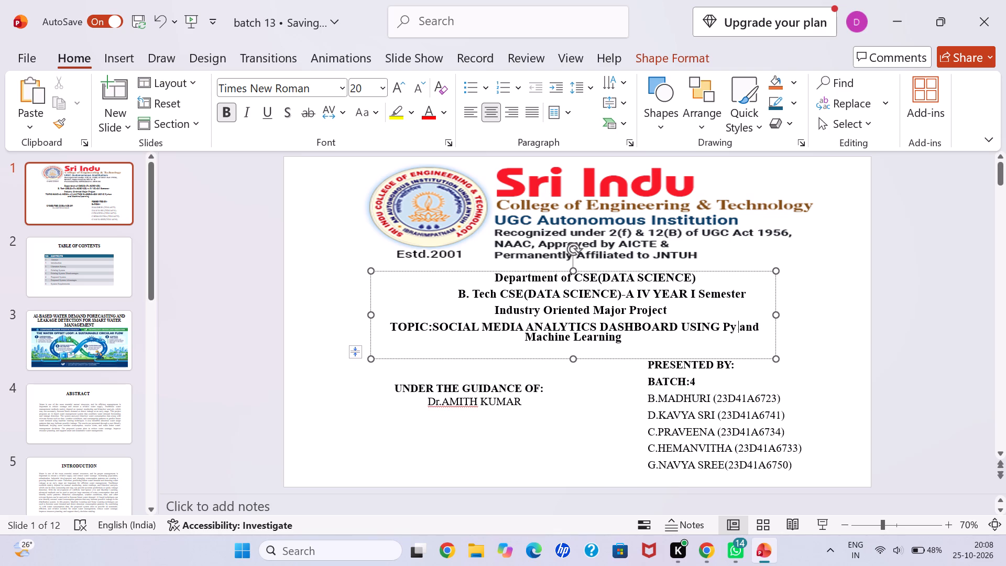
{"action": "key", "text": "BackSpace"}
{"action": "type", "text": "YTHON"}
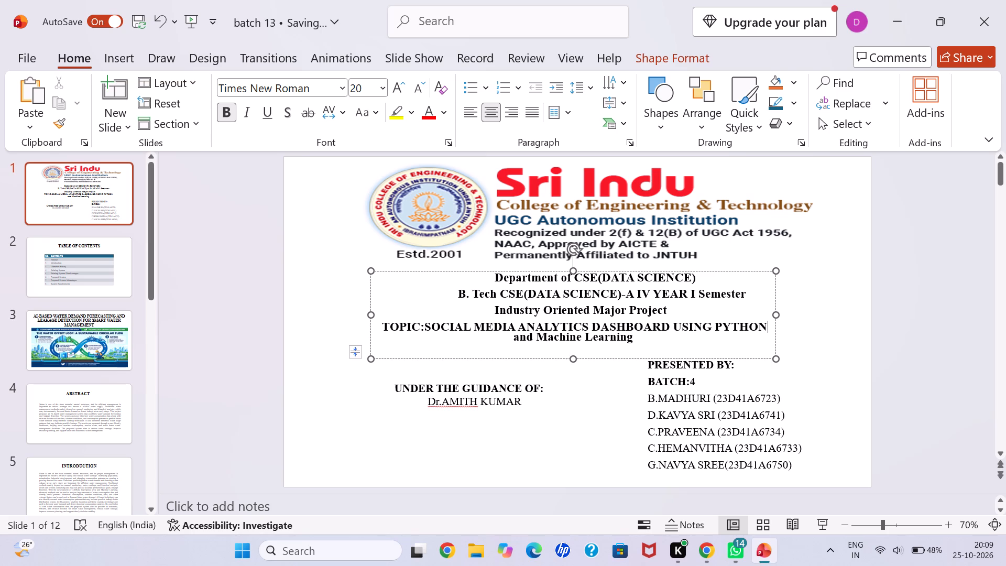
Retype "and Machine" in the title slide's topic line in capitals as "AND MACHINE".
{"action": "left_click", "coordinate": [534, 337]}
{"action": "key", "text": "BackSpace"}
{"action": "key", "text": "BackSpace"}
{"action": "key", "text": "BackSpace"}
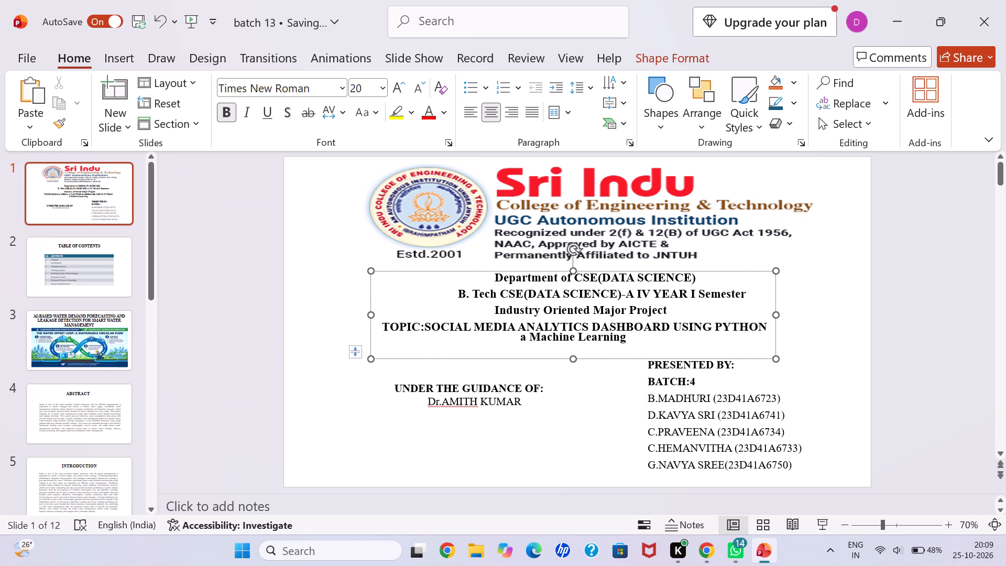
{"action": "type", "text": "AND"}
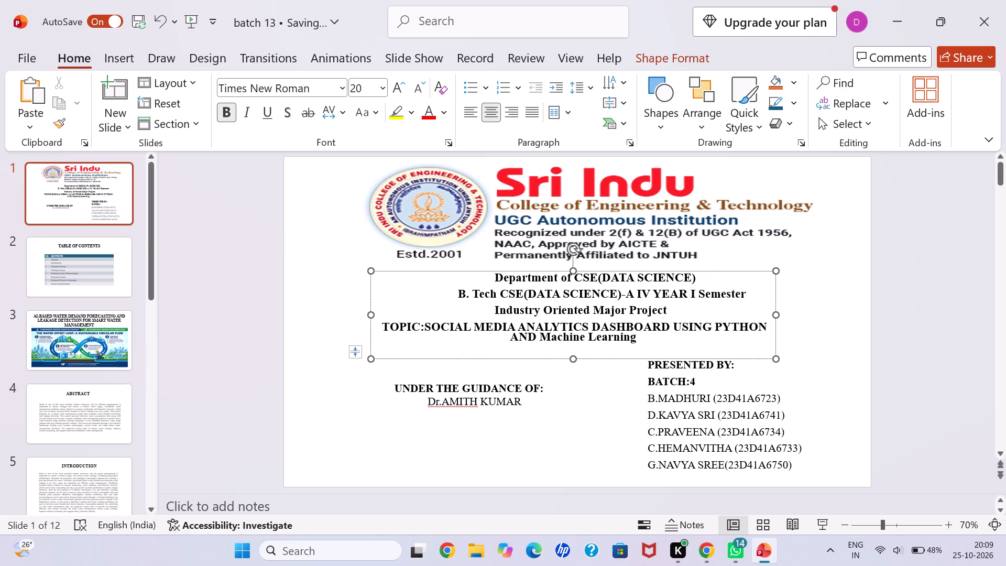
{"action": "left_click", "coordinate": [581, 343]}
{"action": "key", "text": "Right"}
{"action": "key", "text": "BackSpace"}
{"action": "key", "text": "BackSpace"}
{"action": "key", "text": "BackSpace"}
{"action": "key", "text": "BackSpace"}
{"action": "key", "text": "BackSpace"}
{"action": "key", "text": "BackSpace"}
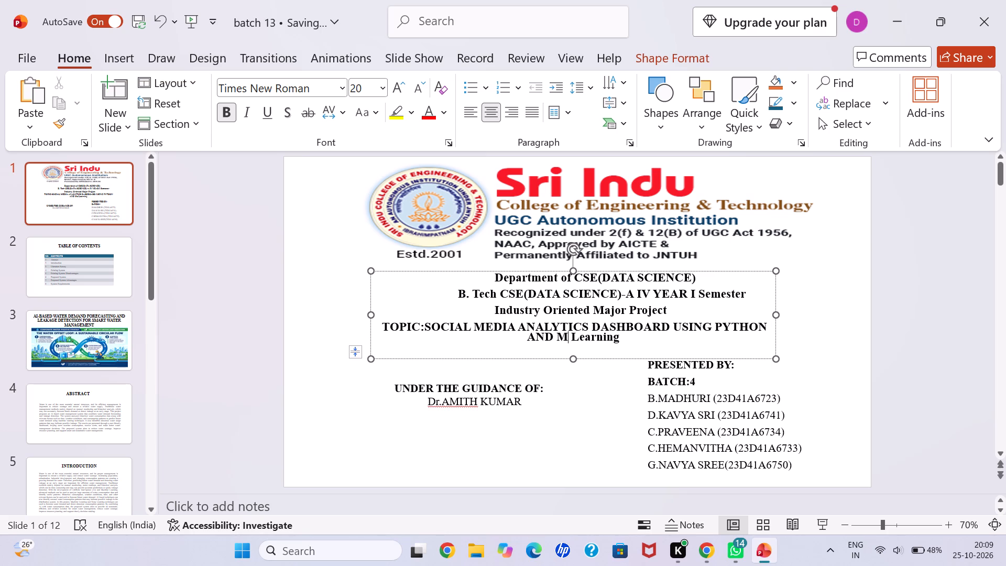
{"action": "type", "text": "ACHINE"}
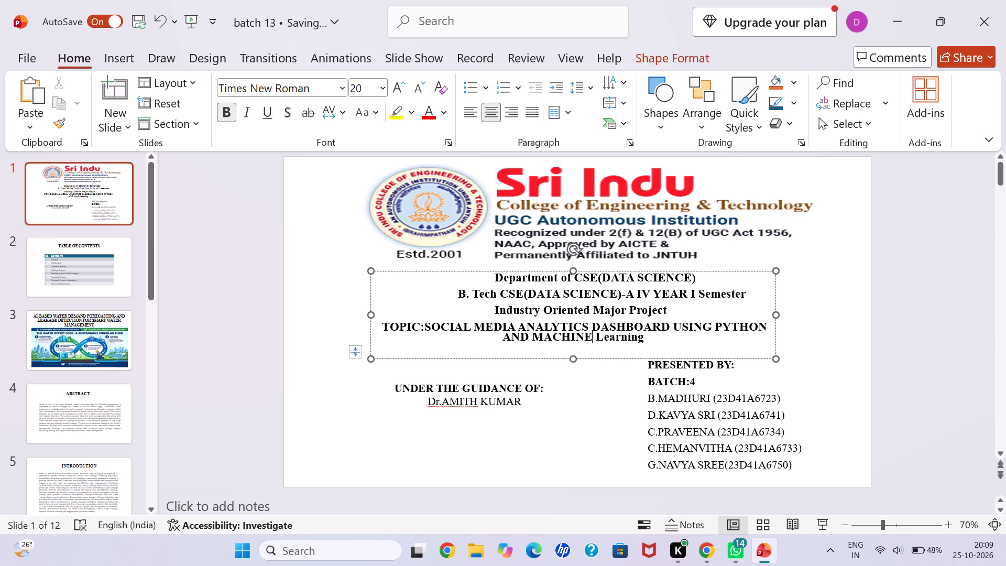
Retype "Learning" at the end of the title slide's topic line in capitals as "LEARNING".
{"action": "key", "text": "Right"}
{"action": "key", "text": "Right"}
{"action": "key", "text": "Right"}
{"action": "key", "text": "Right"}
{"action": "key", "text": "Right"}
{"action": "key", "text": "Right"}
{"action": "key", "text": "Right"}
{"action": "key", "text": "Right"}
{"action": "key", "text": "Right"}
{"action": "key", "text": "BackSpace"}
{"action": "key", "text": "BackSpace"}
{"action": "key", "text": "BackSpace"}
{"action": "key", "text": "BackSpace"}
{"action": "key", "text": "BackSpace"}
{"action": "key", "text": "BackSpace"}
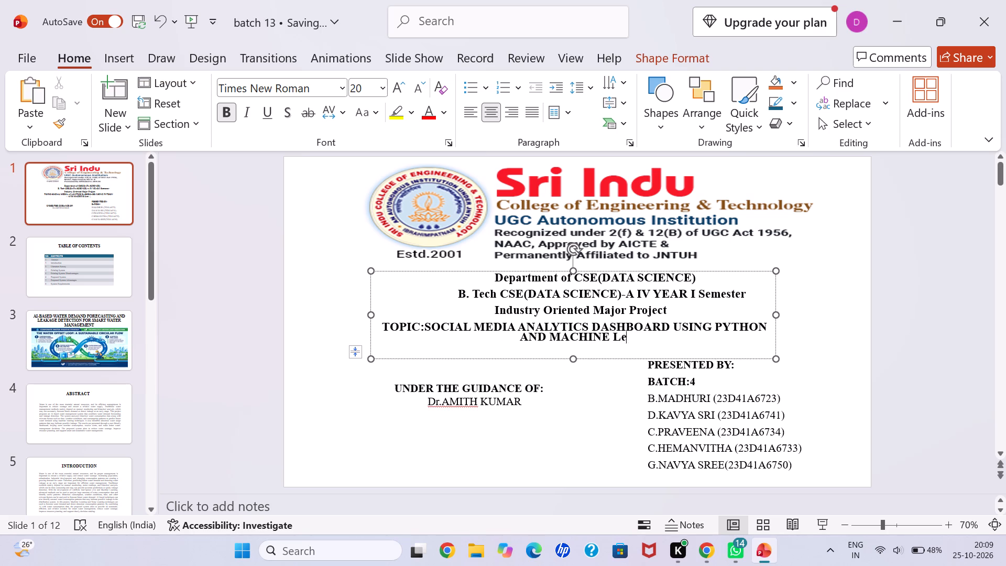
{"action": "key", "text": "BackSpace"}
{"action": "type", "text": "EARNING"}
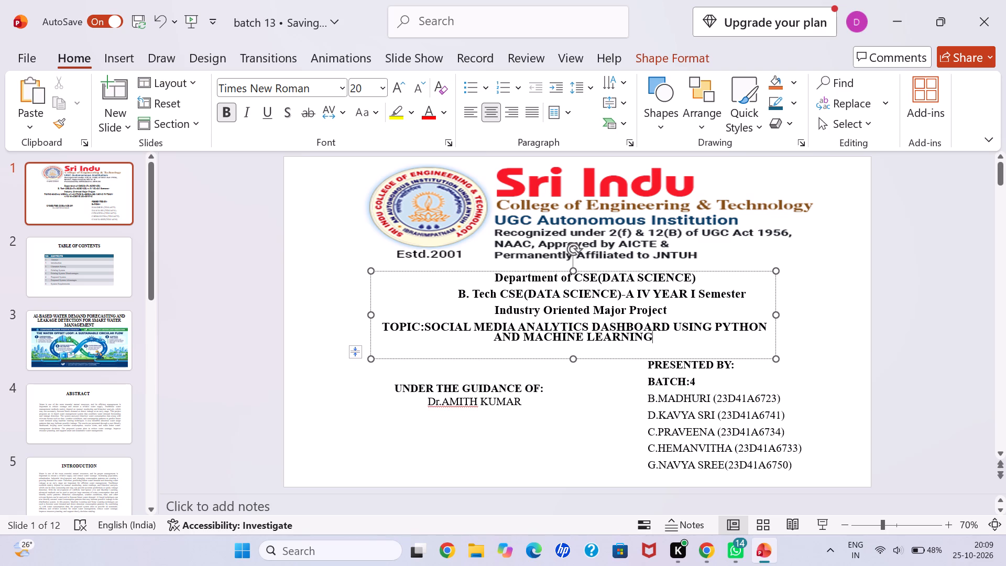
{"action": "left_click", "coordinate": [675, 349]}
{"action": "left_click", "coordinate": [596, 394]}
Select the whole two-line topic text on the title slide and set its vertical text alignment to Top.
{"action": "left_click_drag", "start_coordinate": [381, 326], "coordinate": [676, 342]}
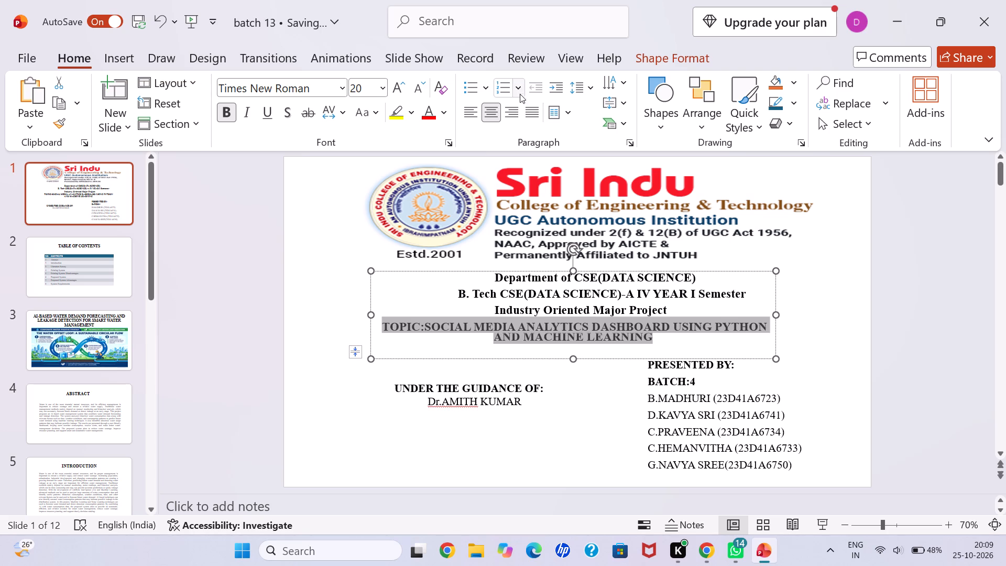
{"action": "left_click", "coordinate": [494, 107]}
{"action": "left_click", "coordinate": [627, 105]}
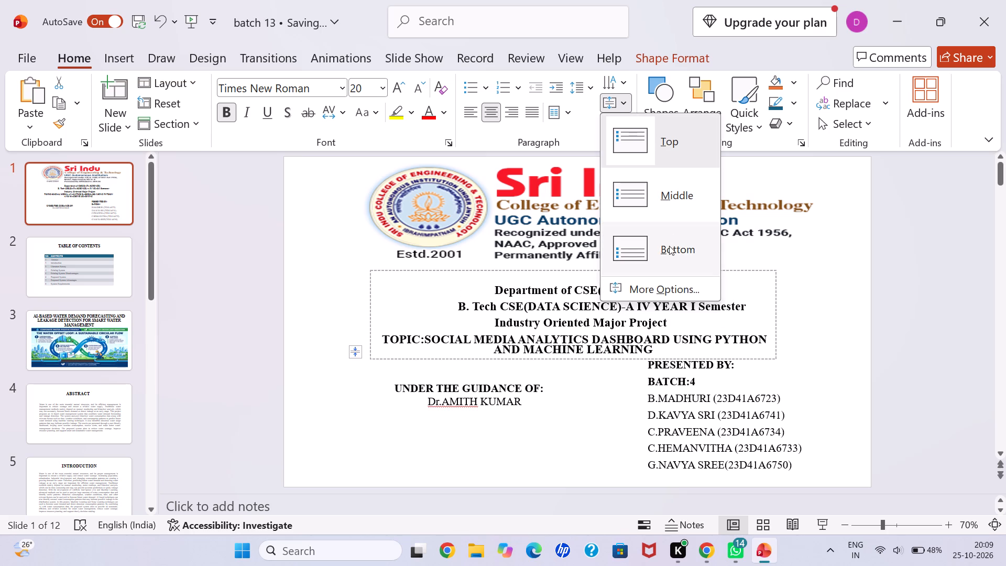
{"action": "left_click", "coordinate": [661, 150]}
Set the line spacing of the selected two-line topic text on the title slide to 1.0.
{"action": "left_click", "coordinate": [623, 124]}
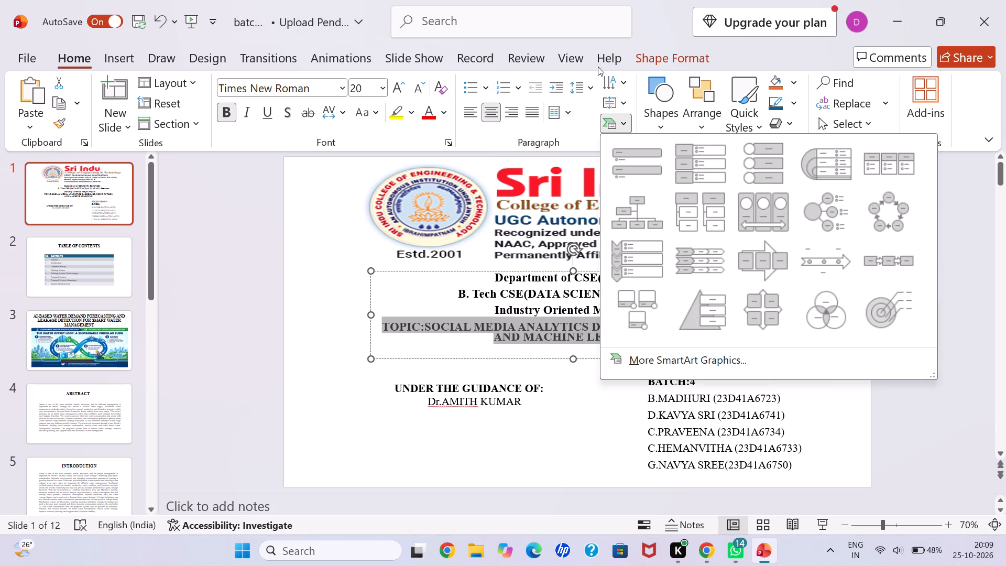
{"action": "left_click", "coordinate": [567, 106]}
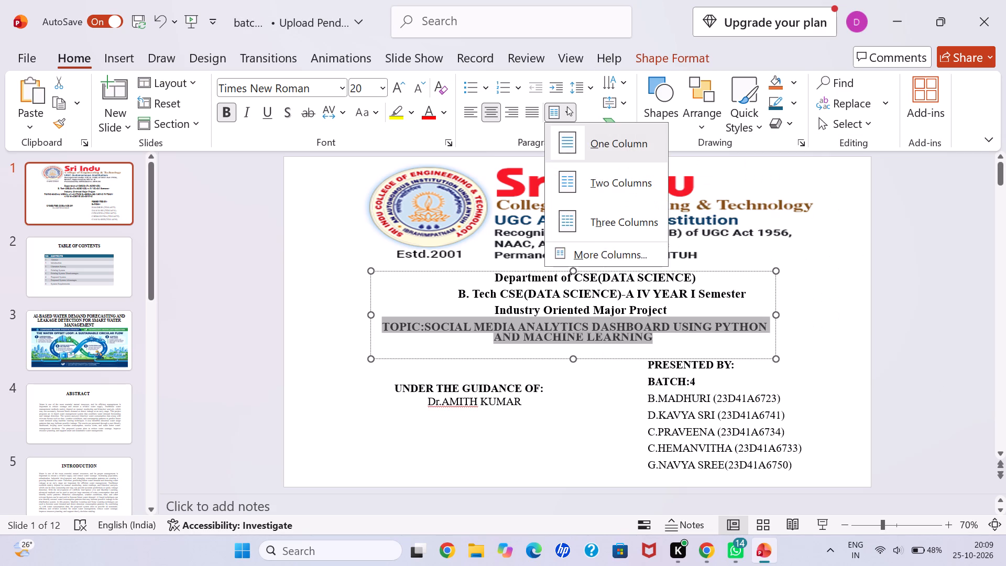
{"action": "left_click", "coordinate": [589, 88]}
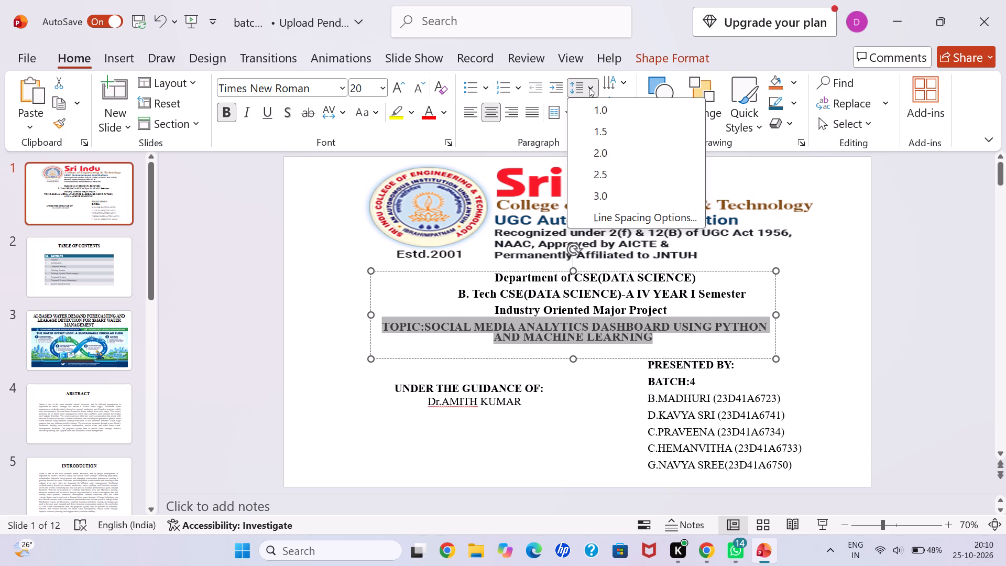
{"action": "left_click", "coordinate": [597, 110]}
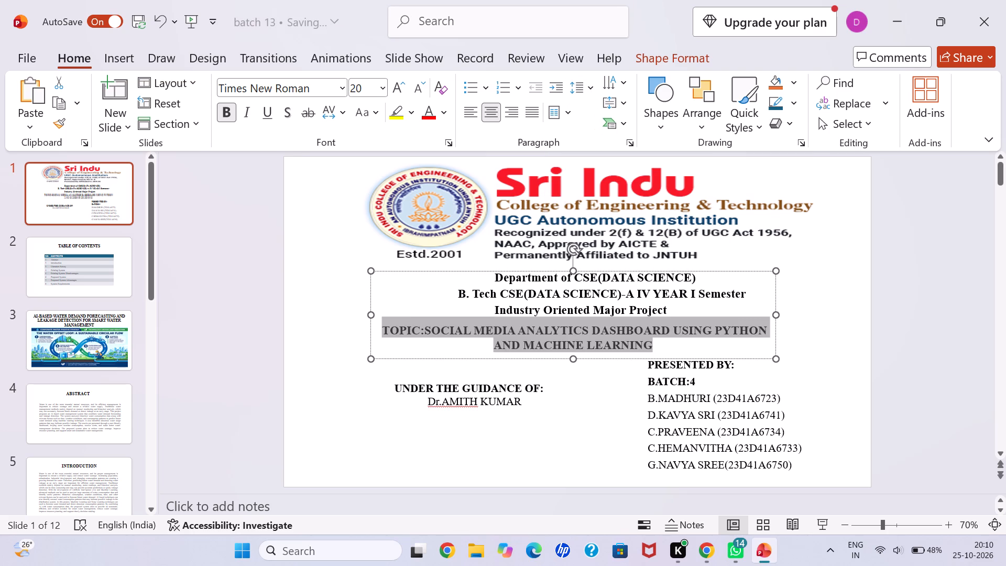
{"action": "left_click", "coordinate": [322, 336]}
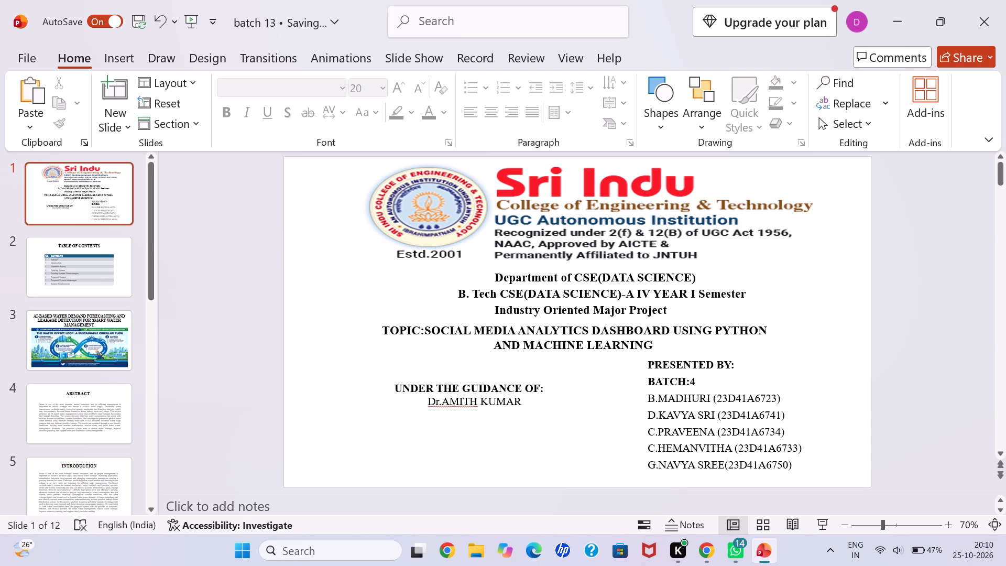
Replace slide 3's water demand title with the copied text "Social Media Analytics Dashboard Using Python and Machine Learning".
{"action": "left_click", "coordinate": [95, 279]}
{"action": "left_click", "coordinate": [100, 339]}
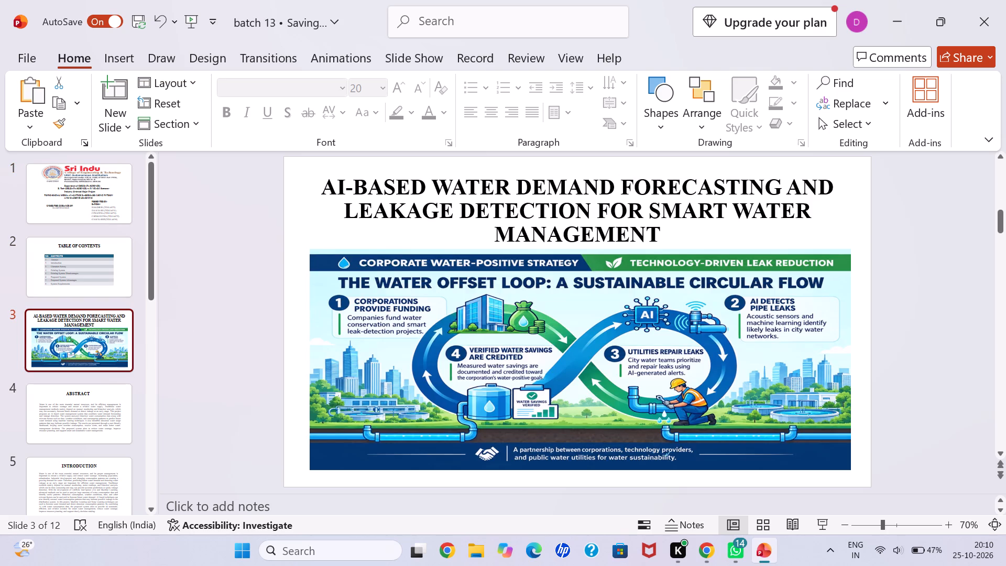
{"action": "left_click", "coordinate": [325, 183]}
{"action": "left_click_drag", "start_coordinate": [325, 183], "coordinate": [331, 185]}
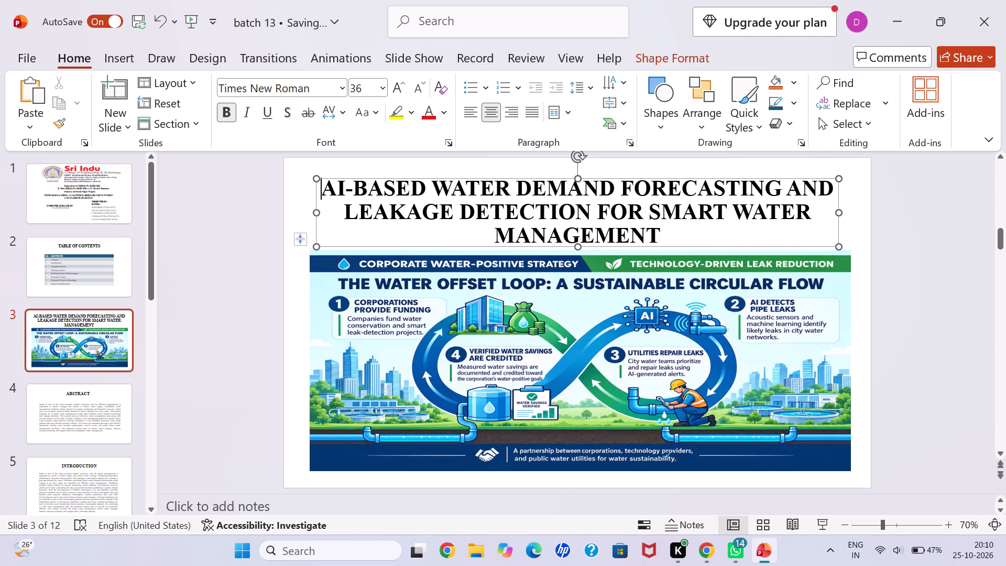
{"action": "left_click_drag", "start_coordinate": [331, 185], "coordinate": [663, 228]}
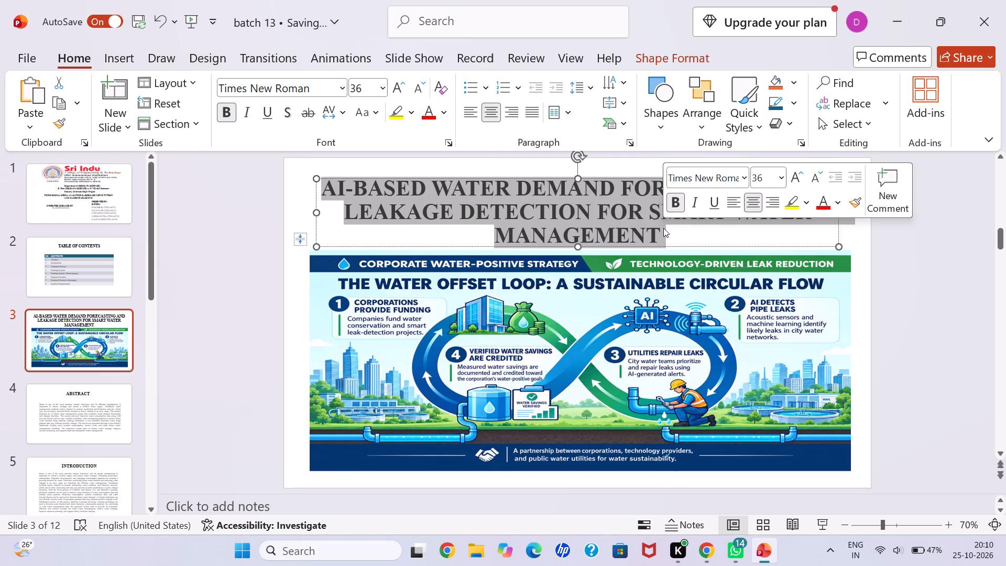
{"action": "key", "text": "BackSpace"}
{"action": "key", "text": "ctrl+v"}
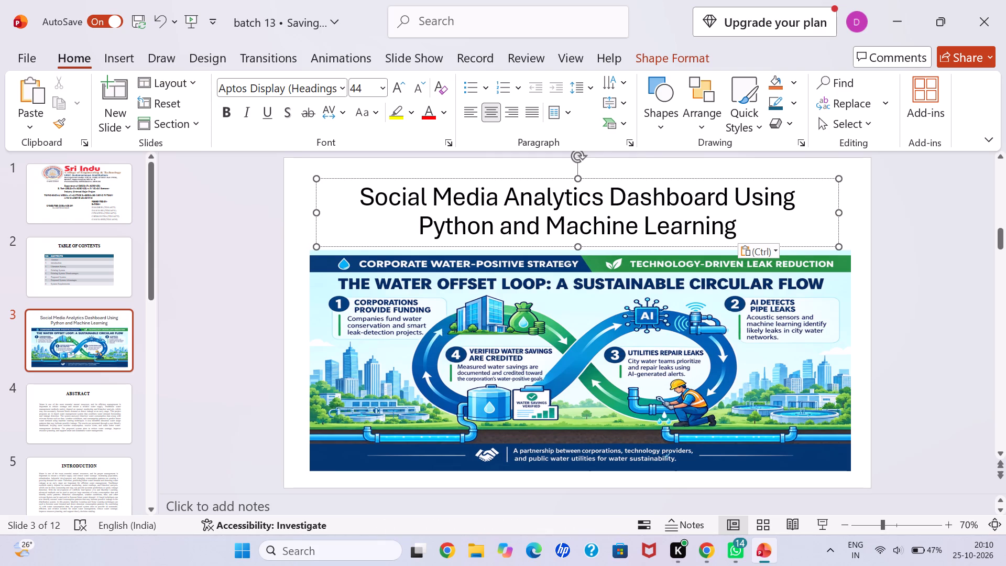
Retype "Social Media" in slide 3's title in capitals as "SOCIAL MEDIA".
{"action": "double_click", "coordinate": [425, 195]}
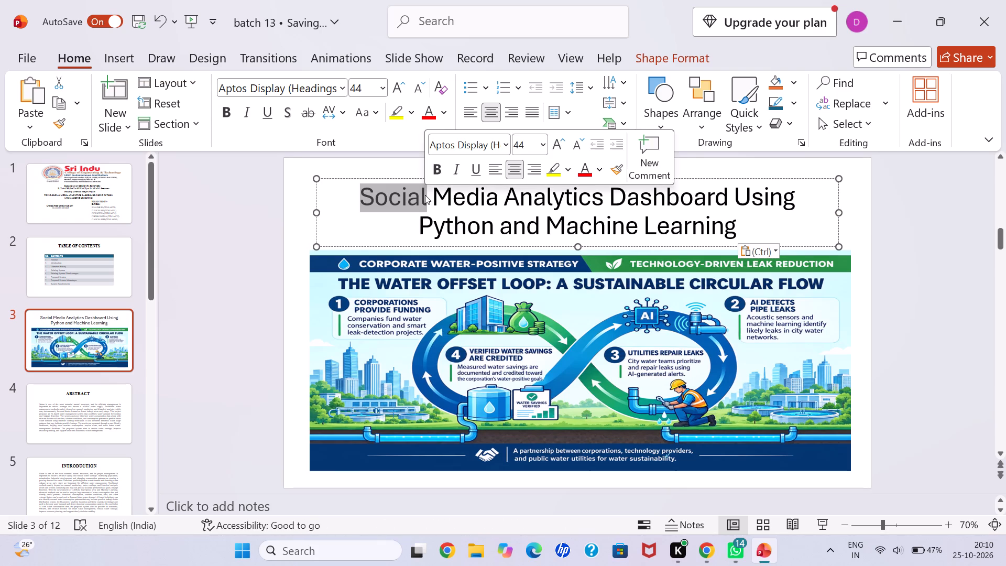
{"action": "left_click", "coordinate": [425, 195]}
{"action": "key", "text": "BackSpace"}
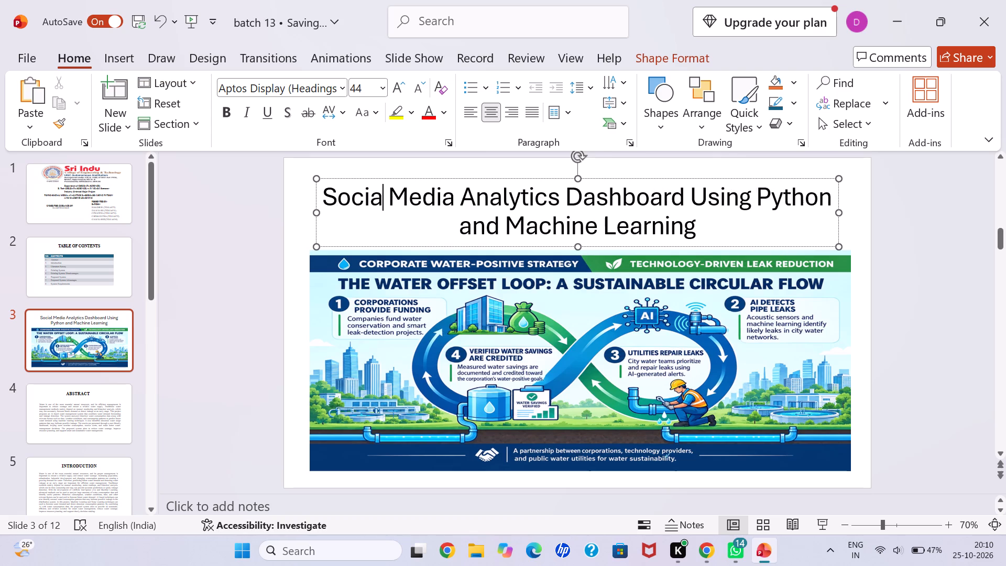
{"action": "key", "text": "BackSpace"}
{"action": "key", "text": "BackSpace"}
{"action": "key", "text": "BackSpace"}
{"action": "key", "text": "BackSpace"}
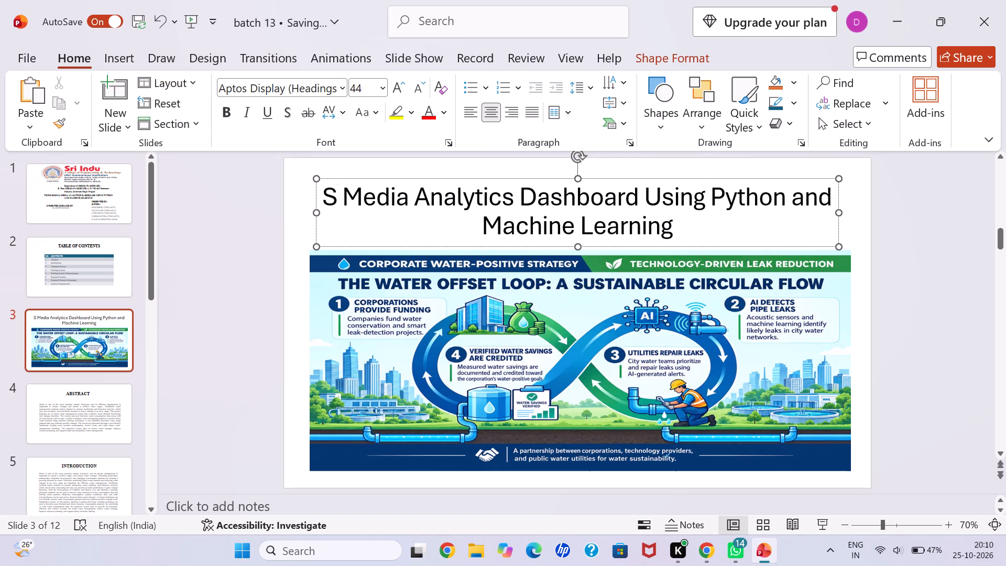
{"action": "type", "text": "OCI"}
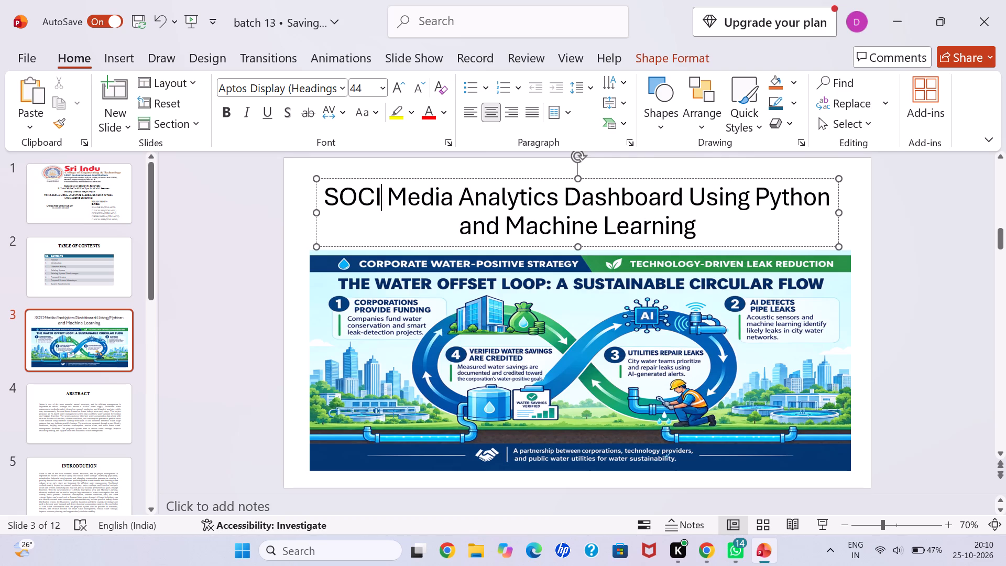
{"action": "type", "text": "AL"}
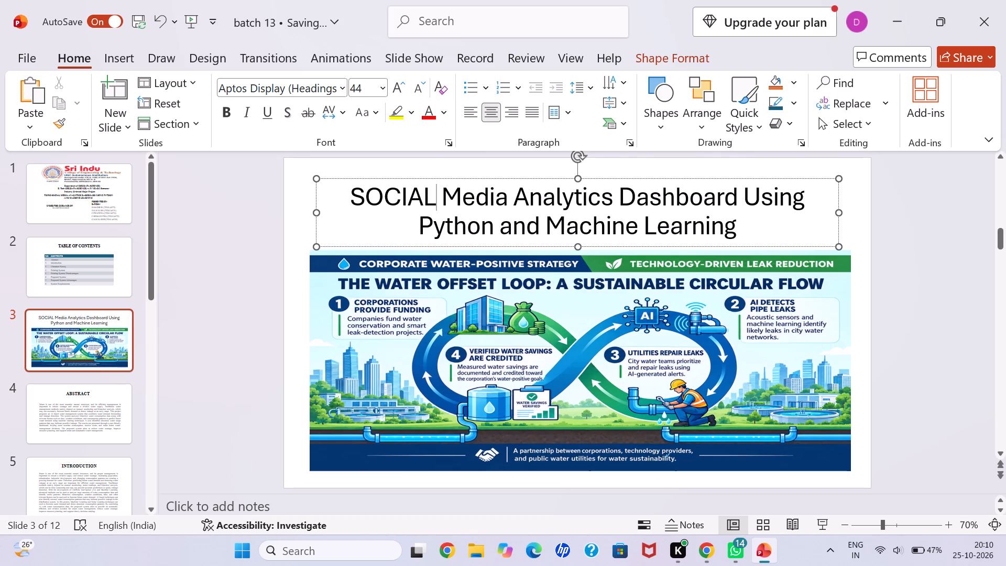
{"action": "left_click", "coordinate": [503, 202]}
{"action": "key", "text": "BackSpace"}
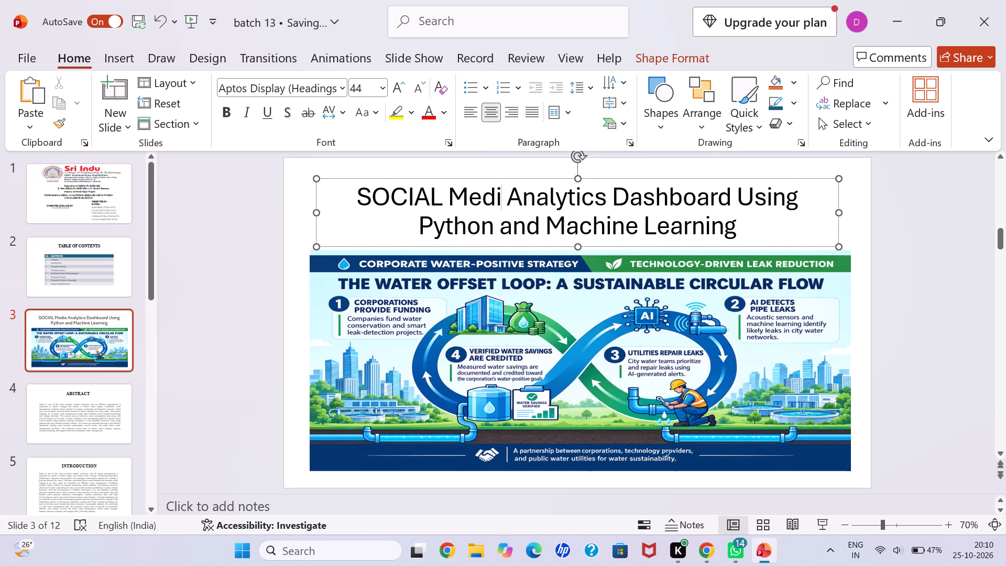
{"action": "key", "text": "BackSpace"}
{"action": "key", "text": "BackSpace"}
{"action": "key", "text": "BackSpace"}
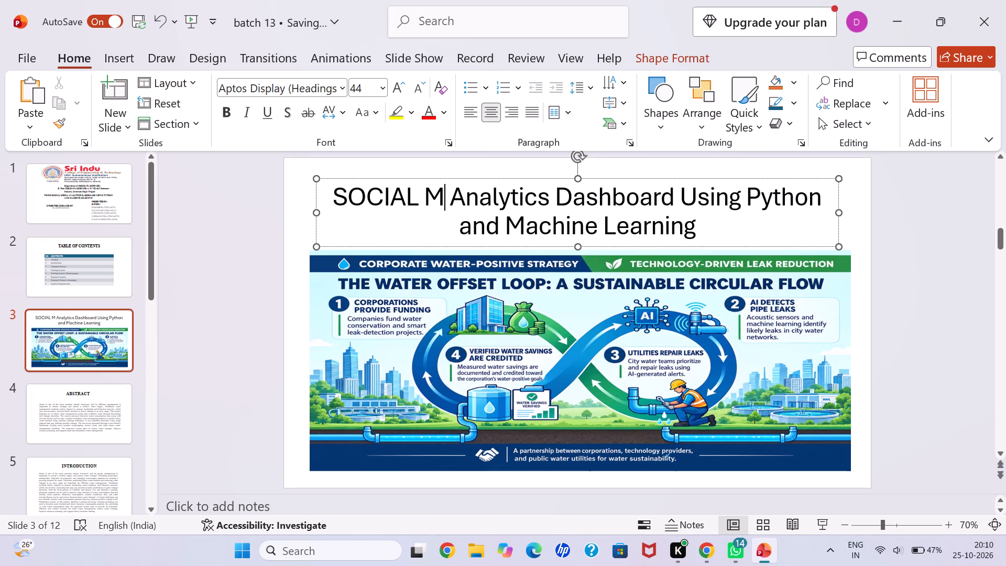
{"action": "type", "text": "EDIA"}
Retype "Analytics" in slide 3's title in capitals as "ANALYTICS".
{"action": "key", "text": "Right"}
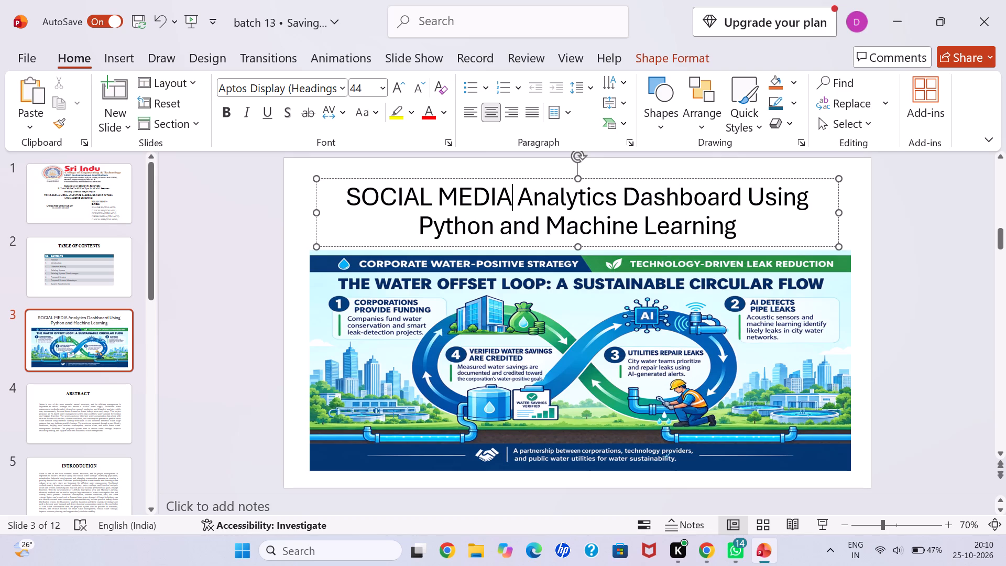
{"action": "key", "text": "Right"}
{"action": "key", "text": "Right"}
{"action": "key", "text": "Right"}
{"action": "key", "text": "Right"}
{"action": "key", "text": "Right"}
{"action": "key", "text": "Right"}
{"action": "key", "text": "Right"}
{"action": "key", "text": "Right"}
{"action": "key", "text": "Right"}
{"action": "key", "text": "BackSpace"}
{"action": "key", "text": "BackSpace"}
{"action": "key", "text": "BackSpace"}
{"action": "key", "text": "BackSpace"}
{"action": "key", "text": "BackSpace"}
{"action": "key", "text": "BackSpace"}
{"action": "key", "text": "BackSpace"}
{"action": "key", "text": "BackSpace"}
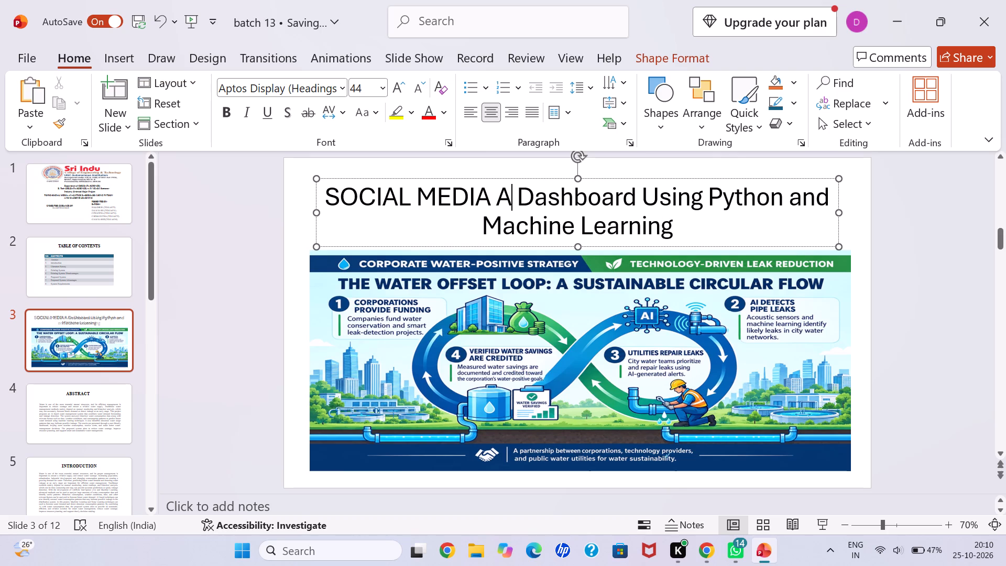
{"action": "type", "text": "NA"}
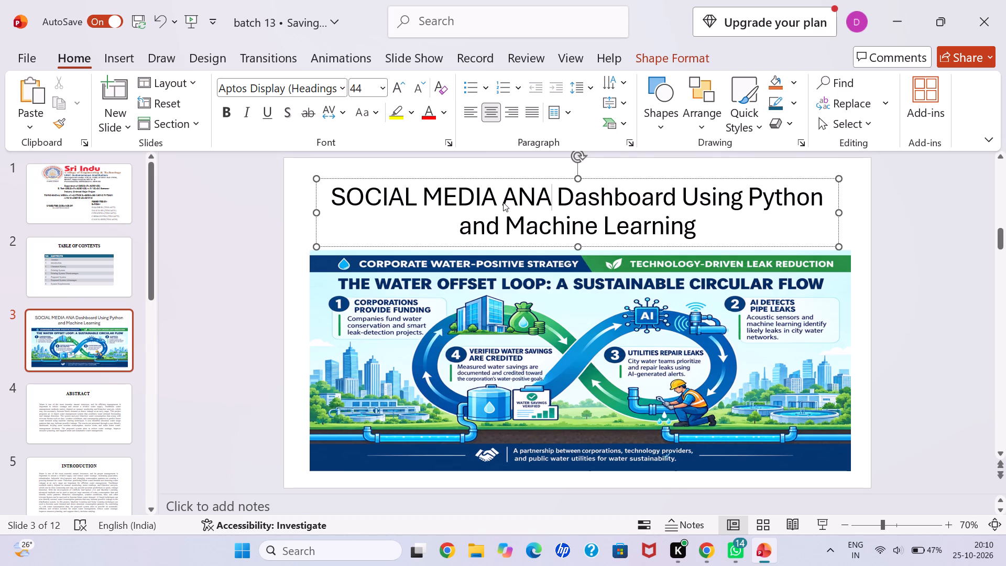
{"action": "type", "text": "LYTICS"}
Retype "Dashboard" in slide 3's title in capitals as "DASHBOARD".
{"action": "key", "text": "Right"}
{"action": "key", "text": "Right"}
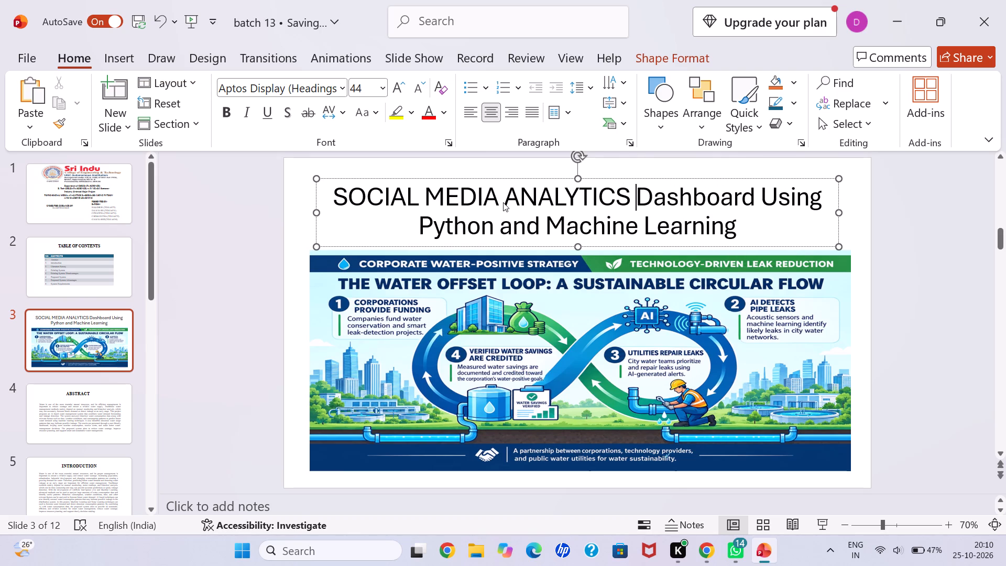
{"action": "key", "text": "Right"}
{"action": "key", "text": "Right"}
{"action": "key", "text": "Right"}
{"action": "key", "text": "Right"}
{"action": "key", "text": "Right"}
{"action": "key", "text": "Right"}
{"action": "key", "text": "Right"}
{"action": "key", "text": "Right"}
{"action": "key", "text": "BackSpace"}
{"action": "key", "text": "BackSpace"}
{"action": "key", "text": "BackSpace"}
{"action": "key", "text": "BackSpace"}
{"action": "key", "text": "BackSpace"}
{"action": "key", "text": "BackSpace"}
{"action": "key", "text": "BackSpace"}
{"action": "key", "text": "BackSpace"}
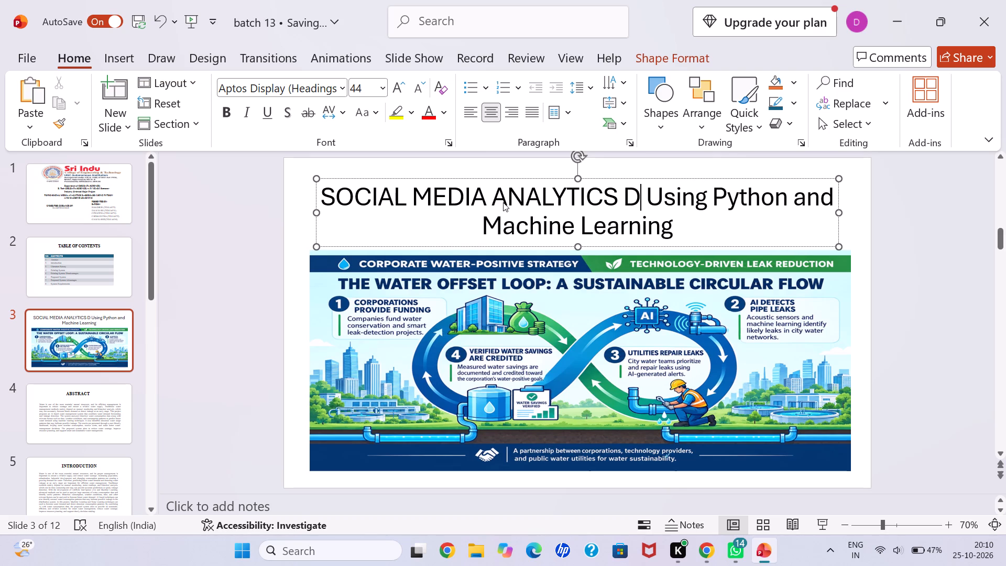
{"action": "type", "text": "ASHBOARD"}
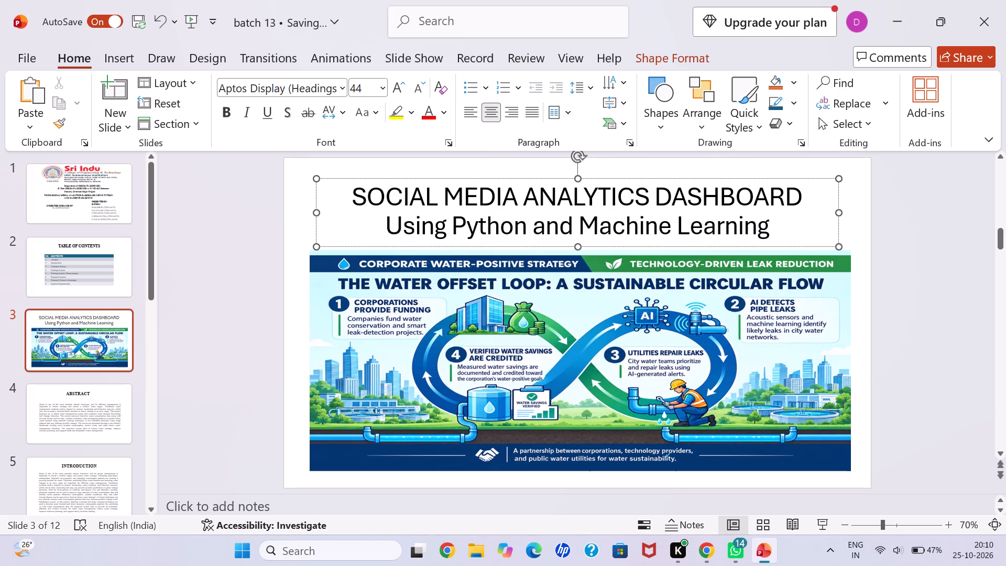
Retype "Using Python" in slide 3's title in capitals as "USING PYTHON".
{"action": "left_click", "coordinate": [445, 233]}
{"action": "key", "text": "BackSpace"}
{"action": "key", "text": "BackSpace"}
{"action": "key", "text": "BackSpace"}
{"action": "key", "text": "BackSpace"}
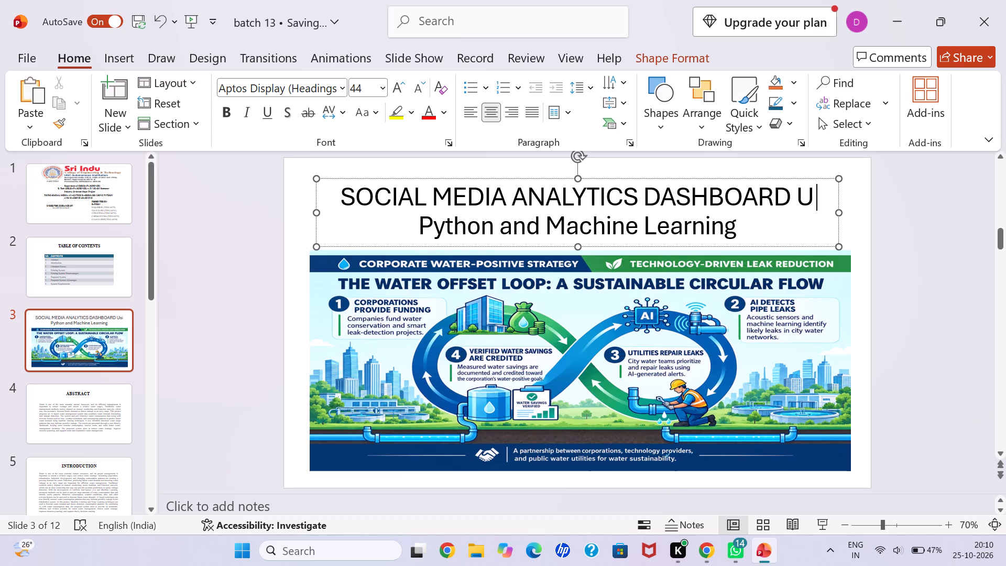
{"action": "type", "text": "SING"}
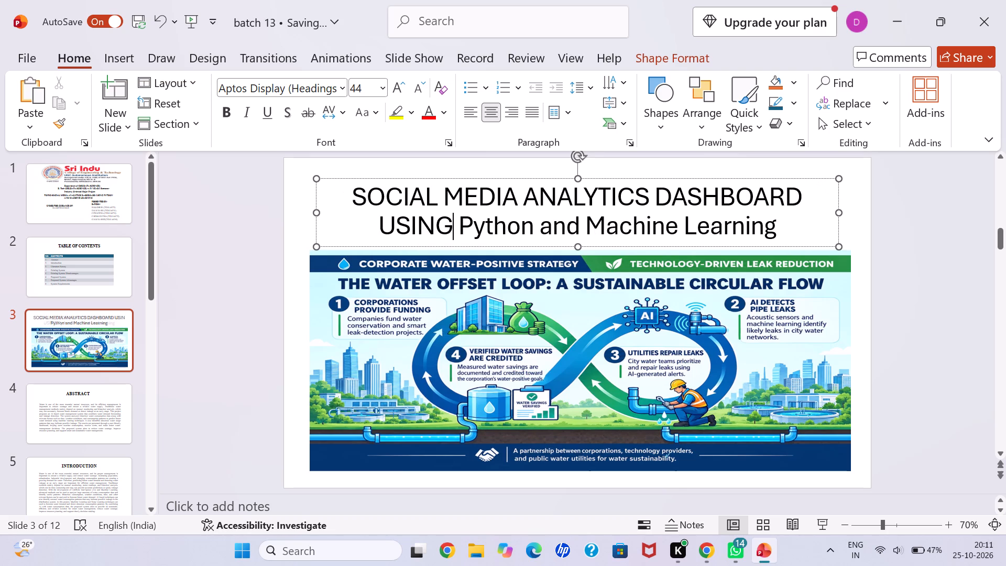
{"action": "key", "text": "Right"}
{"action": "key", "text": "Right"}
{"action": "key", "text": "Right"}
{"action": "key", "text": "Right"}
{"action": "key", "text": "Right"}
{"action": "key", "text": "Right"}
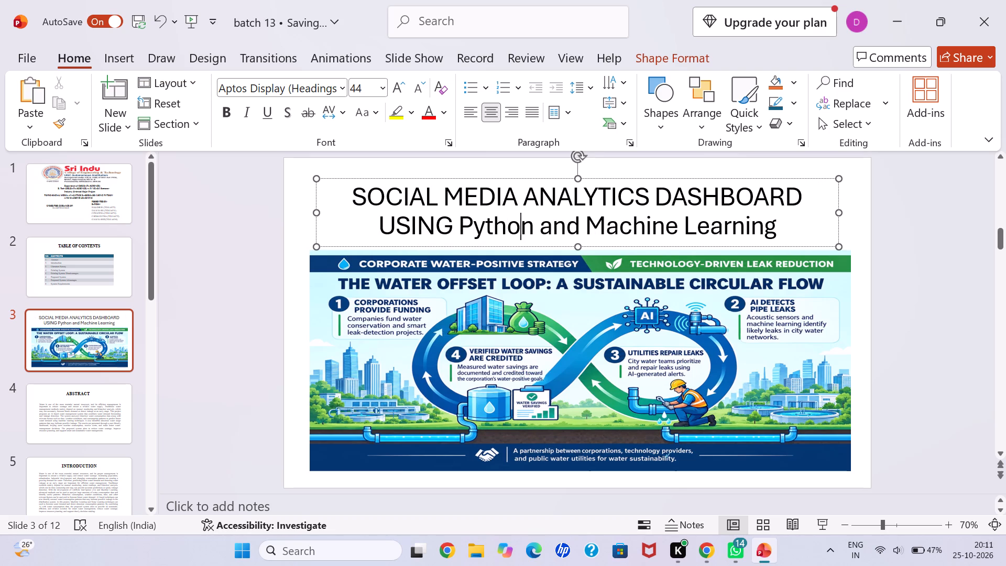
{"action": "key", "text": "Right"}
{"action": "key", "text": "BackSpace"}
{"action": "key", "text": "BackSpace"}
{"action": "key", "text": "BackSpace"}
{"action": "key", "text": "BackSpace"}
{"action": "key", "text": "BackSpace"}
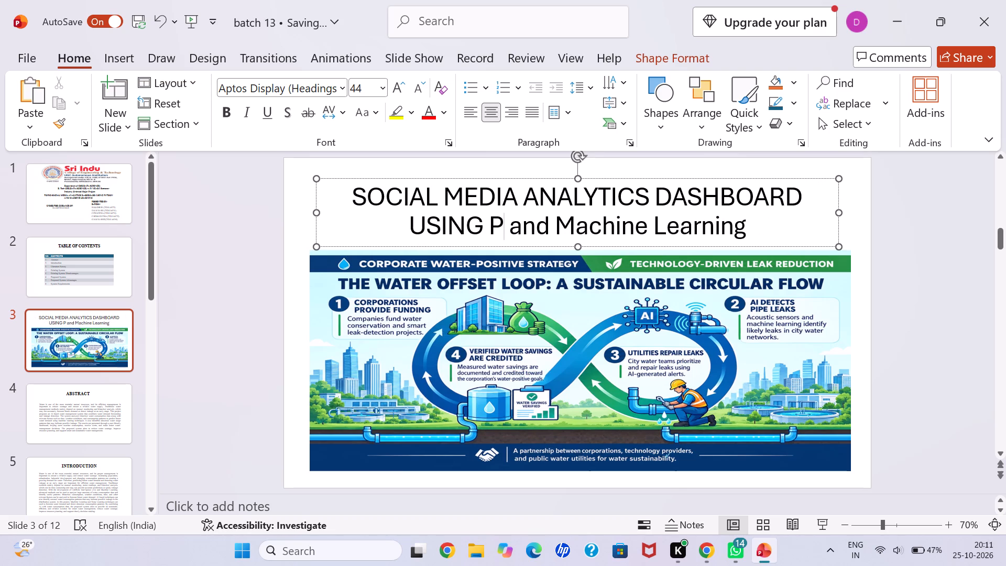
{"action": "type", "text": "YTHON"}
Retype "and Machine" in slide 3's title in capitals as "AND MACHINE".
{"action": "key", "text": "Right"}
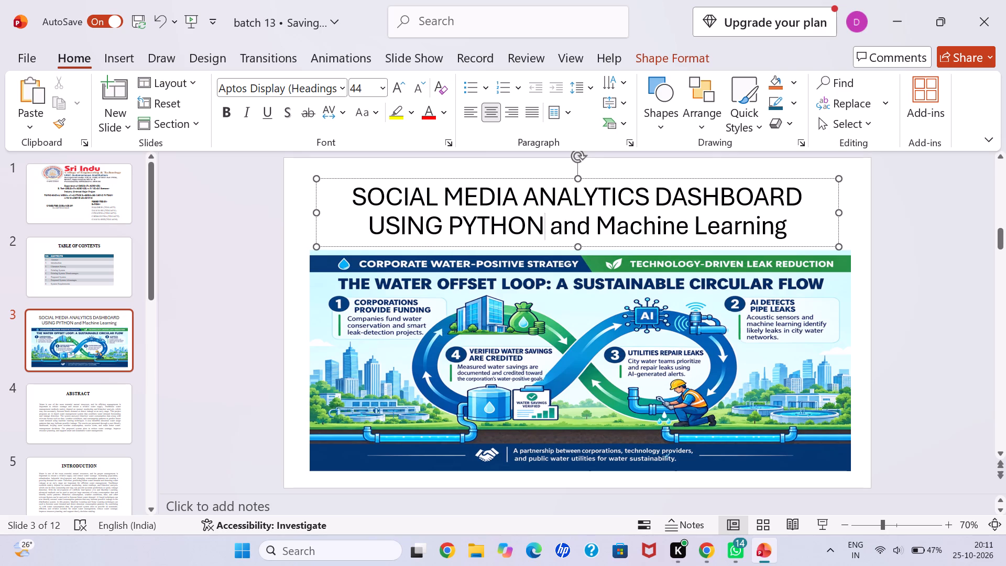
{"action": "key", "text": "Right"}
{"action": "key", "text": "Right"}
{"action": "key", "text": "Right"}
{"action": "key", "text": "BackSpace"}
{"action": "key", "text": "BackSpace"}
{"action": "key", "text": "BackSpace"}
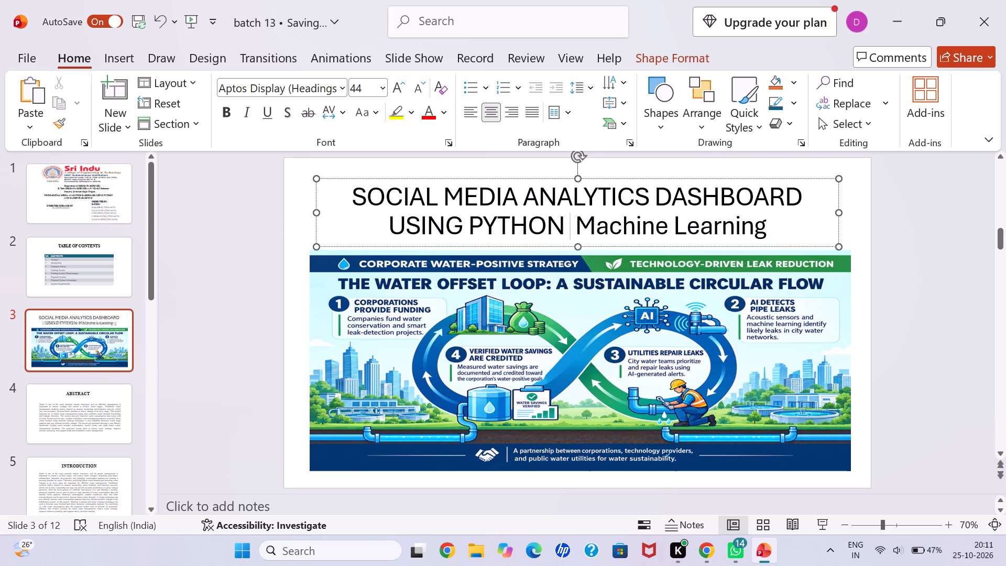
{"action": "type", "text": "AND"}
{"action": "key", "text": "Right"}
{"action": "key", "text": "Right"}
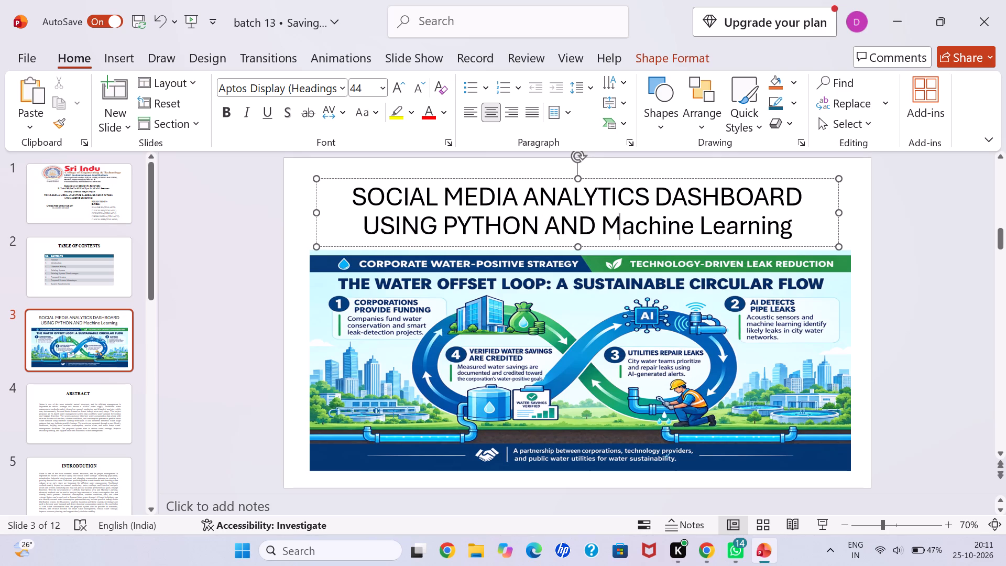
{"action": "key", "text": "Right"}
{"action": "key", "text": "Right"}
{"action": "key", "text": "Right"}
{"action": "key", "text": "Right"}
{"action": "key", "text": "Right"}
{"action": "key", "text": "Right"}
{"action": "key", "text": "BackSpace"}
{"action": "key", "text": "BackSpace"}
{"action": "key", "text": "BackSpace"}
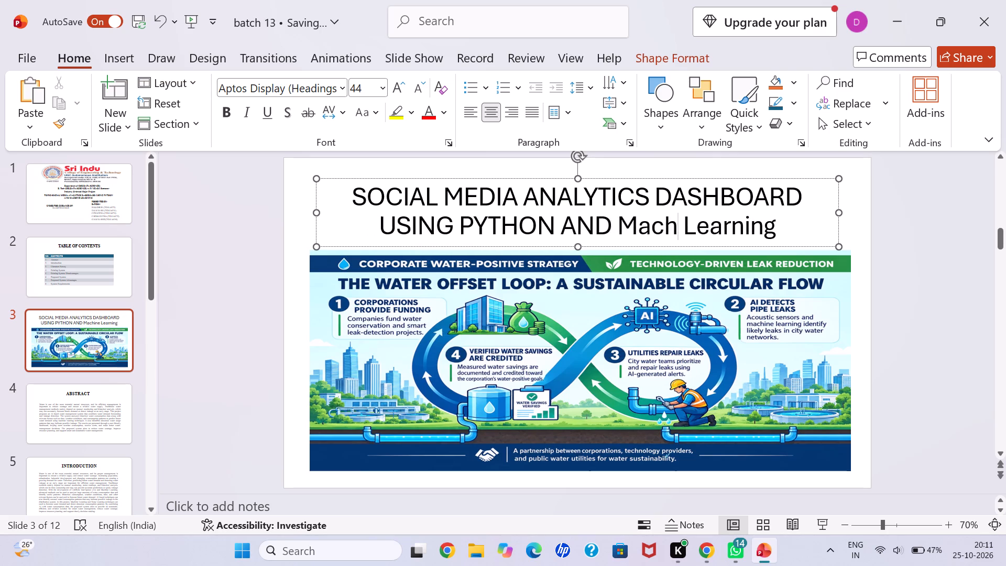
{"action": "key", "text": "BackSpace"}
{"action": "key", "text": "BackSpace"}
{"action": "key", "text": "BackSpace"}
{"action": "type", "text": "ACHINE"}
Retype "Learning" in slide 3's title in capitals as "LEARNING".
{"action": "key", "text": "Right"}
{"action": "key", "text": "Right"}
{"action": "key", "text": "Right"}
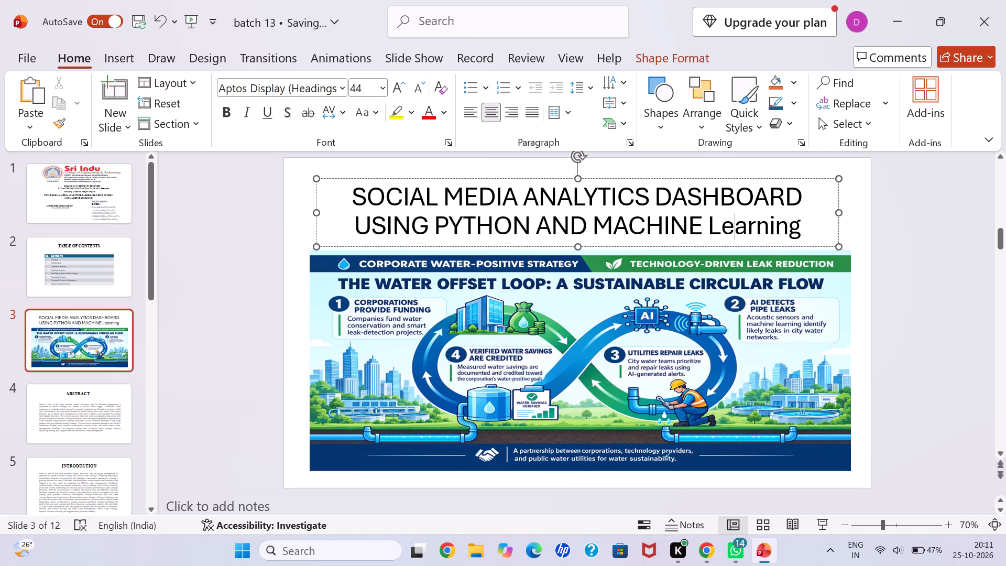
{"action": "key", "text": "Right"}
{"action": "key", "text": "Right"}
{"action": "key", "text": "Right"}
{"action": "key", "text": "Right"}
{"action": "key", "text": "Right"}
{"action": "key", "text": "Right"}
{"action": "key", "text": "BackSpace"}
{"action": "key", "text": "BackSpace"}
{"action": "key", "text": "BackSpace"}
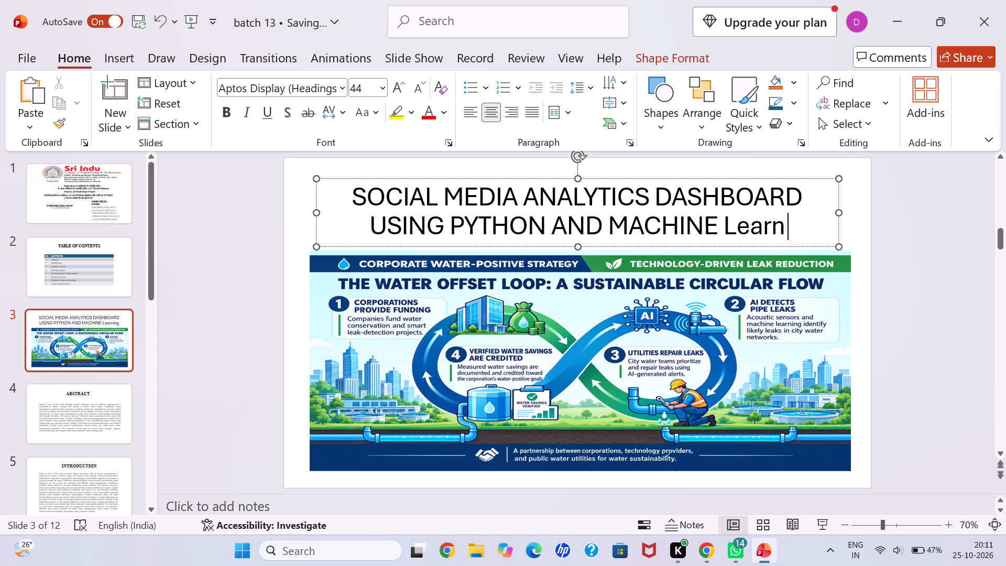
{"action": "key", "text": "BackSpace"}
{"action": "key", "text": "BackSpace"}
{"action": "key", "text": "BackSpace"}
{"action": "key", "text": "BackSpace"}
{"action": "key", "text": "a"}
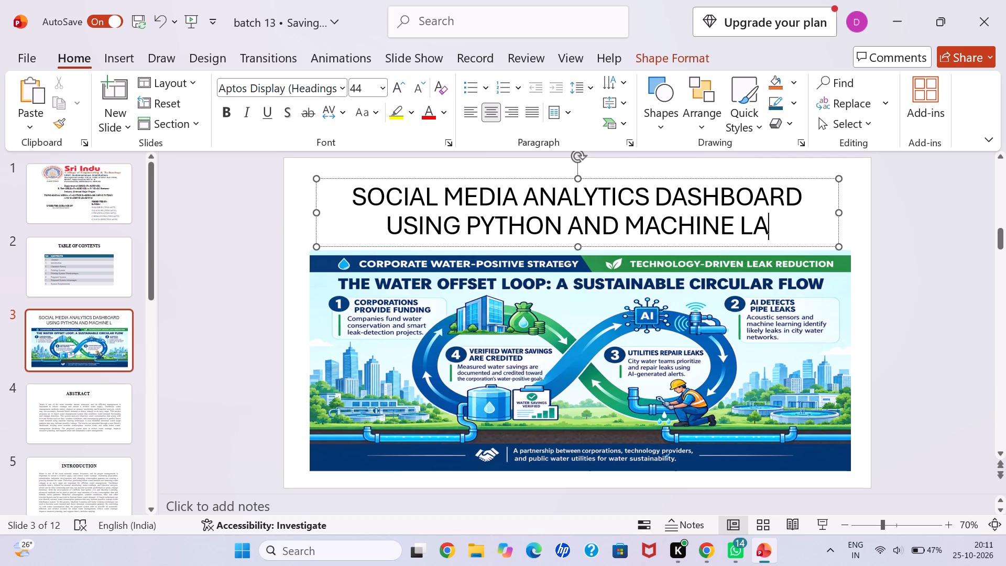
{"action": "key", "text": "BackSpace"}
{"action": "type", "text": "EARNING"}
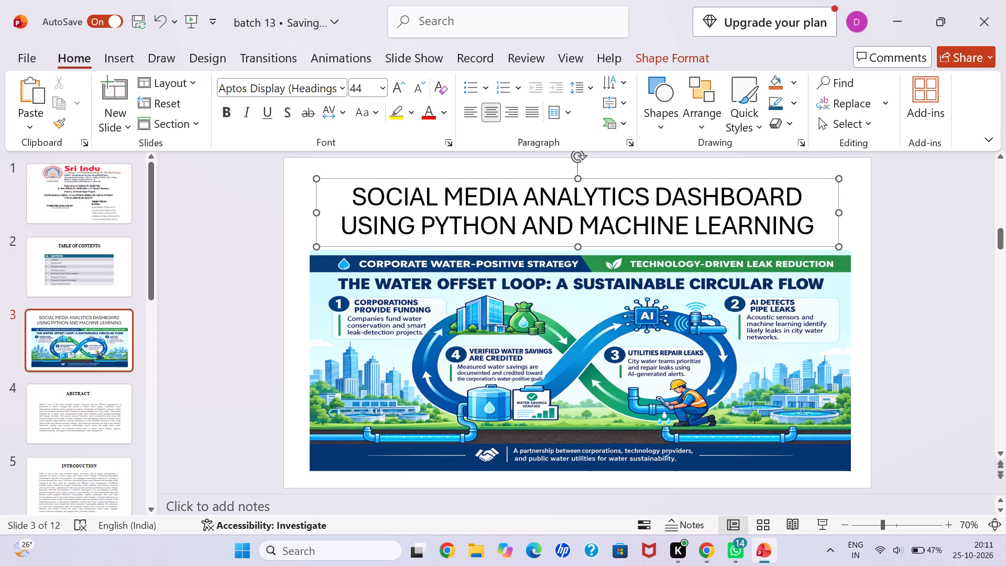
Make slide 3's whole title bold and set its font to Times New Roman.
{"action": "left_click_drag", "start_coordinate": [354, 197], "coordinate": [681, 224]}
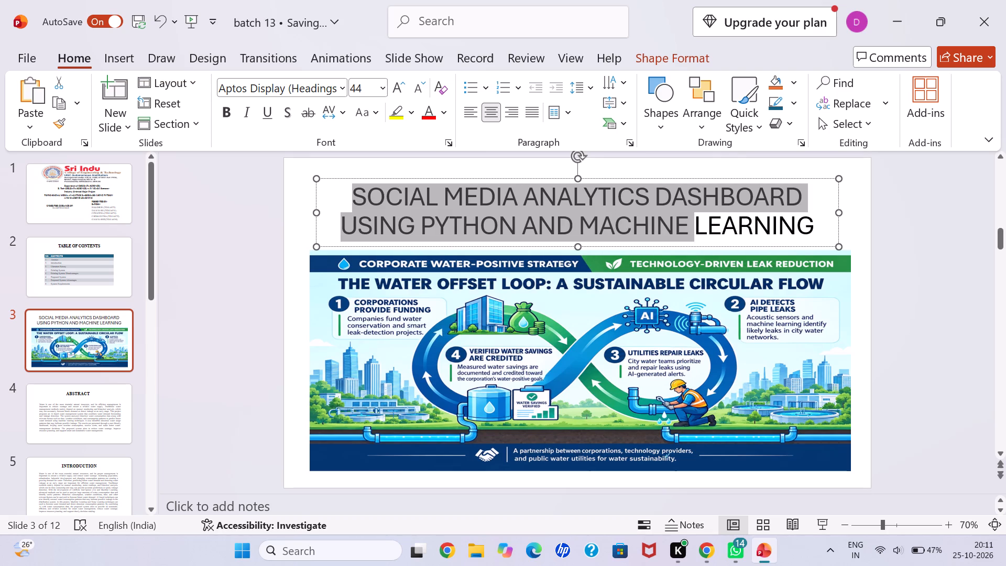
{"action": "left_click_drag", "start_coordinate": [681, 224], "coordinate": [762, 243]}
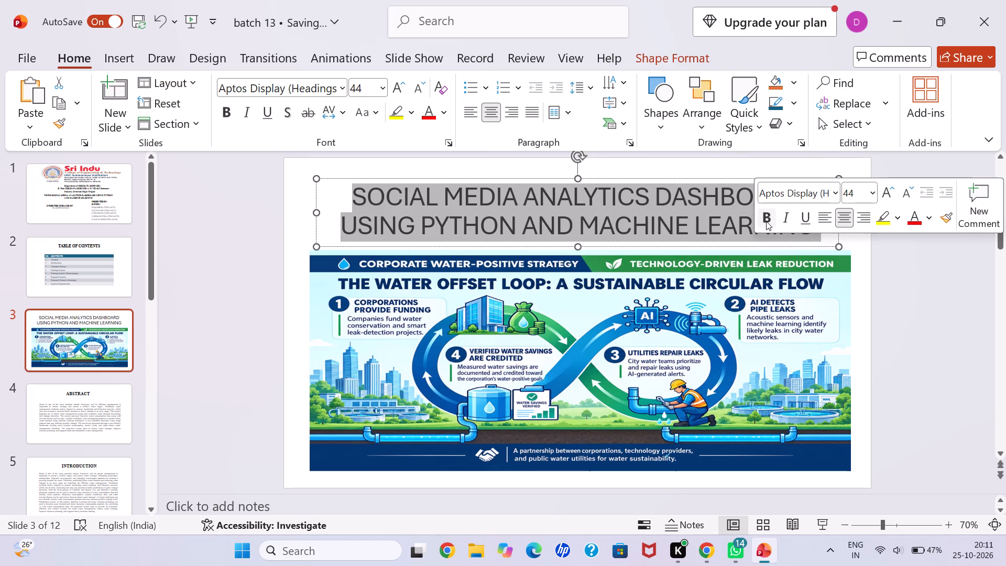
{"action": "left_click", "coordinate": [766, 221]}
{"action": "left_click", "coordinate": [838, 201]}
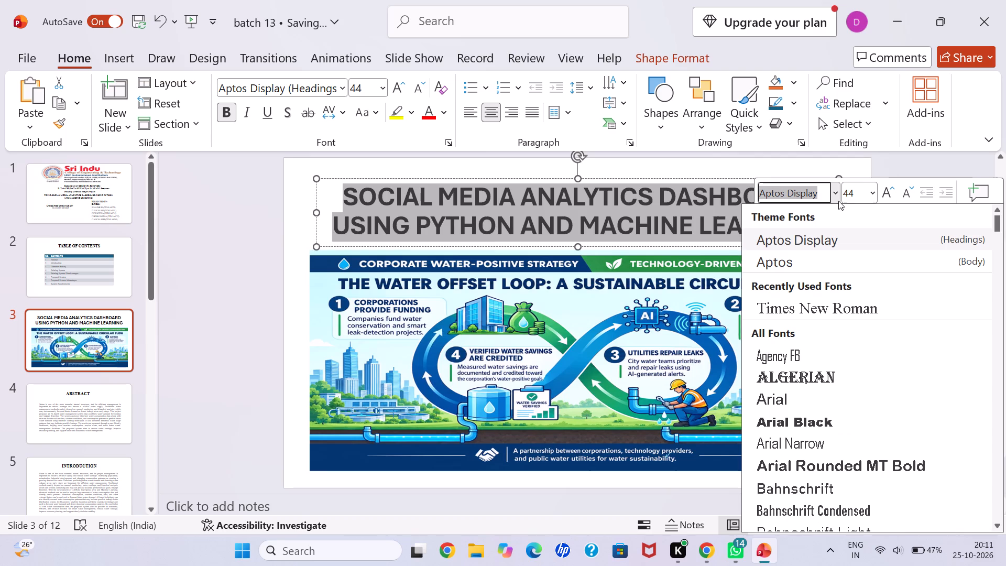
{"action": "left_click", "coordinate": [832, 310]}
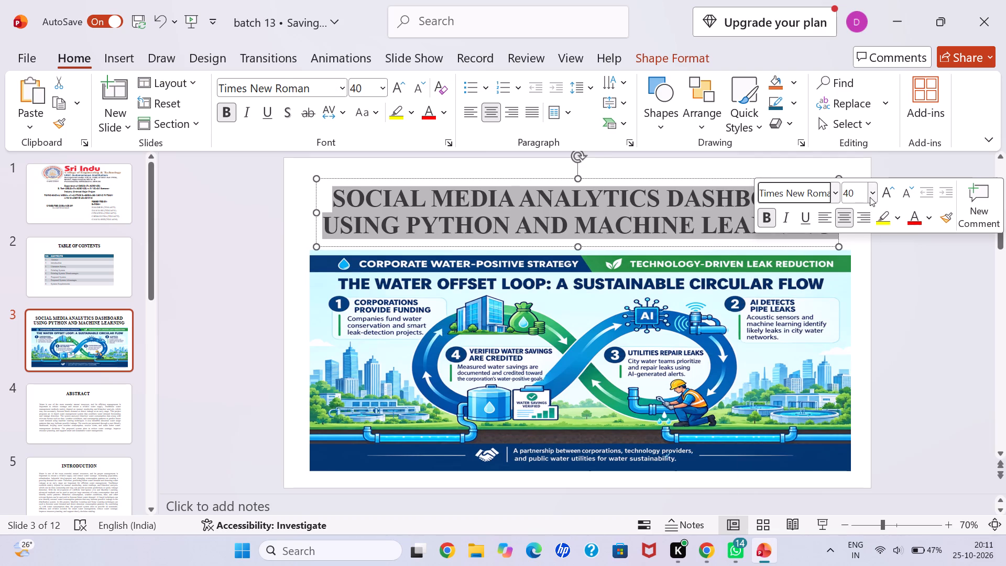
{"action": "left_click", "coordinate": [872, 194]}
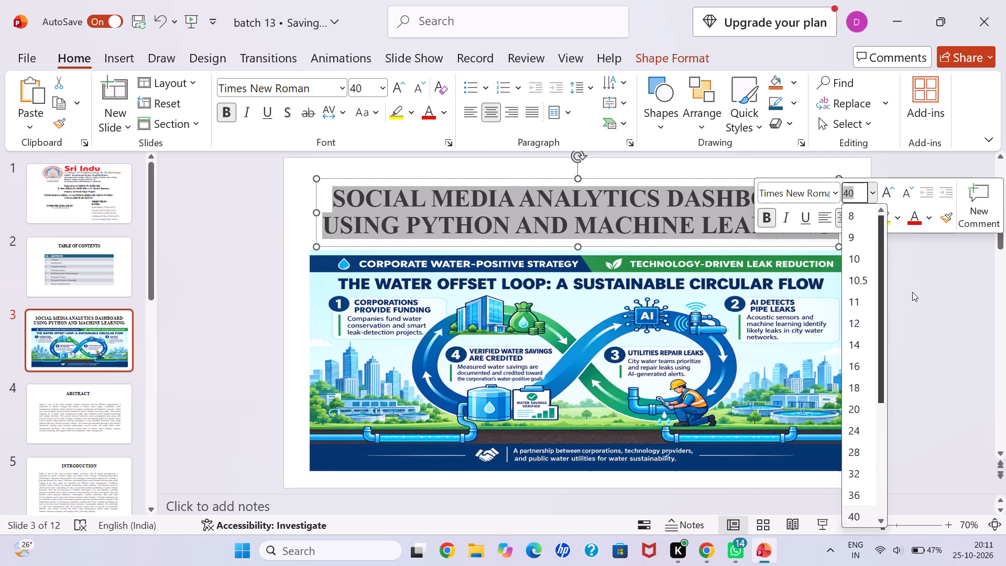
{"action": "left_click", "coordinate": [912, 292]}
{"action": "left_click", "coordinate": [222, 275]}
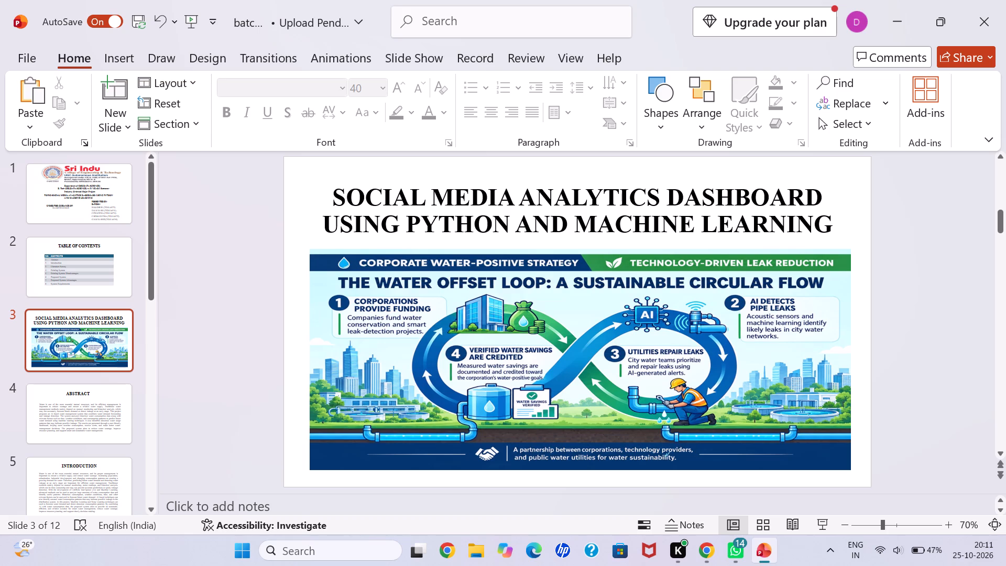
Nudge slide 3's title box slightly upward, away from the picture.
{"action": "left_click", "coordinate": [513, 213]}
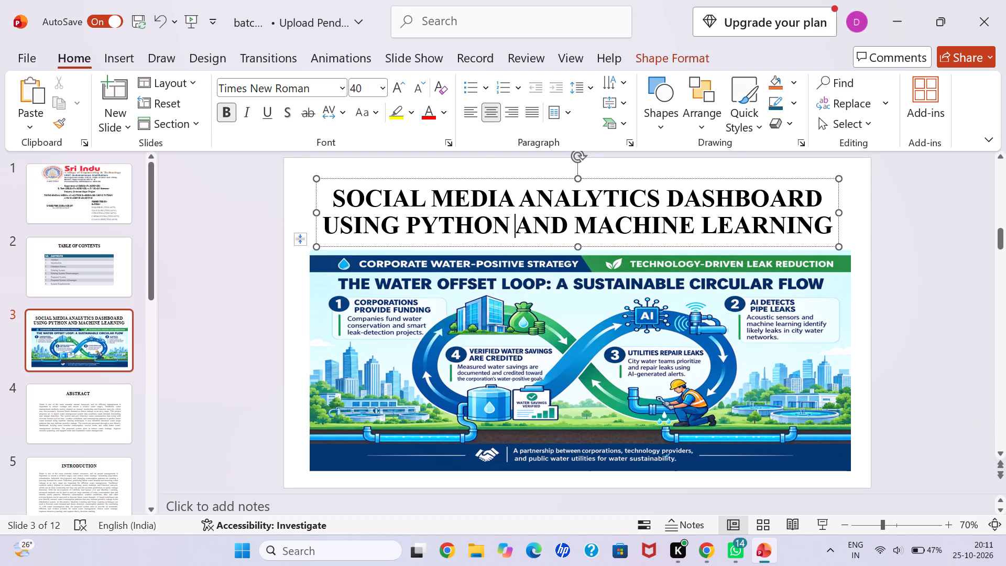
{"action": "left_click", "coordinate": [527, 180]}
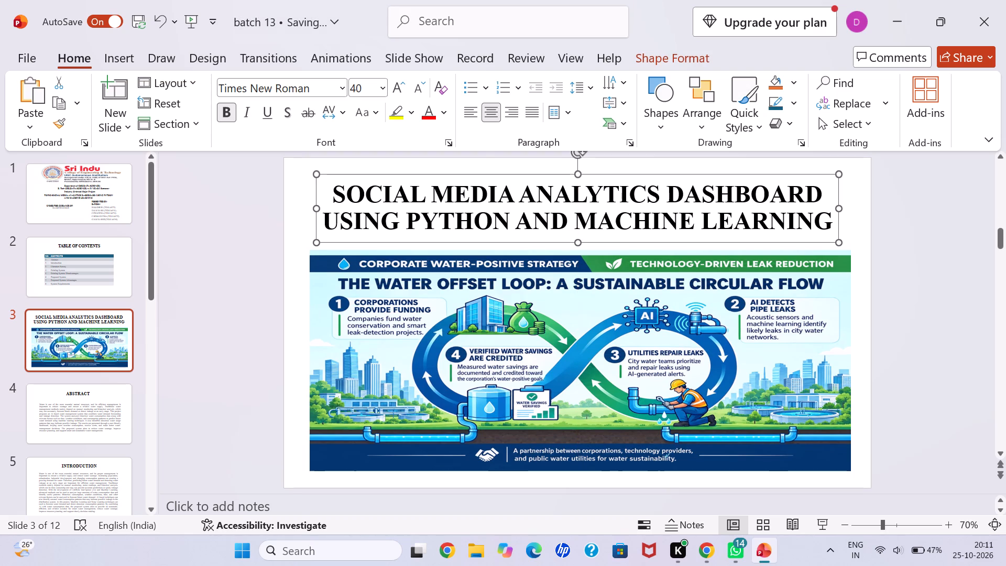
Cut the water offset loop picture from slide 3.
{"action": "right_click", "coordinate": [384, 346]}
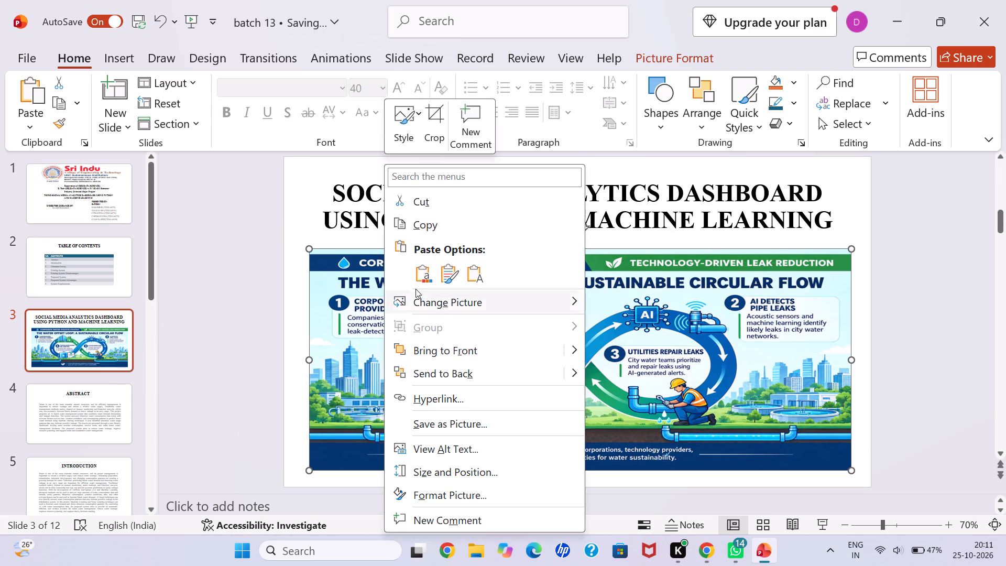
{"action": "left_click", "coordinate": [447, 212]}
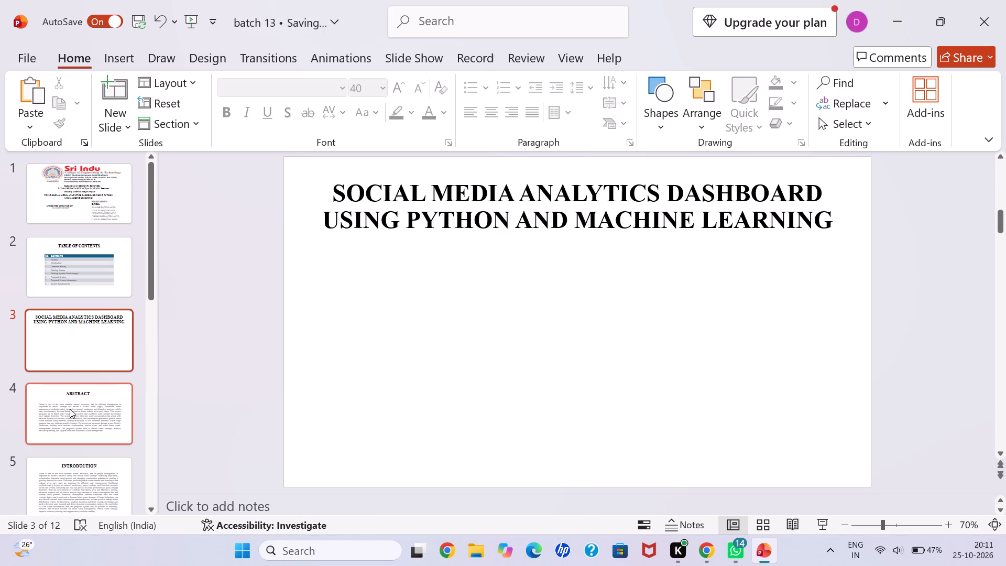
Delete the water management paragraph under the ABSTRACT heading on slide 4.
{"action": "left_click", "coordinate": [81, 406]}
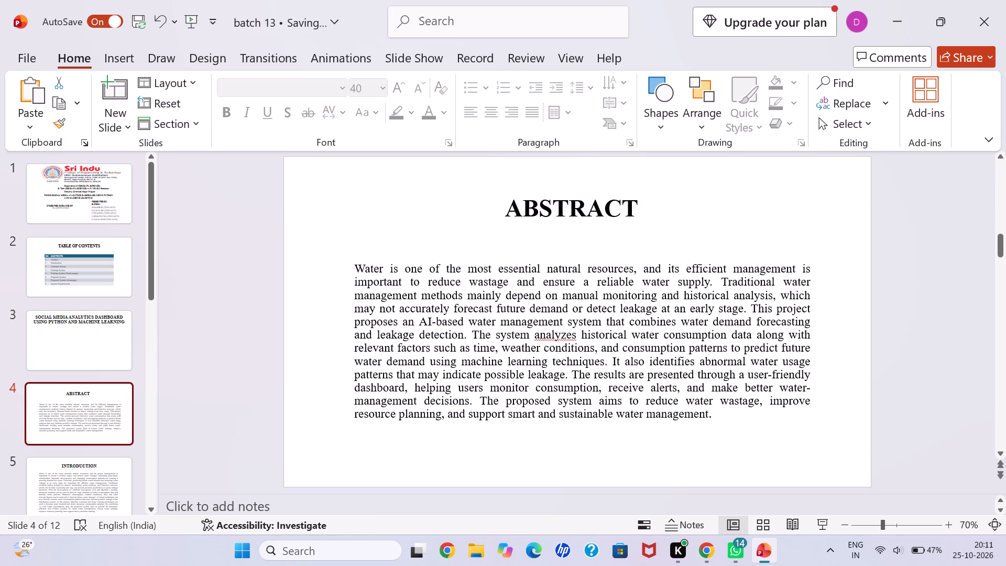
{"action": "left_click_drag", "start_coordinate": [356, 267], "coordinate": [724, 431]}
{"action": "scroll", "coordinate": [716, 418], "scroll_direction": "right", "scroll_amount": 1}
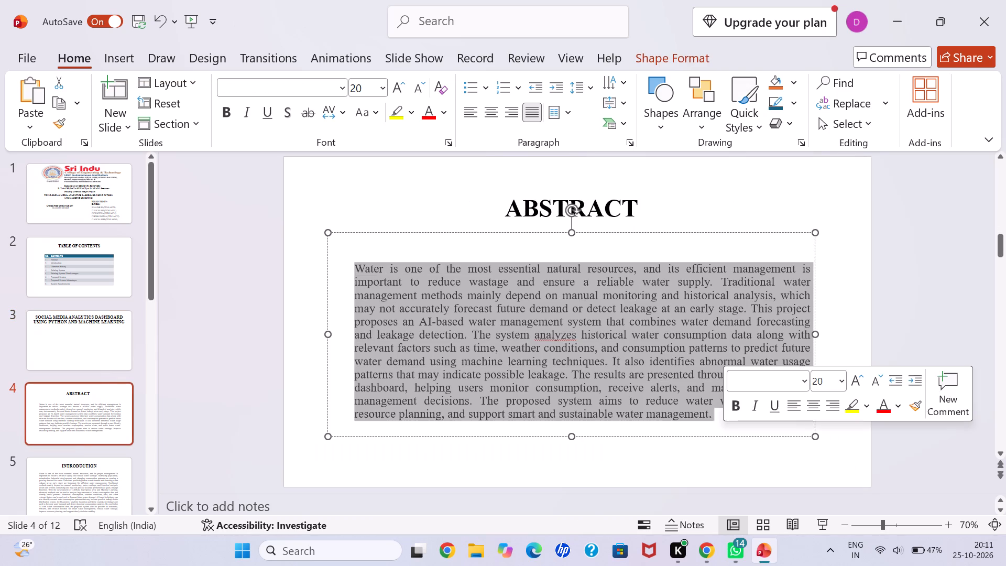
{"action": "key", "text": "BackSpace"}
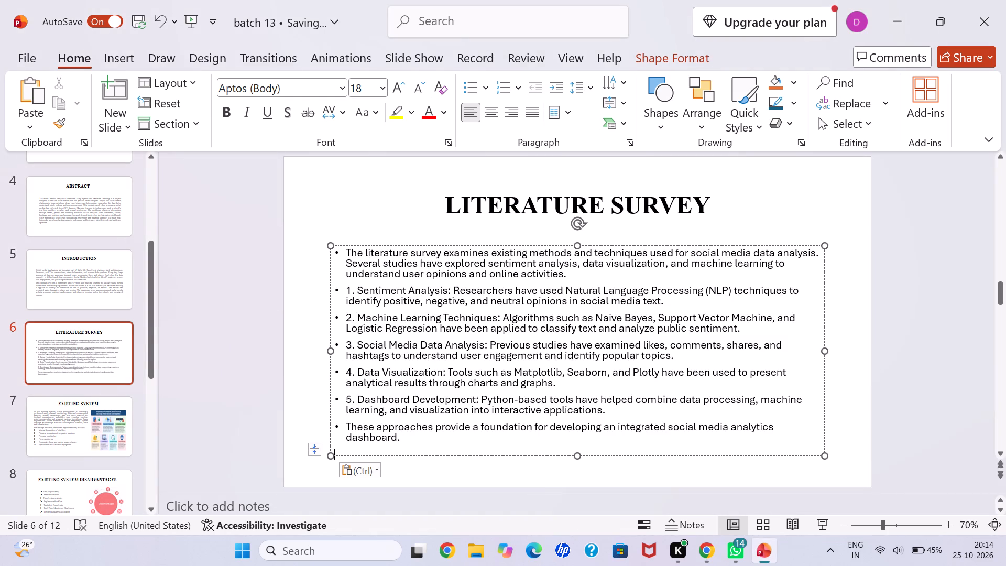
Remove the bullets from all seven literature survey paragraphs on slide 6, keeping the numbers 1 to 5.
{"action": "left_click", "coordinate": [341, 252]}
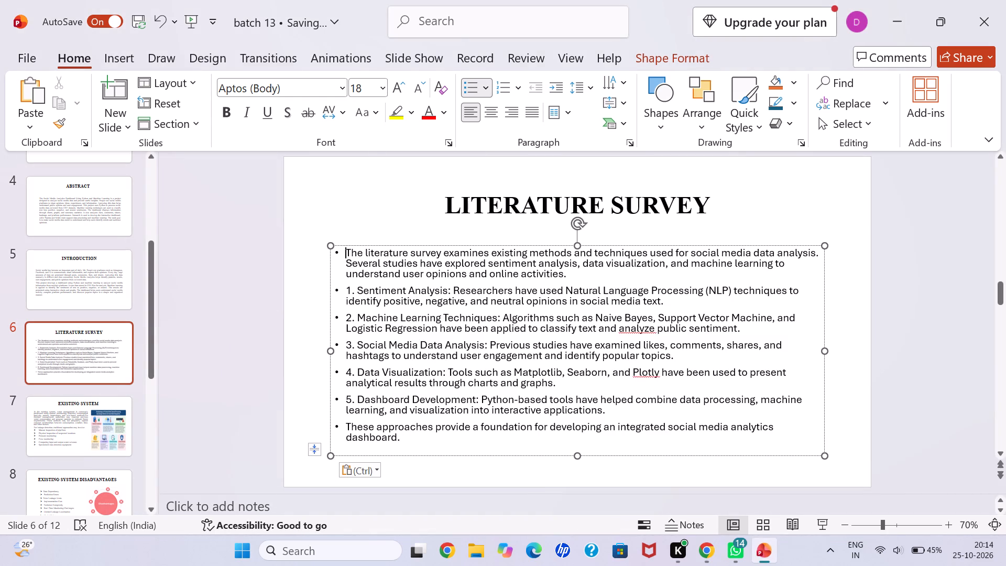
{"action": "key", "text": "BackSpace"}
{"action": "left_click", "coordinate": [344, 289]}
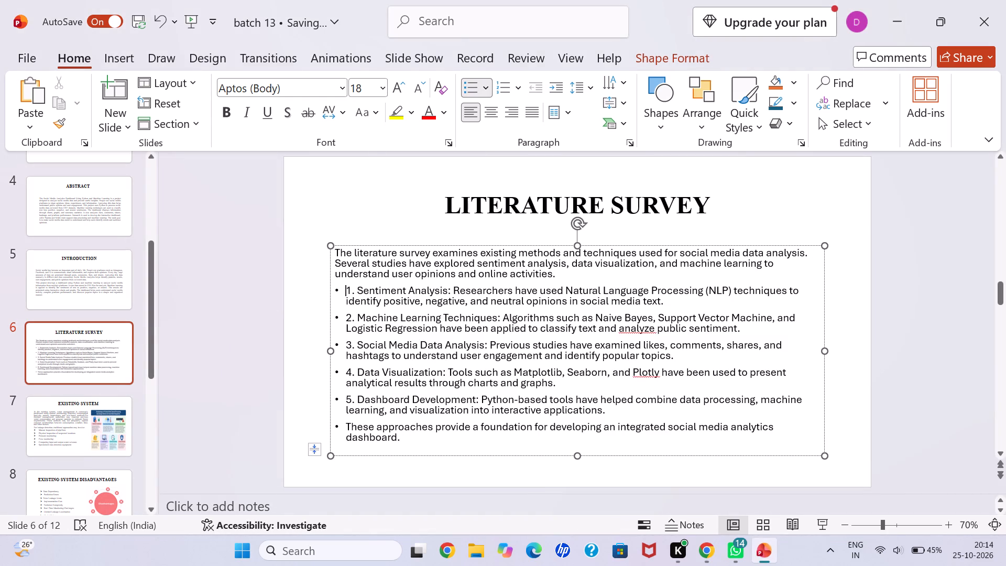
{"action": "key", "text": "BackSpace"}
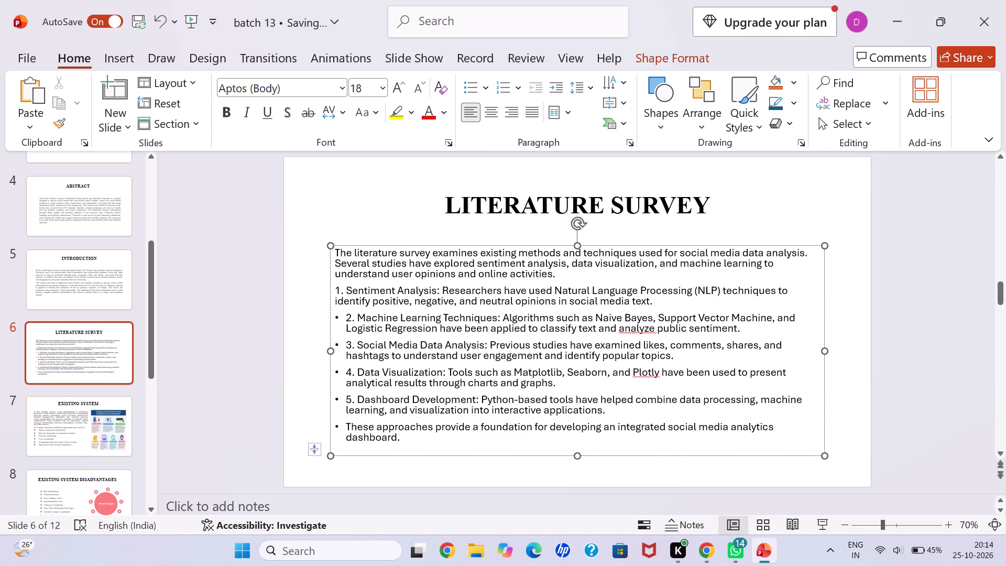
{"action": "left_click", "coordinate": [343, 318]}
{"action": "key", "text": "BackSpace"}
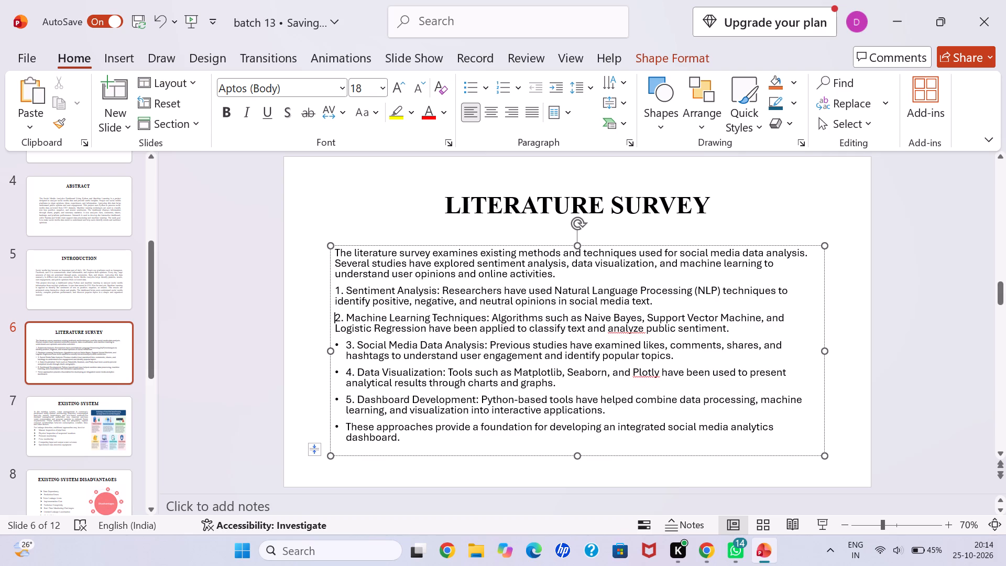
{"action": "left_click", "coordinate": [344, 346]}
{"action": "key", "text": "BackSpace"}
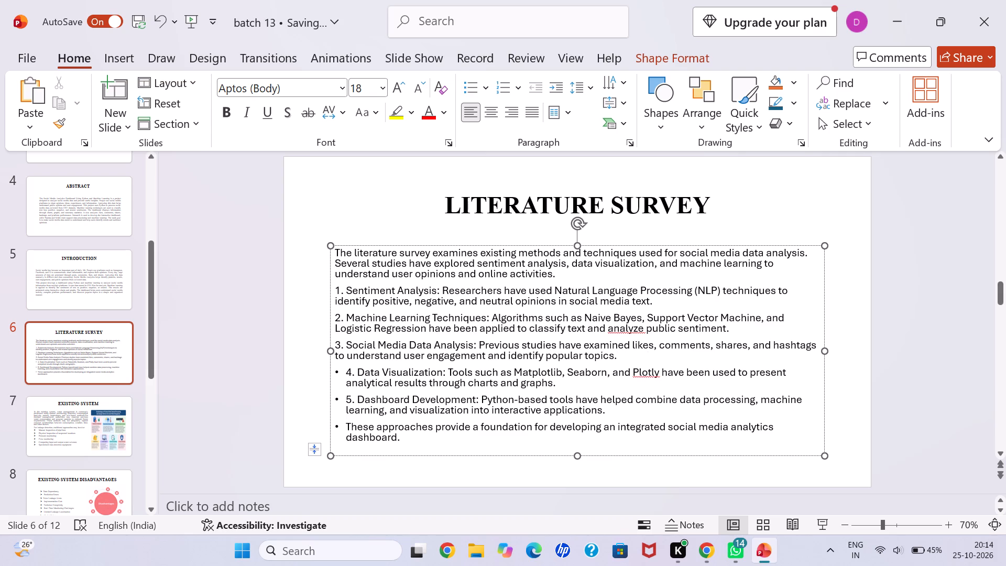
{"action": "left_click", "coordinate": [346, 376]}
{"action": "key", "text": "BackSpace"}
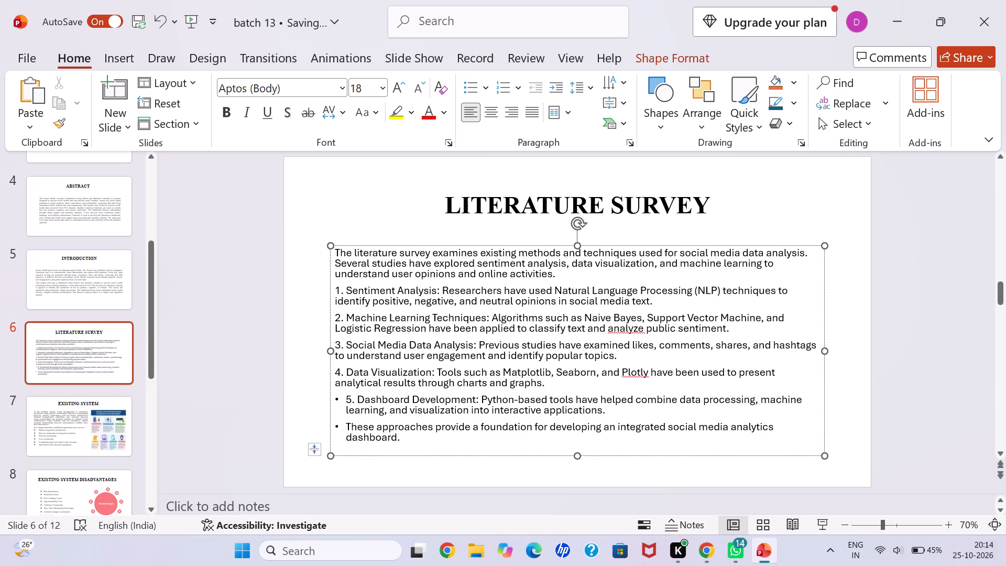
{"action": "left_click", "coordinate": [344, 399]}
{"action": "key", "text": "BackSpace"}
{"action": "key", "text": "Down"}
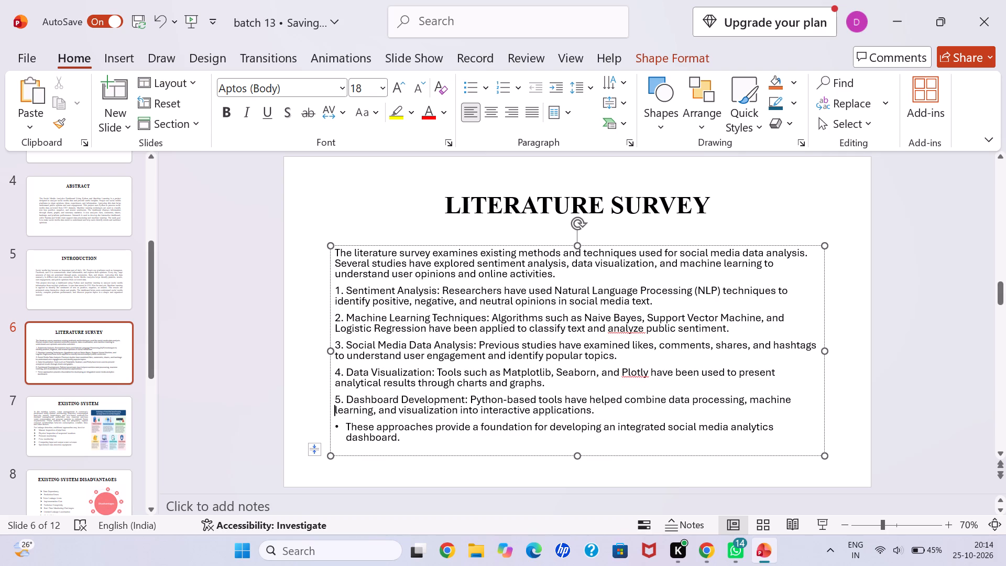
{"action": "key", "text": "Right"}
{"action": "key", "text": "Down"}
{"action": "key", "text": "BackSpace"}
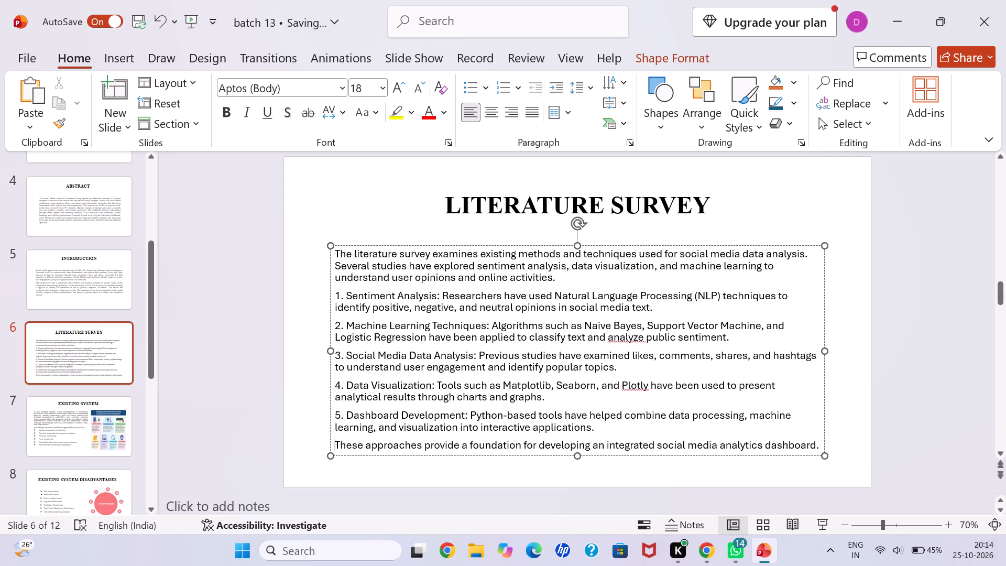
Move slide 6's literature survey text box slightly up and to the right, closer to the heading.
{"action": "left_click_drag", "start_coordinate": [335, 252], "coordinate": [709, 441]}
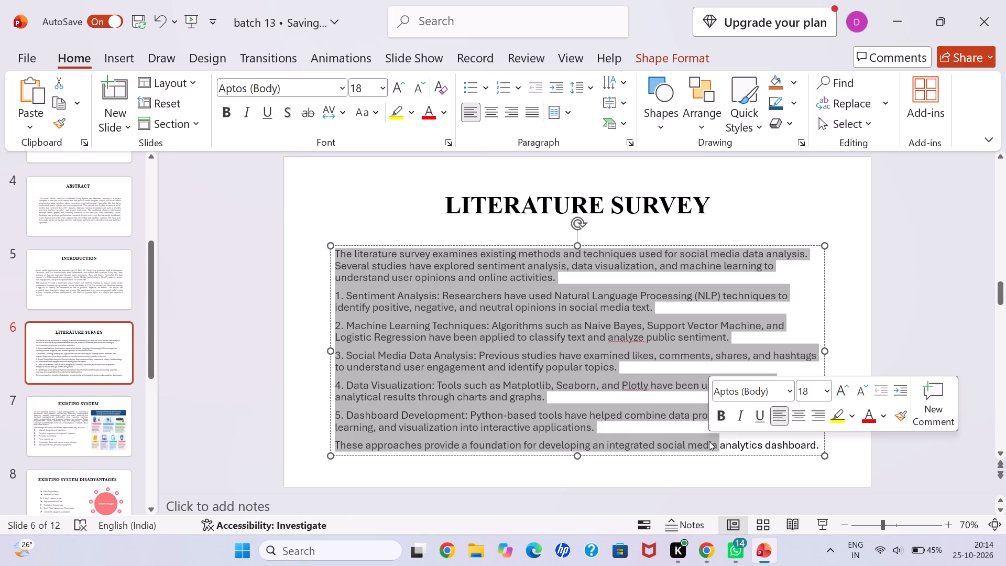
{"action": "left_click", "coordinate": [655, 431]}
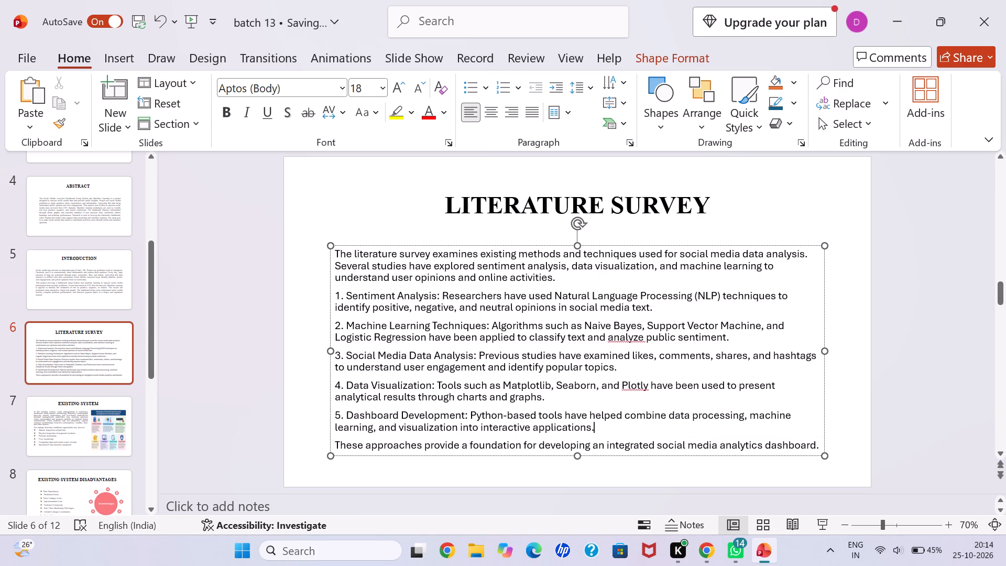
{"action": "left_click_drag", "start_coordinate": [332, 252], "coordinate": [381, 259]}
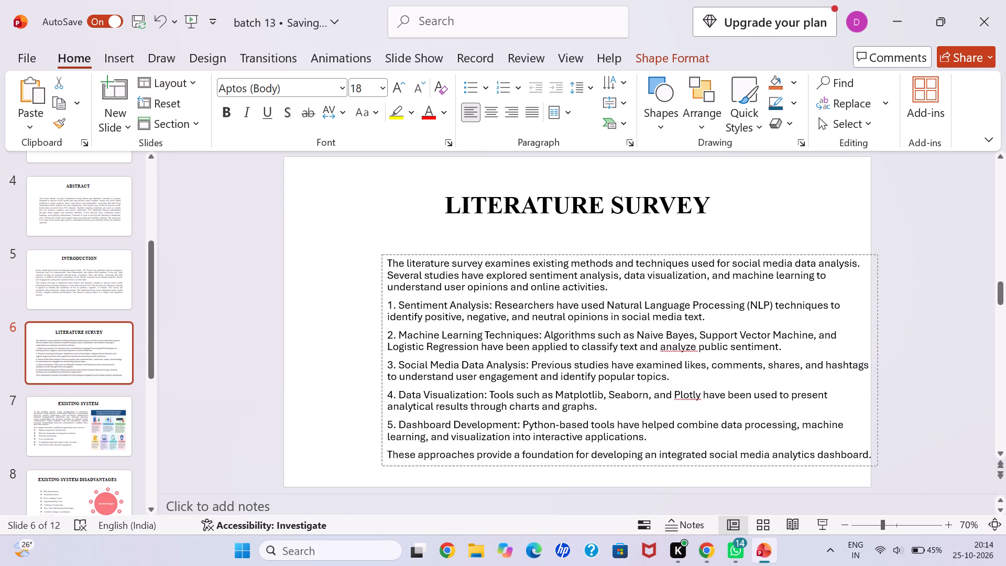
{"action": "left_click_drag", "start_coordinate": [381, 259], "coordinate": [347, 238]}
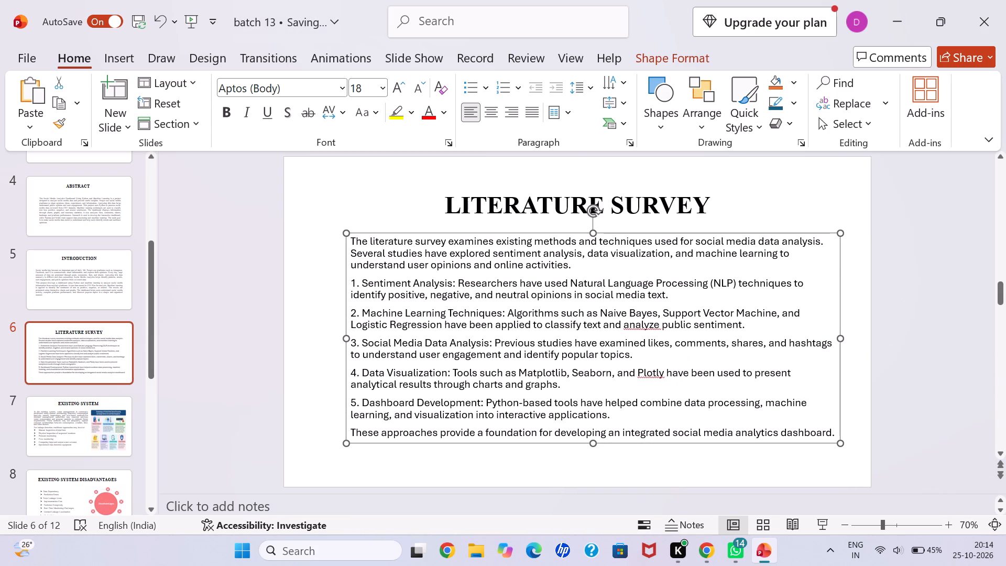
Format all the literature survey text on slide 6 as Times New Roman, size 20, with justified alignment.
{"action": "left_click_drag", "start_coordinate": [351, 242], "coordinate": [844, 445]}
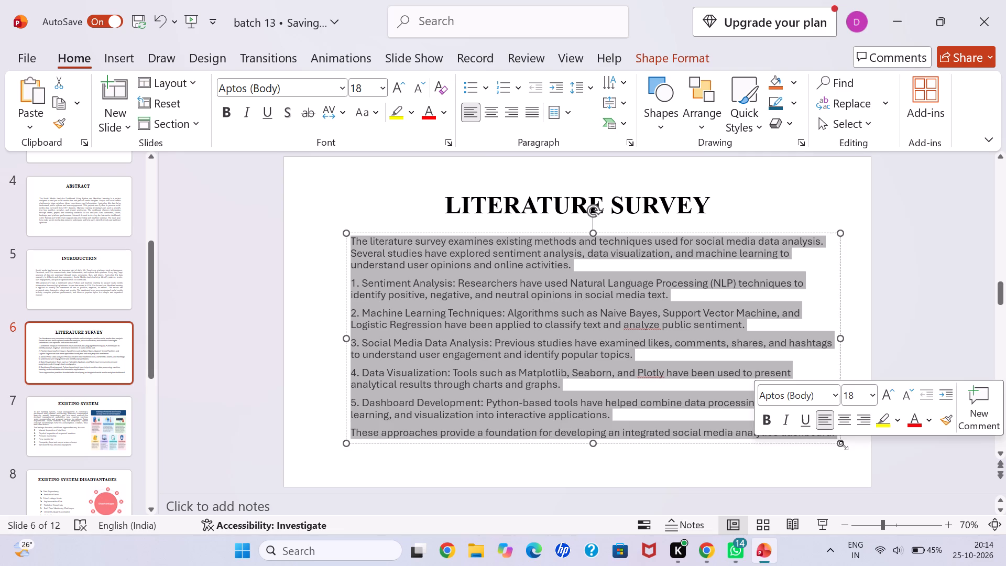
{"action": "left_click", "coordinate": [531, 109]}
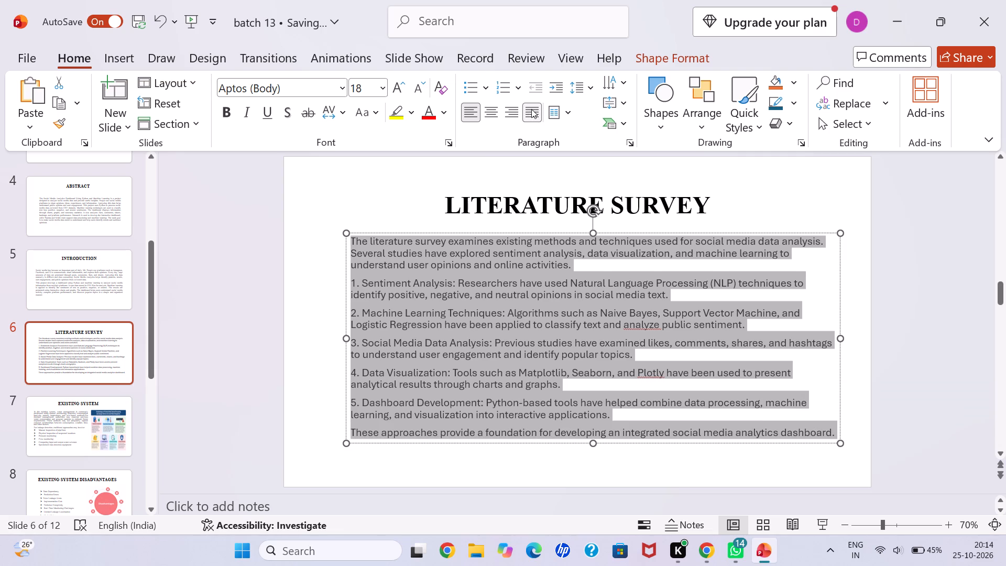
{"action": "left_click", "coordinate": [345, 89]}
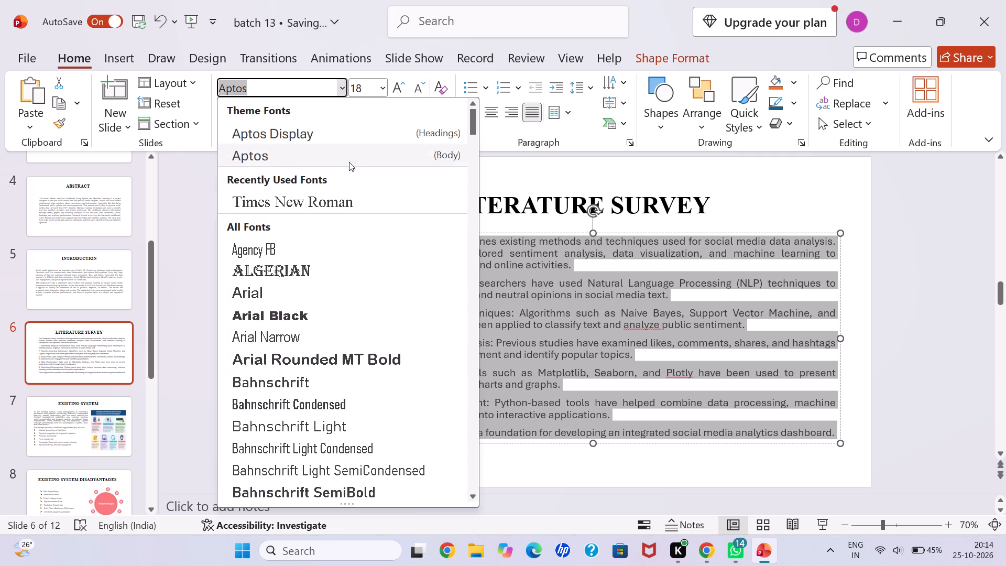
{"action": "left_click", "coordinate": [352, 211]}
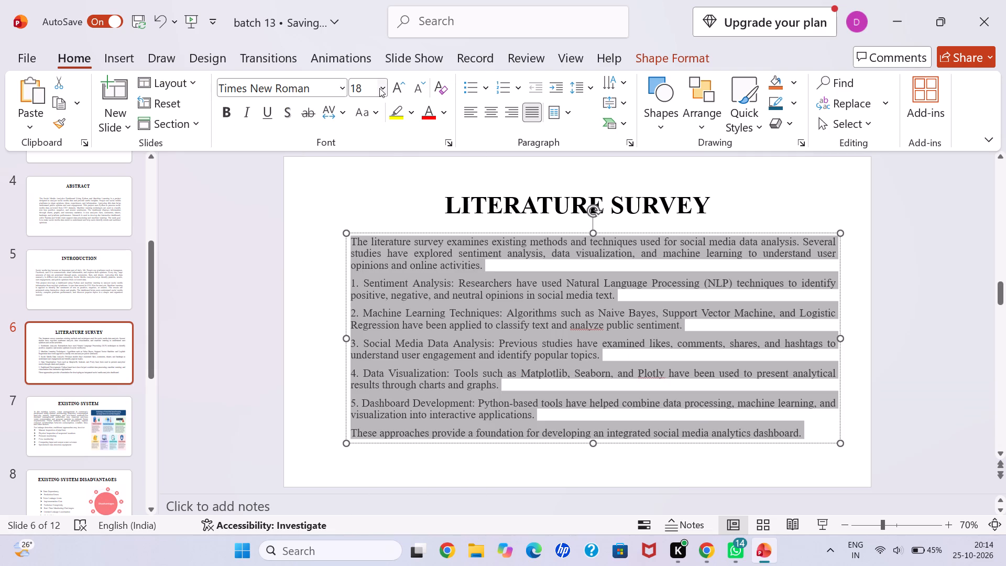
{"action": "left_click", "coordinate": [379, 88]}
{"action": "left_click", "coordinate": [363, 300]}
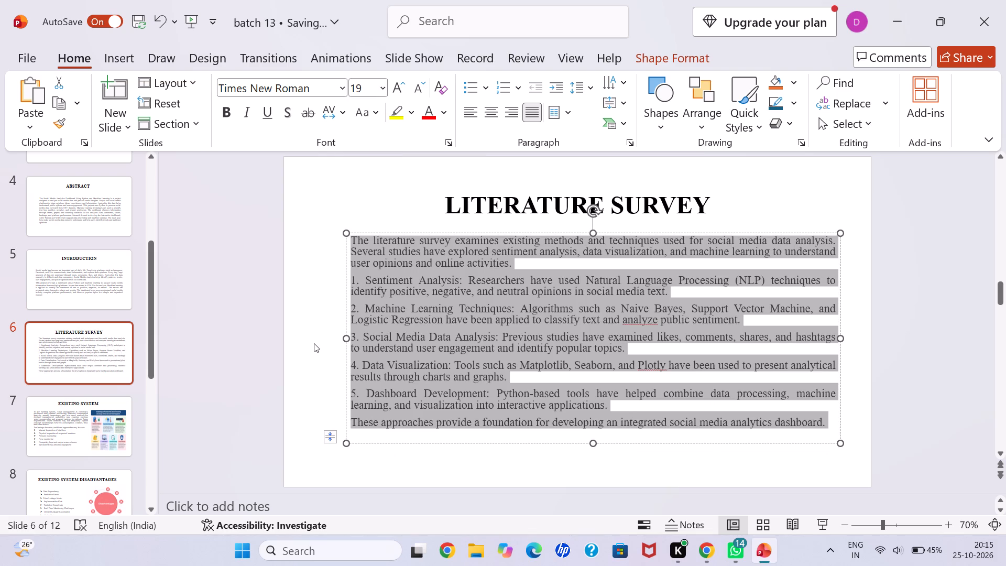
{"action": "left_click", "coordinate": [383, 87]}
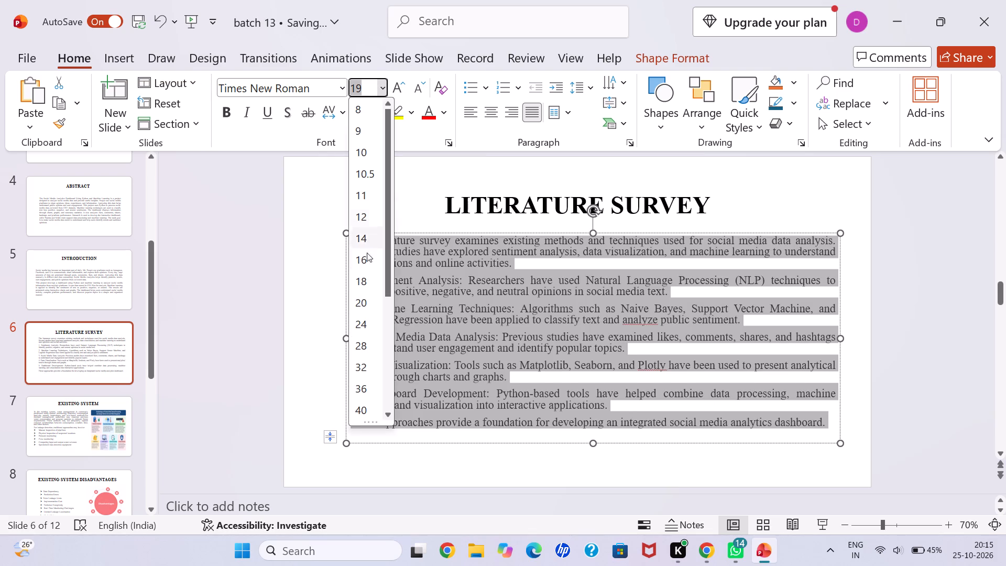
{"action": "left_click", "coordinate": [360, 299]}
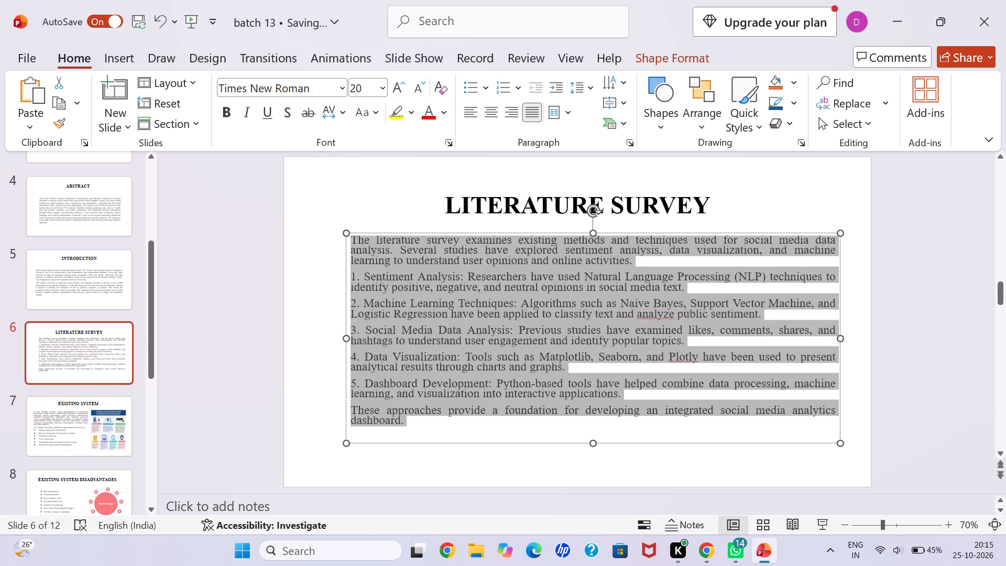
{"action": "left_click", "coordinate": [305, 317]}
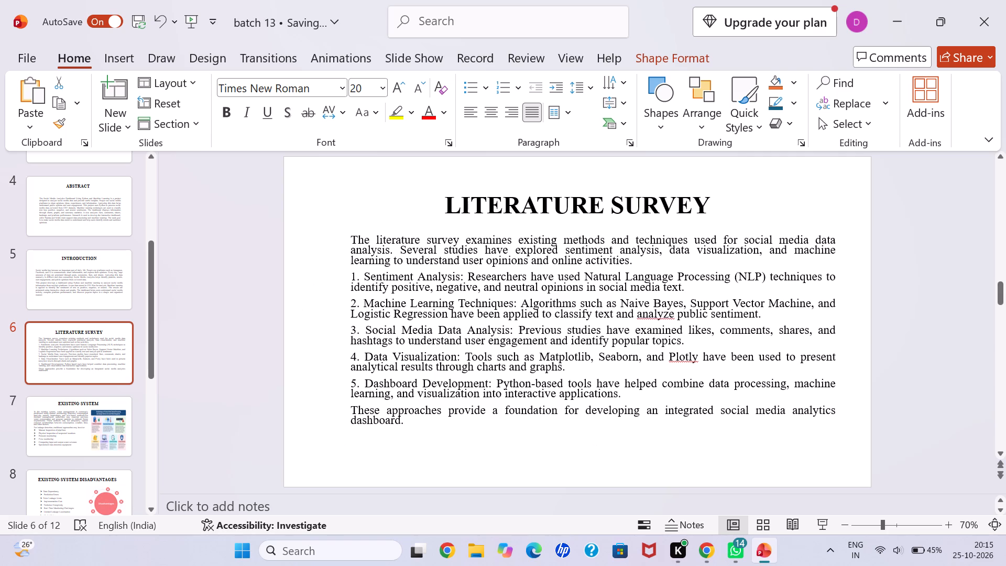
Extend slide 6's text box downward near the slide's bottom edge and shift it slightly left beneath the heading.
{"action": "left_click", "coordinate": [529, 445]}
{"action": "left_click_drag", "start_coordinate": [596, 445], "coordinate": [595, 469]}
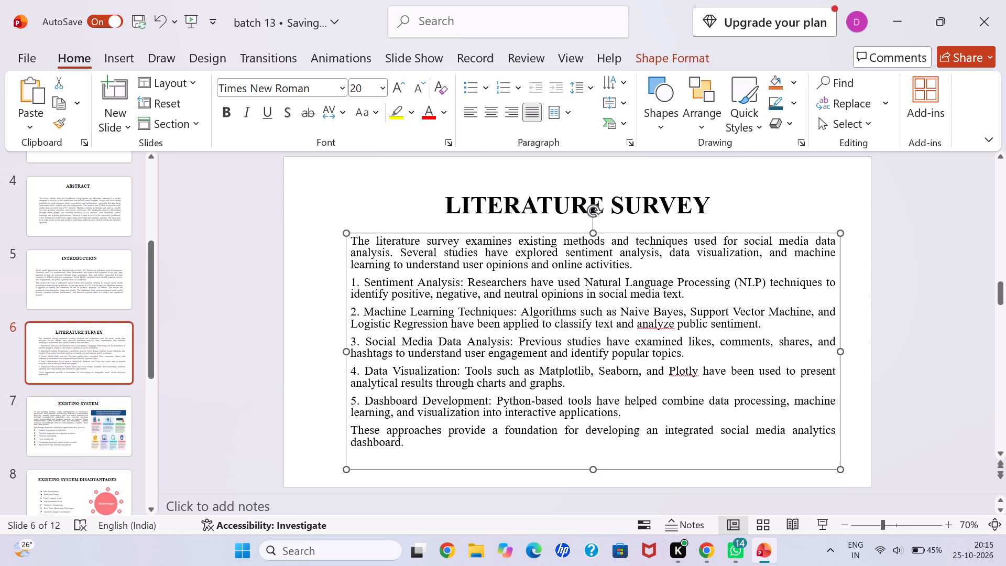
{"action": "left_click_drag", "start_coordinate": [448, 469], "coordinate": [437, 470]}
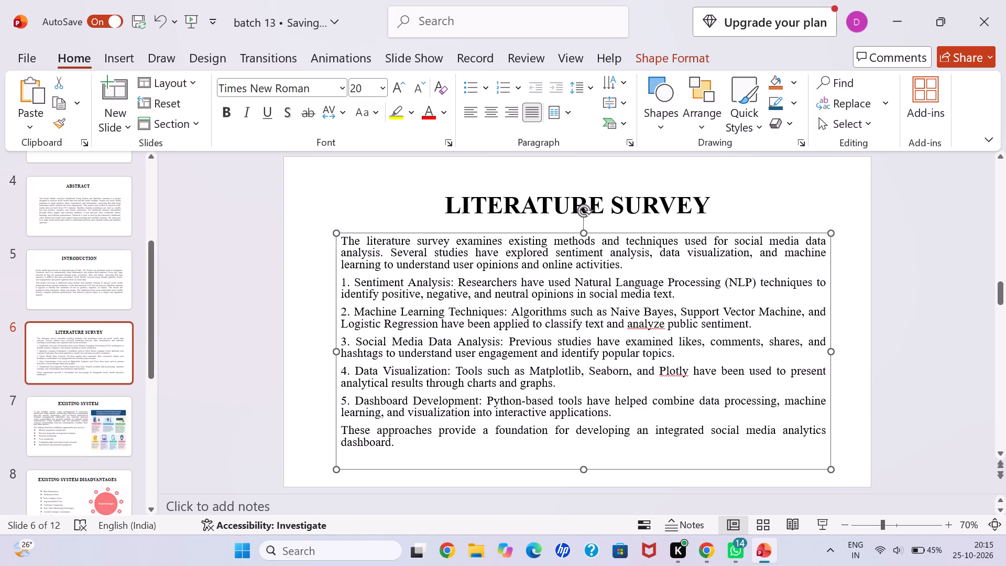
Apply arrow bullets to the five numbered literature survey paragraphs on slide 6.
{"action": "left_click_drag", "start_coordinate": [342, 280], "coordinate": [423, 372]}
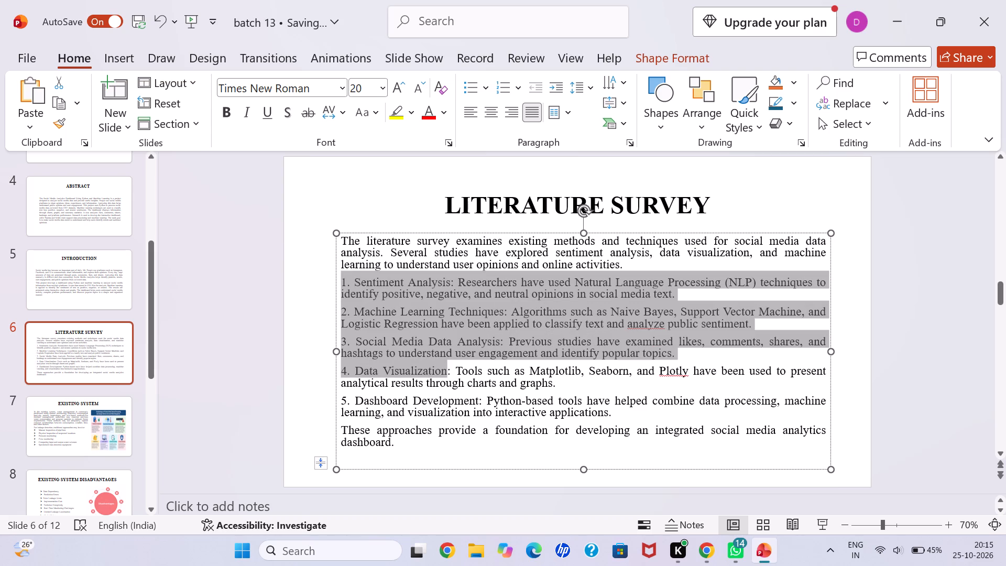
{"action": "left_click_drag", "start_coordinate": [423, 372], "coordinate": [606, 409]}
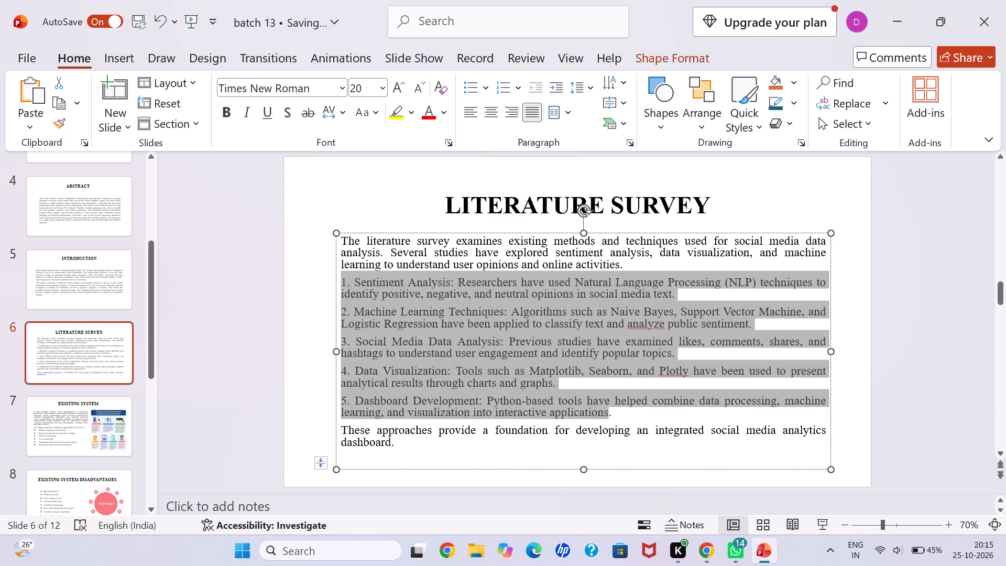
{"action": "left_click_drag", "start_coordinate": [606, 409], "coordinate": [671, 410]}
{"action": "left_click", "coordinate": [487, 85]}
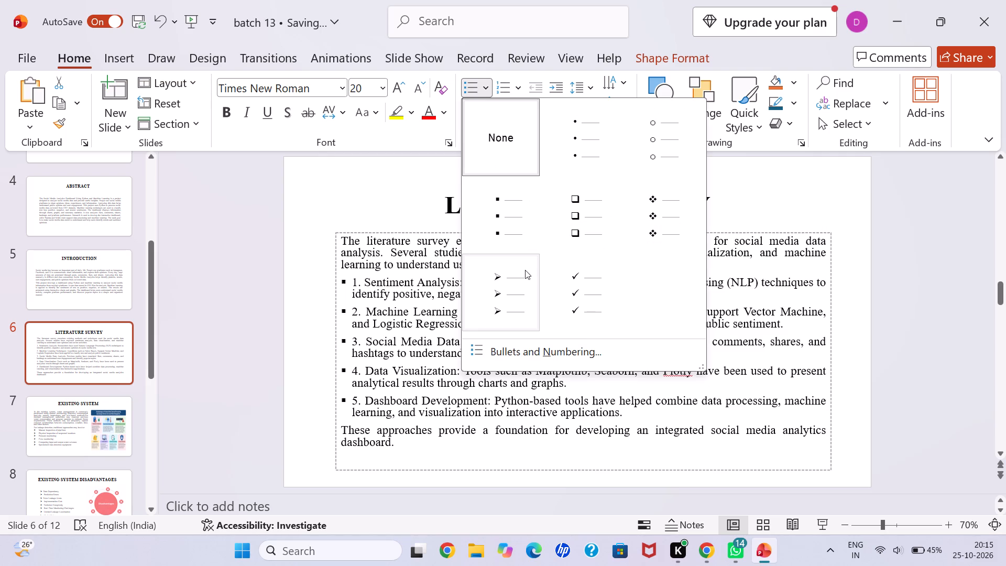
{"action": "left_click", "coordinate": [524, 275]}
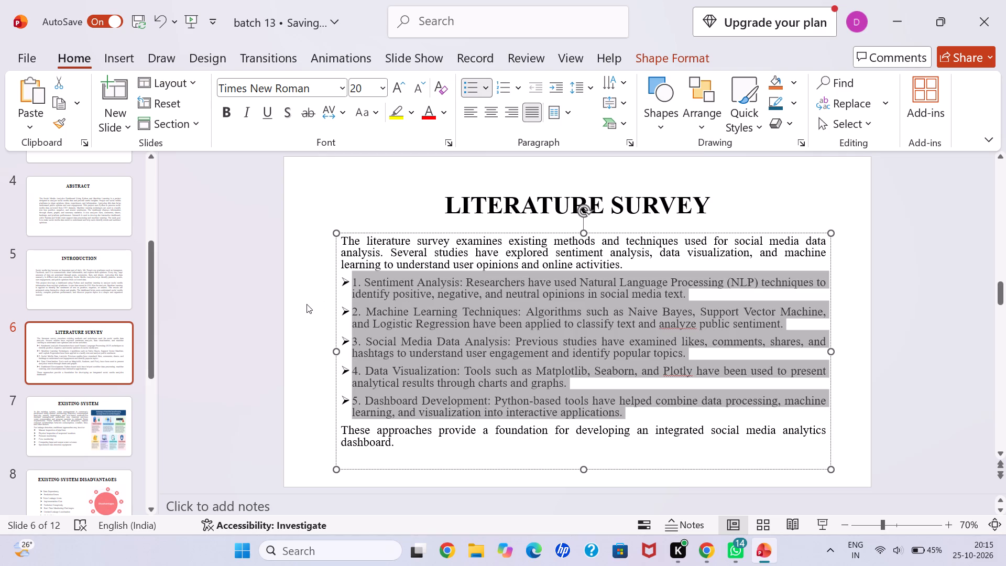
{"action": "left_click", "coordinate": [307, 304]}
Delete the numbers 1 and 2 before Sentiment Analysis and Machine Learning Techniques in slide 6's list.
{"action": "left_click", "coordinate": [362, 284]}
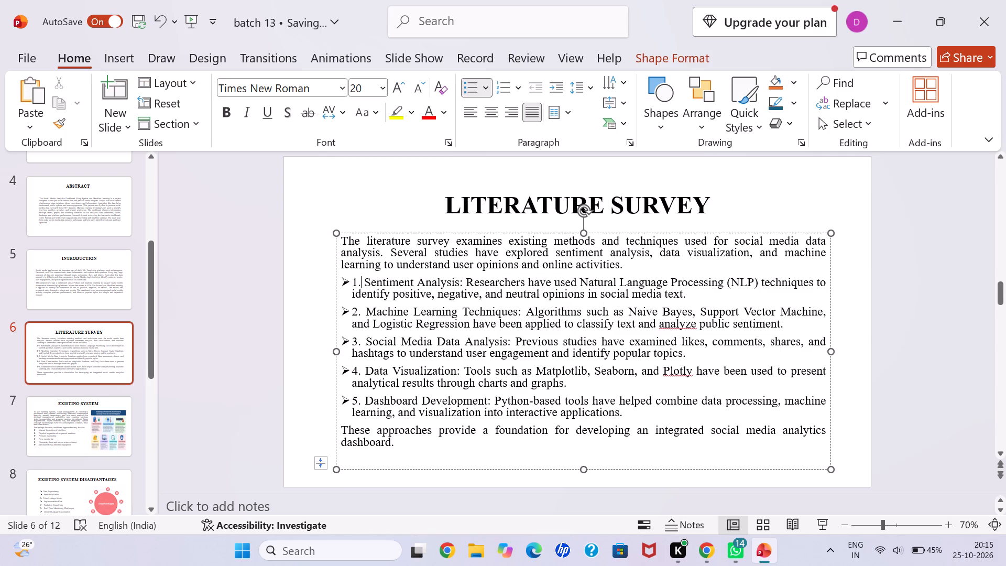
{"action": "key", "text": "BackSpace"}
{"action": "key", "text": "BackSpace"}
{"action": "key", "text": "Right"}
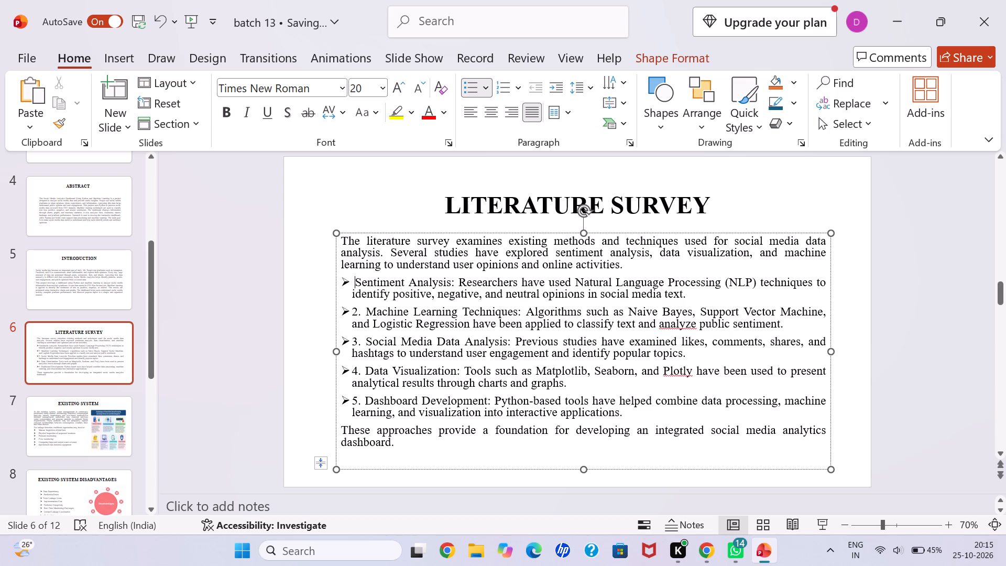
{"action": "key", "text": "BackSpace"}
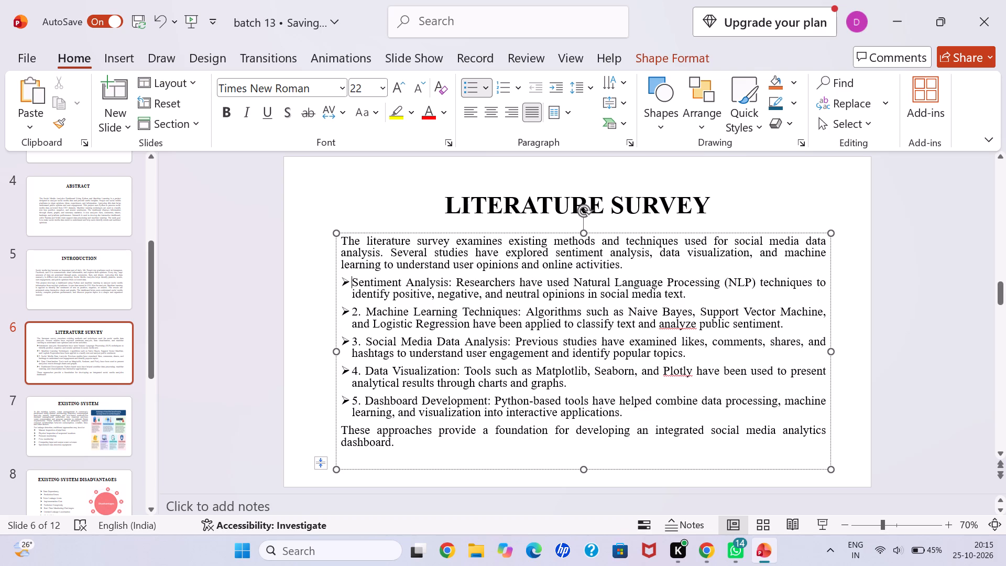
{"action": "left_click", "coordinate": [362, 311]}
{"action": "key", "text": "Right"}
{"action": "key", "text": "BackSpace"}
{"action": "key", "text": "BackSpace"}
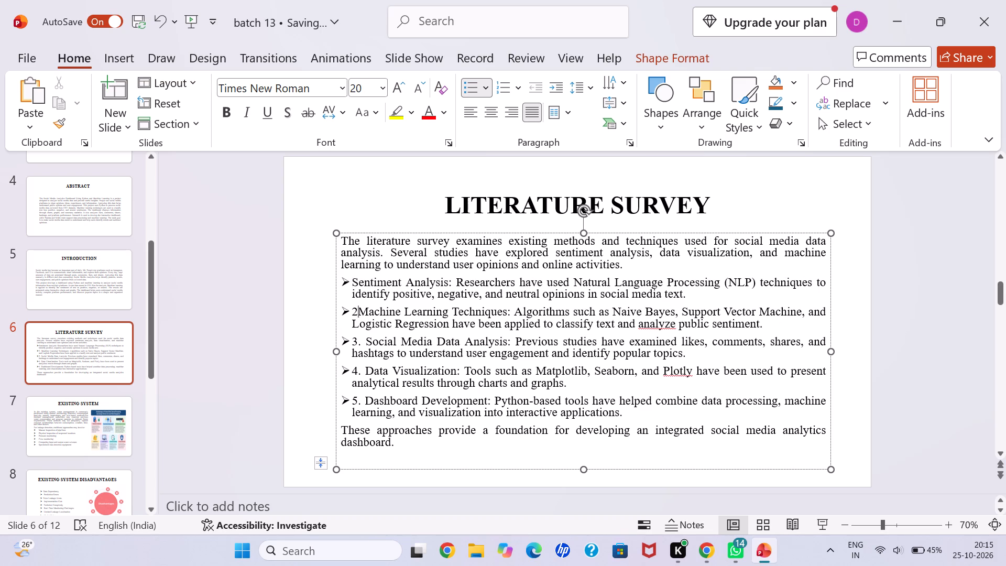
{"action": "key", "text": "BackSpace"}
Delete the number 3 before Social Media Data Analysis in slide 6's list.
{"action": "key", "text": "Down"}
{"action": "key", "text": "Down"}
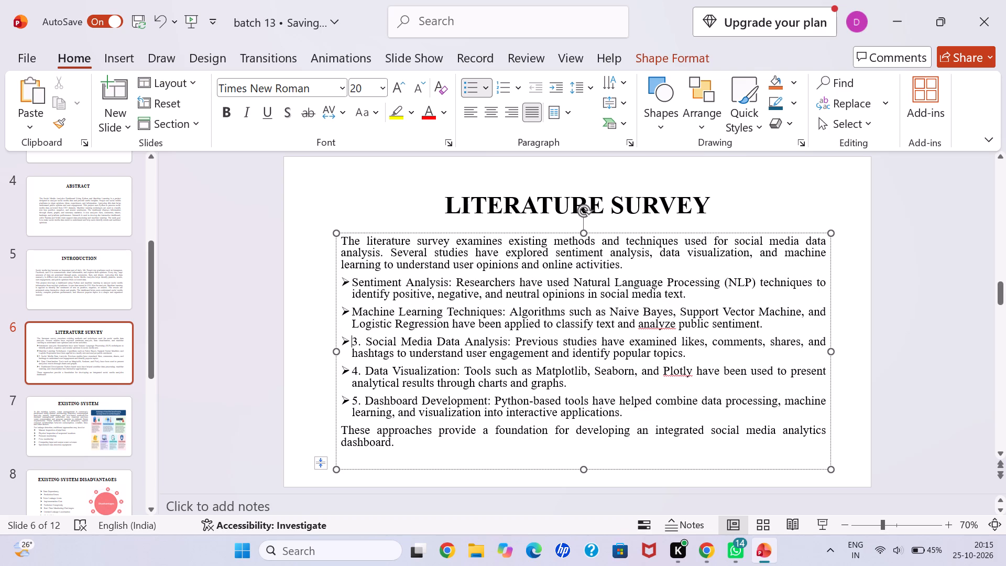
{"action": "key", "text": "Right"}
{"action": "key", "text": "Right"}
{"action": "key", "text": "Right"}
{"action": "key", "text": "Right"}
{"action": "key", "text": "Left"}
{"action": "key", "text": "BackSpace"}
{"action": "key", "text": "BackSpace"}
{"action": "key", "text": "BackSpace"}
Delete the number 4 before Data Visualization in slide 6's list.
{"action": "key", "text": "Down"}
{"action": "key", "text": "Right"}
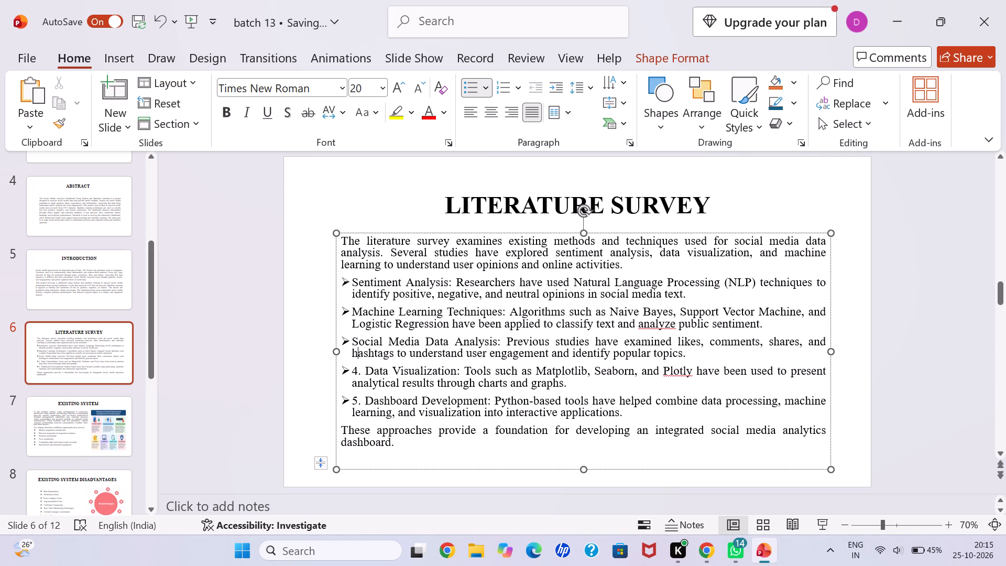
{"action": "key", "text": "Down"}
{"action": "key", "text": "Down"}
{"action": "key", "text": "Down"}
{"action": "key", "text": "Up"}
{"action": "key", "text": "Up"}
{"action": "key", "text": "Right"}
{"action": "key", "text": "Right"}
{"action": "key", "text": "Right"}
{"action": "key", "text": "Left"}
{"action": "key", "text": "BackSpace"}
{"action": "key", "text": "BackSpace"}
{"action": "key", "text": "BackSpace"}
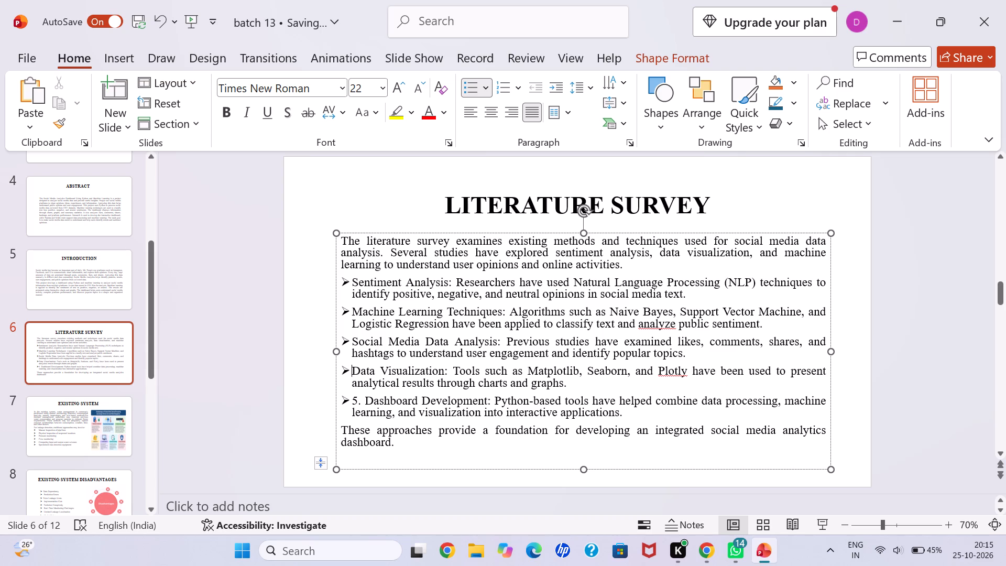
Delete the number 5 before Dashboard Development in slide 6's list.
{"action": "key", "text": "Down"}
{"action": "key", "text": "Down"}
{"action": "key", "text": "Right"}
{"action": "key", "text": "Right"}
{"action": "key", "text": "Right"}
{"action": "key", "text": "BackSpace"}
{"action": "key", "text": "BackSpace"}
{"action": "key", "text": "BackSpace"}
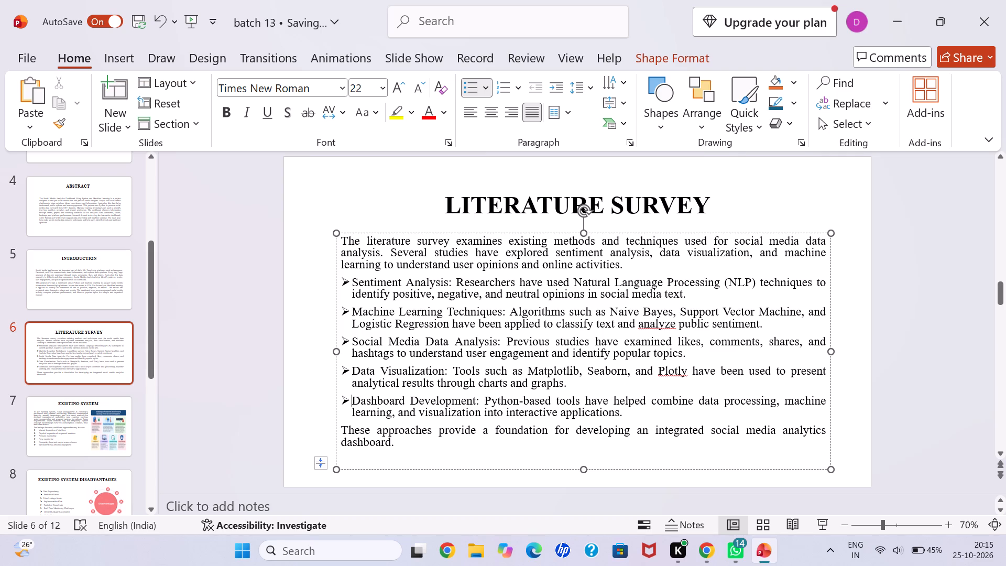
{"action": "left_click", "coordinate": [303, 321]}
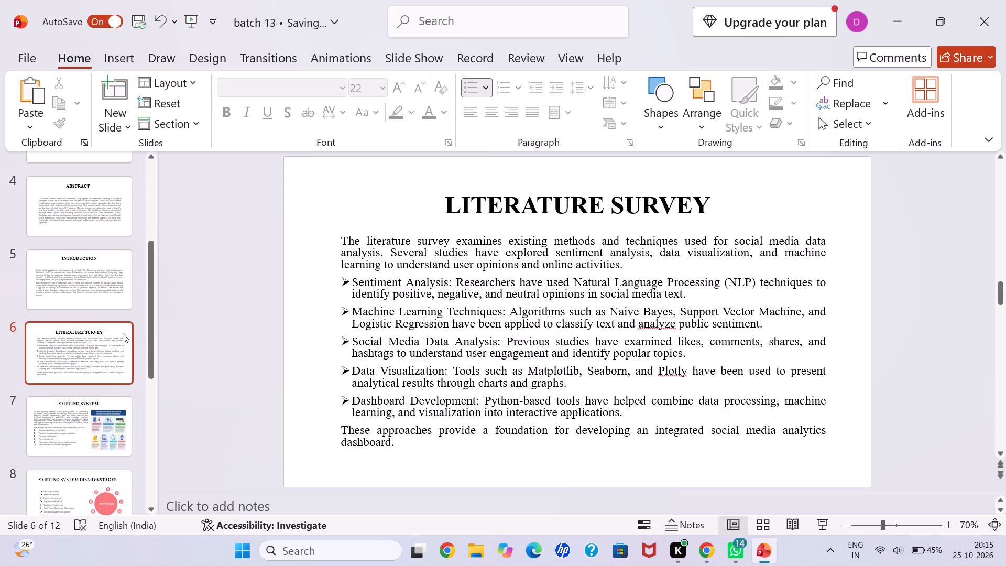
Cut the water demand forecasting disadvantages picture from the Existing System slide 7.
{"action": "scroll", "coordinate": [82, 335], "scroll_direction": "down", "scroll_amount": 1}
{"action": "left_click", "coordinate": [82, 335]}
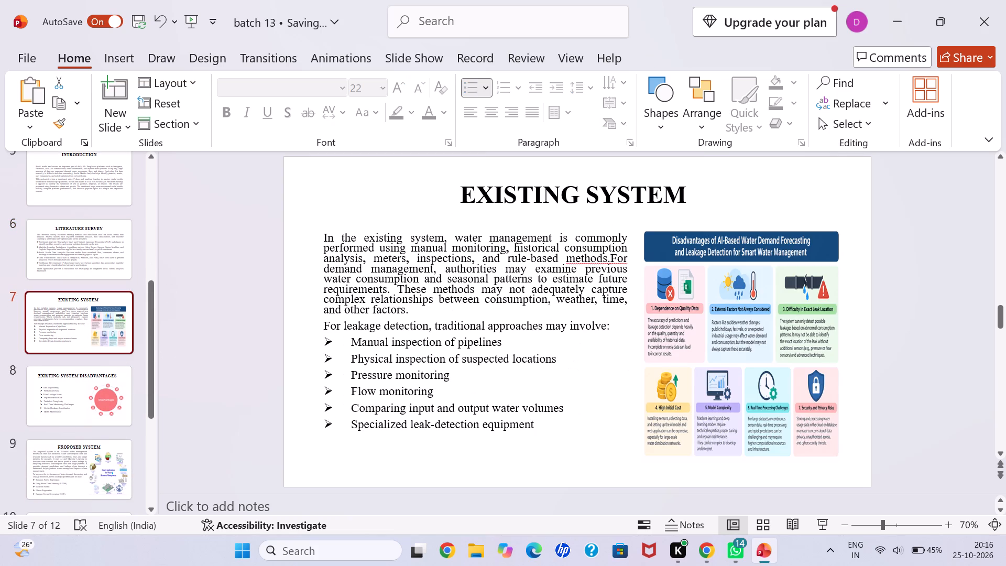
{"action": "right_click", "coordinate": [699, 284]}
{"action": "left_click", "coordinate": [740, 210]}
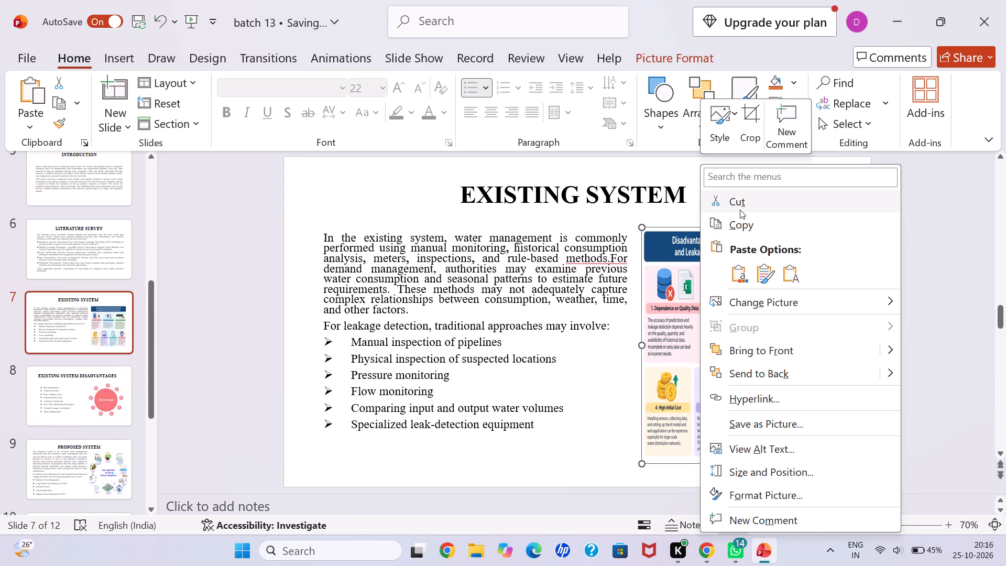
Clear all the old water management text and its leftover bullet from slide 7's text box.
{"action": "left_click_drag", "start_coordinate": [325, 237], "coordinate": [545, 422]}
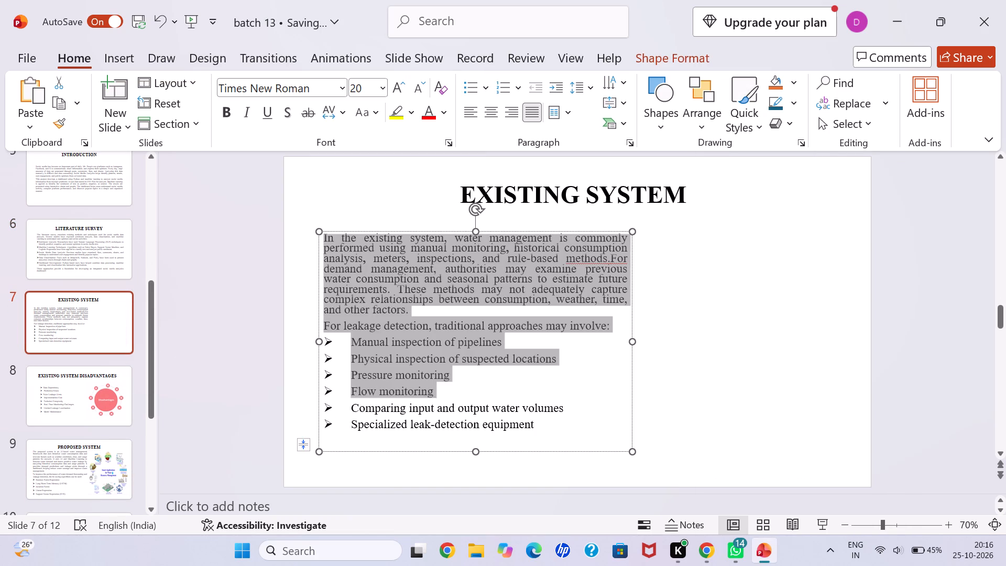
{"action": "left_click_drag", "start_coordinate": [545, 422], "coordinate": [565, 456]}
{"action": "key", "text": "BackSpace"}
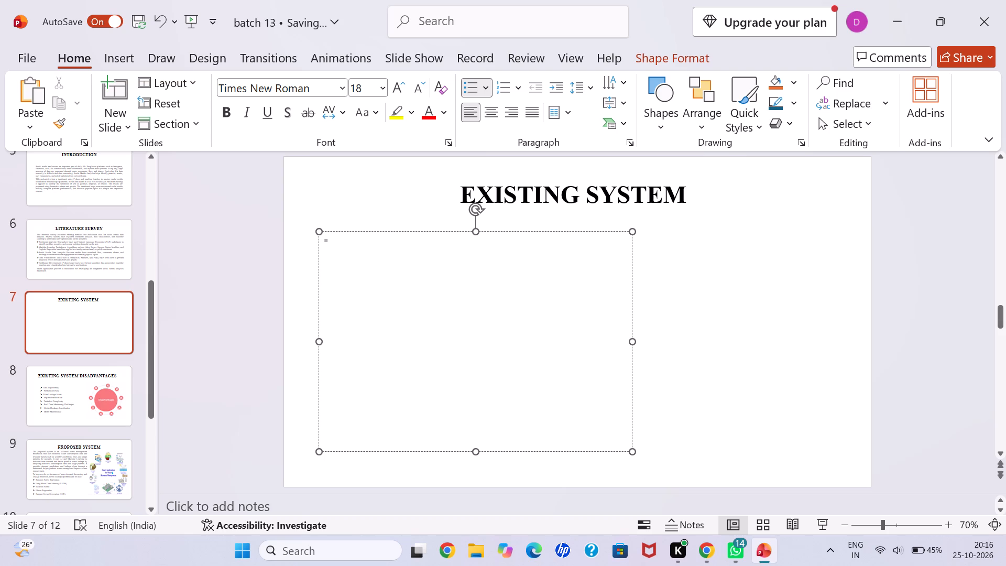
{"action": "key", "text": "BackSpace"}
{"action": "left_click", "coordinate": [709, 552]}
{"action": "left_click", "coordinate": [588, 378]}
{"action": "scroll", "coordinate": [588, 378], "scroll_direction": "down", "scroll_amount": 1}
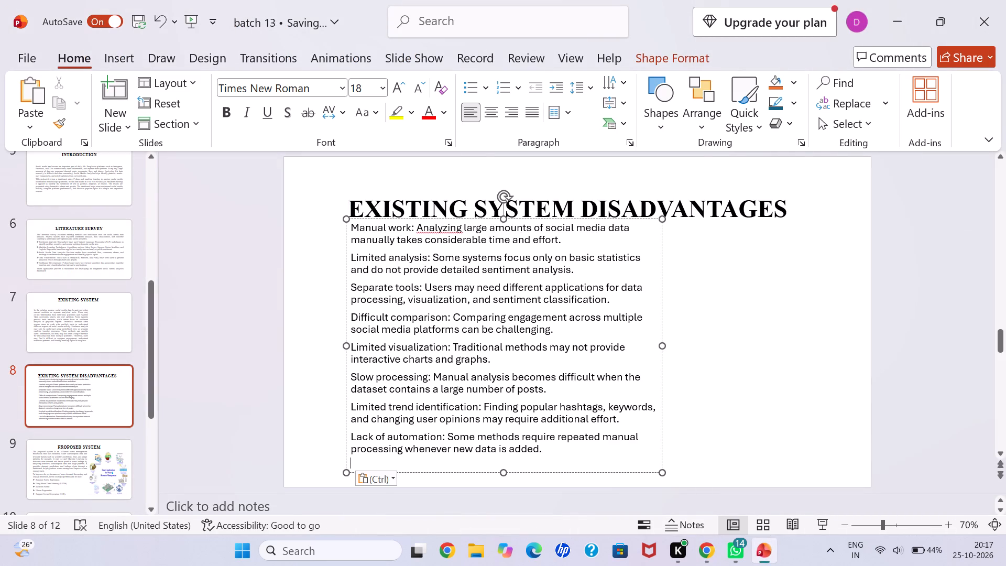
Format slide 8's disadvantages list as justified Times New Roman, size 20, with arrow bullets.
{"action": "left_click_drag", "start_coordinate": [352, 226], "coordinate": [569, 422]}
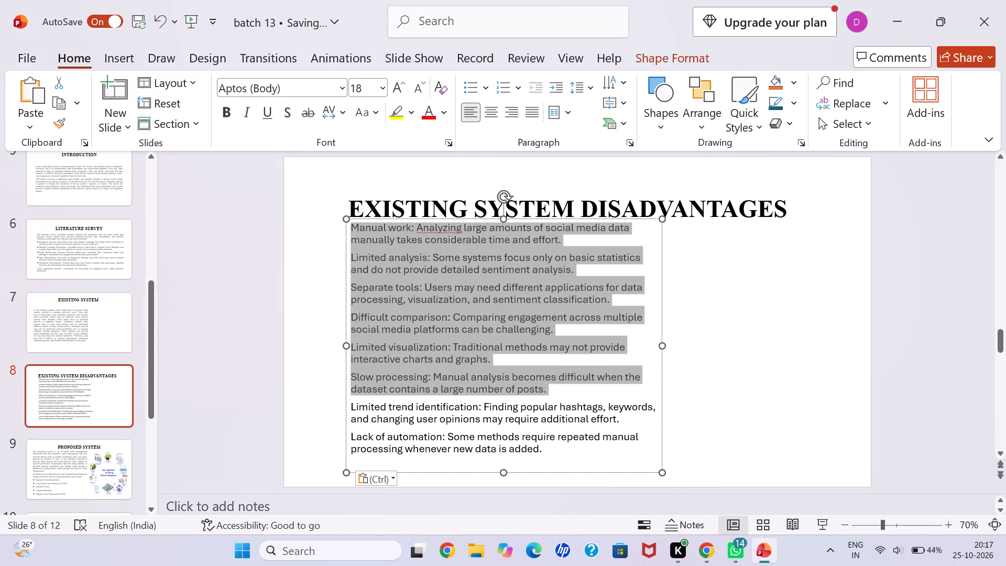
{"action": "left_click_drag", "start_coordinate": [569, 422], "coordinate": [575, 454]}
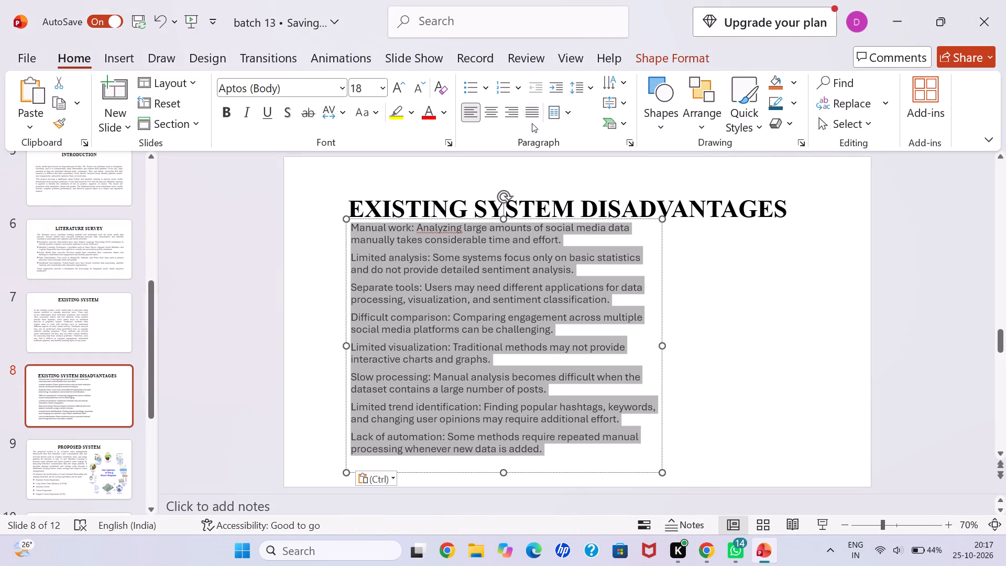
{"action": "left_click", "coordinate": [524, 116]}
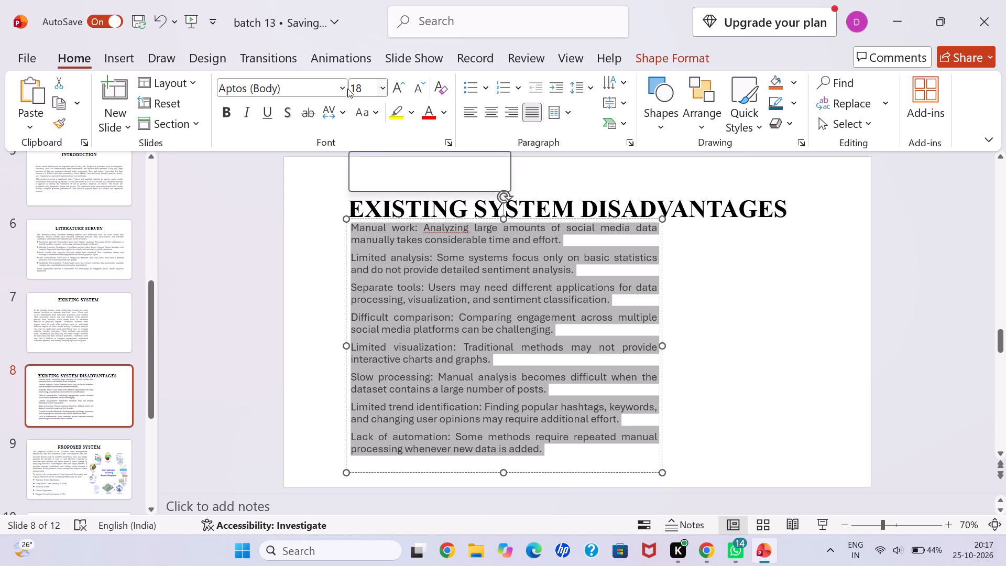
{"action": "left_click", "coordinate": [342, 89]}
{"action": "left_click", "coordinate": [332, 197]}
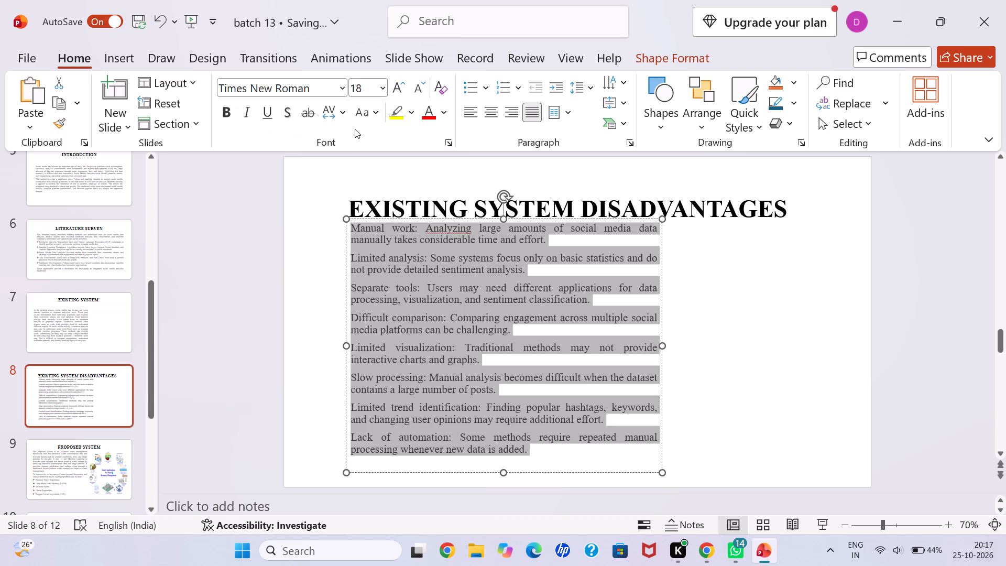
{"action": "left_click", "coordinate": [382, 89]}
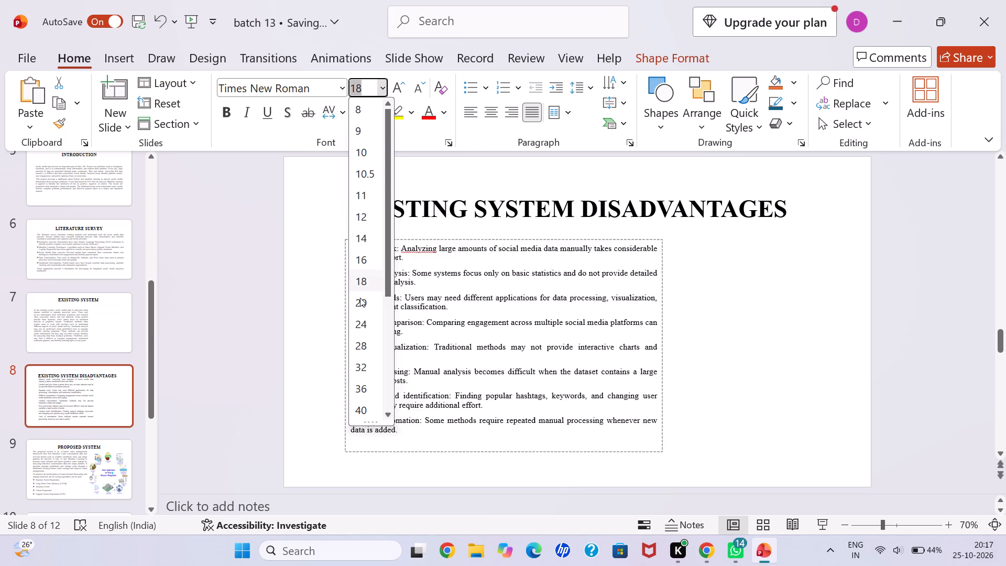
{"action": "left_click", "coordinate": [360, 308]}
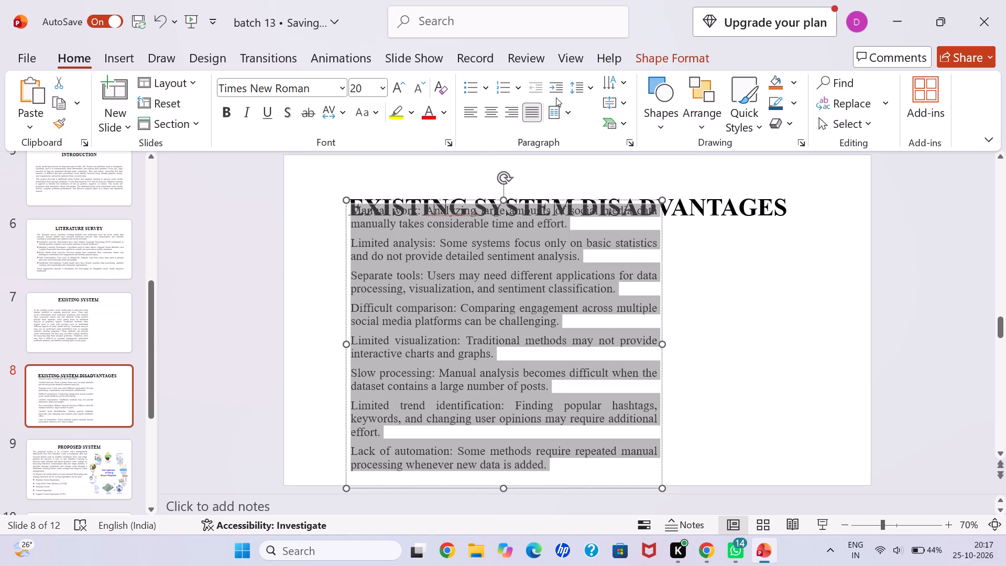
{"action": "left_click", "coordinate": [487, 91]}
{"action": "left_click", "coordinate": [511, 292]}
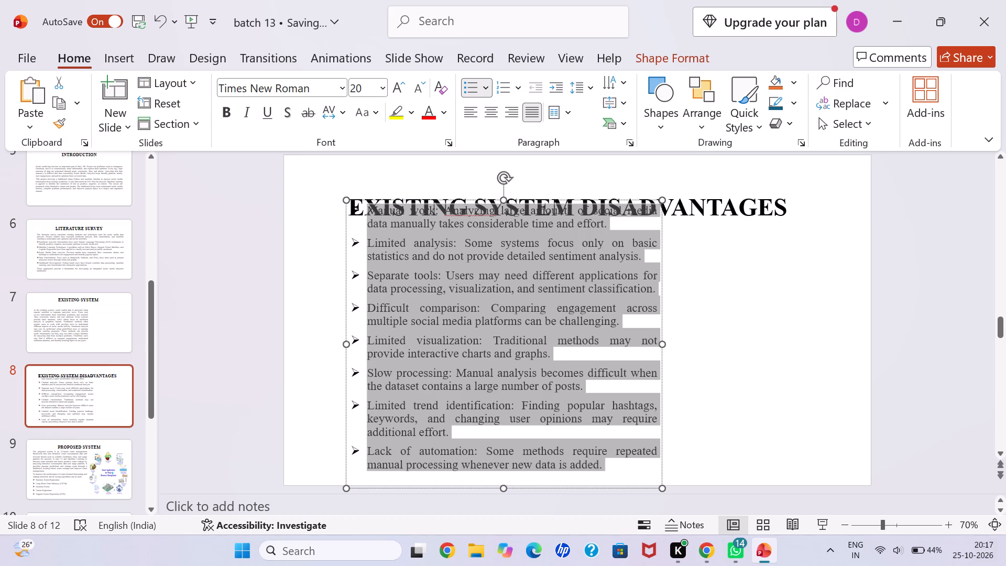
Widen slide 8's disadvantages text box to nearly the slide's width and move it down below the heading.
{"action": "left_click_drag", "start_coordinate": [344, 347], "coordinate": [314, 353]}
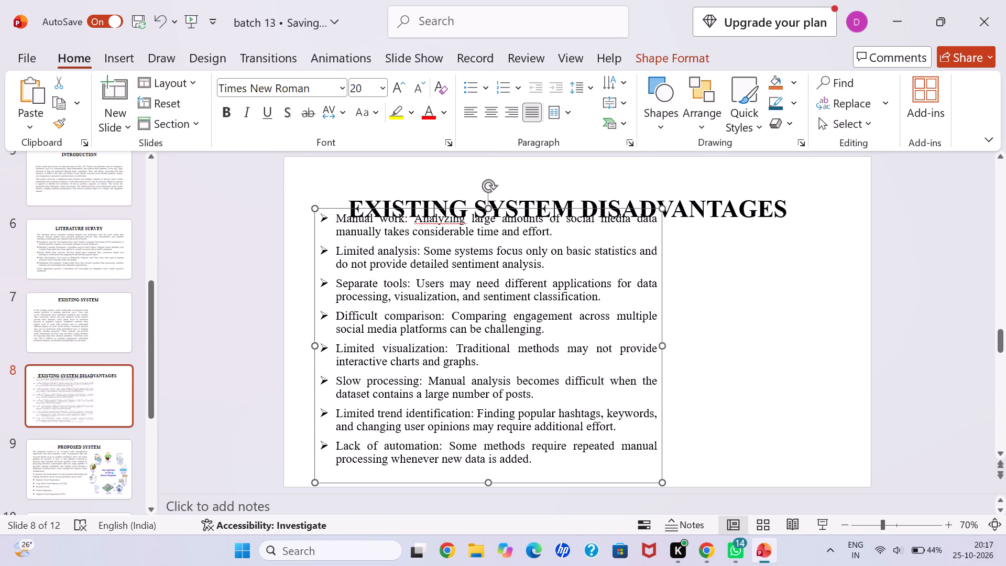
{"action": "left_click", "coordinate": [484, 211]}
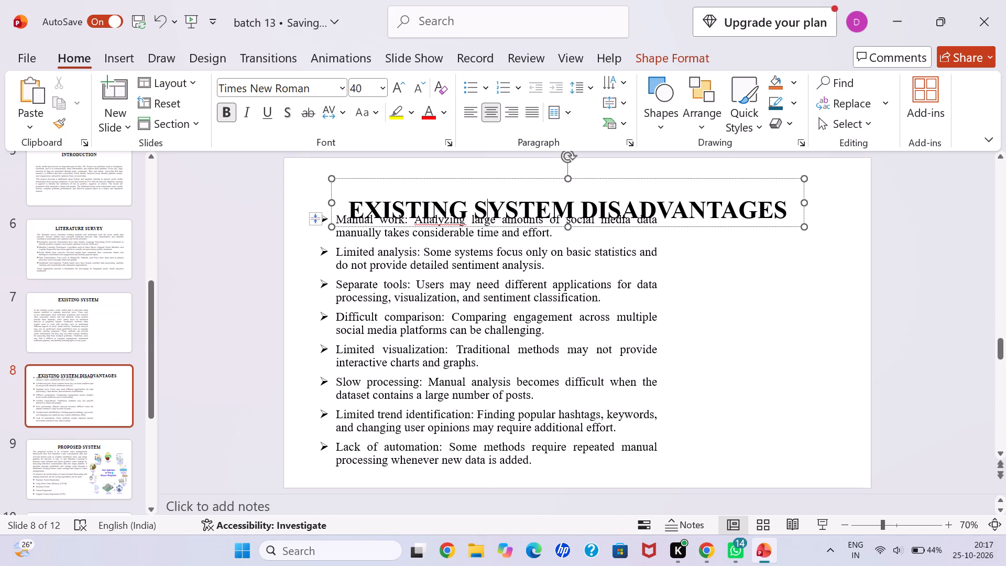
{"action": "left_click", "coordinate": [502, 235]}
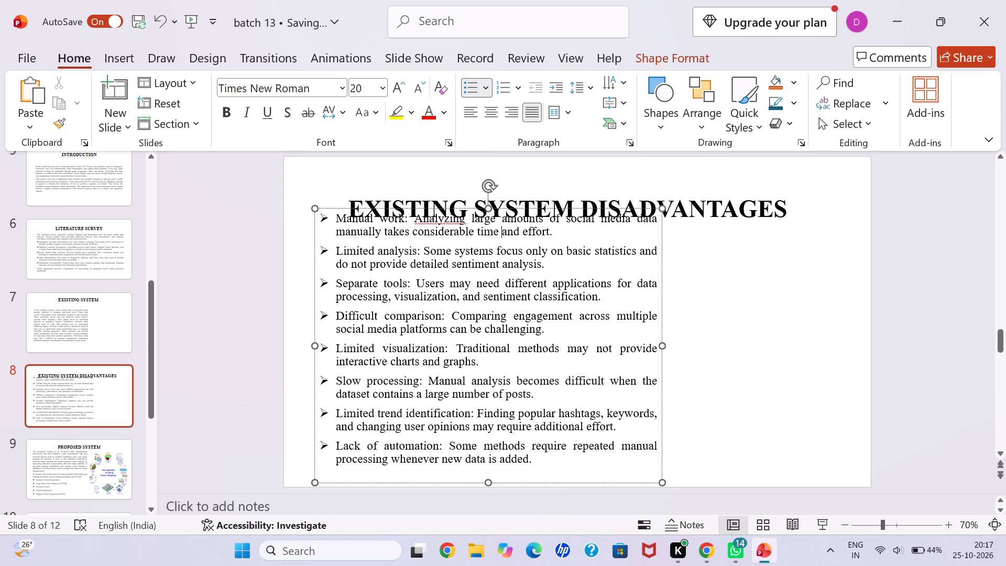
{"action": "left_click_drag", "start_coordinate": [488, 210], "coordinate": [490, 240]}
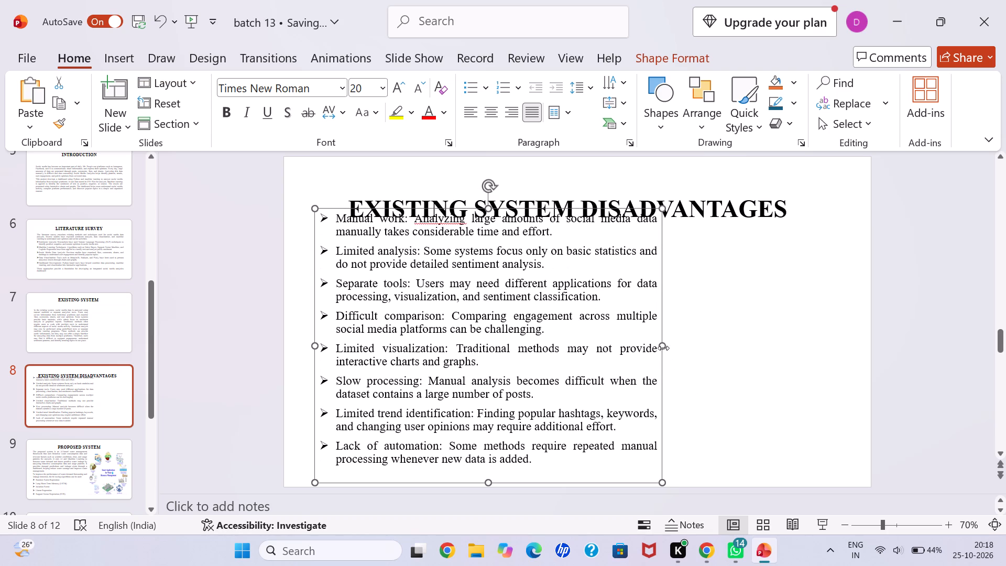
{"action": "left_click_drag", "start_coordinate": [665, 345], "coordinate": [743, 341]}
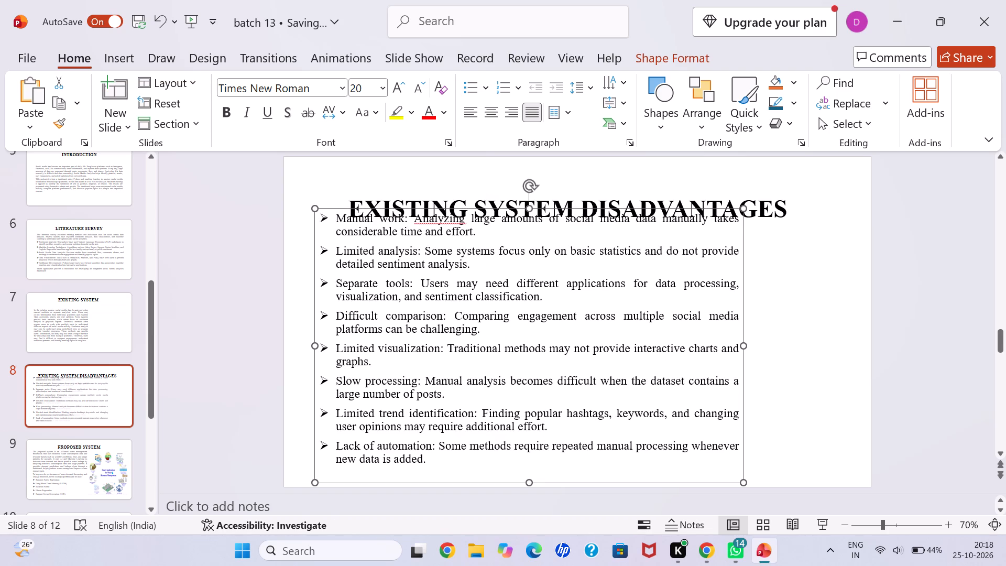
{"action": "left_click_drag", "start_coordinate": [742, 245], "coordinate": [756, 279]}
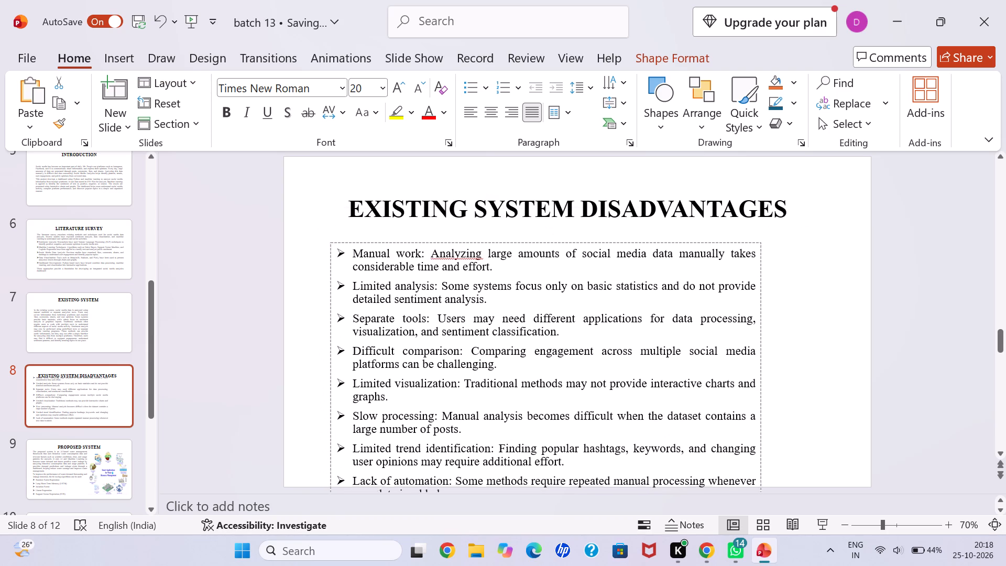
{"action": "left_click_drag", "start_coordinate": [756, 279], "coordinate": [757, 269]}
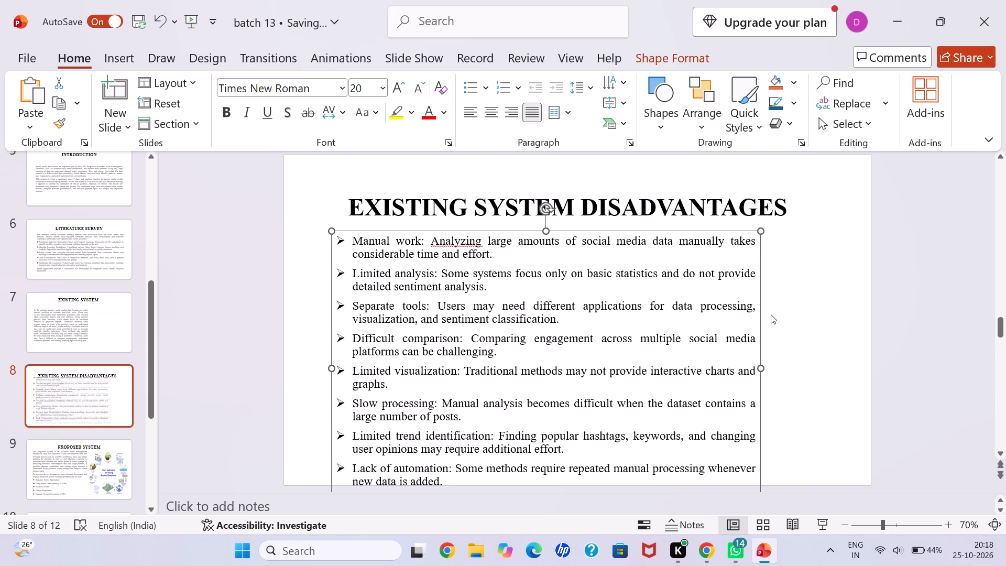
{"action": "left_click_drag", "start_coordinate": [763, 369], "coordinate": [818, 340]}
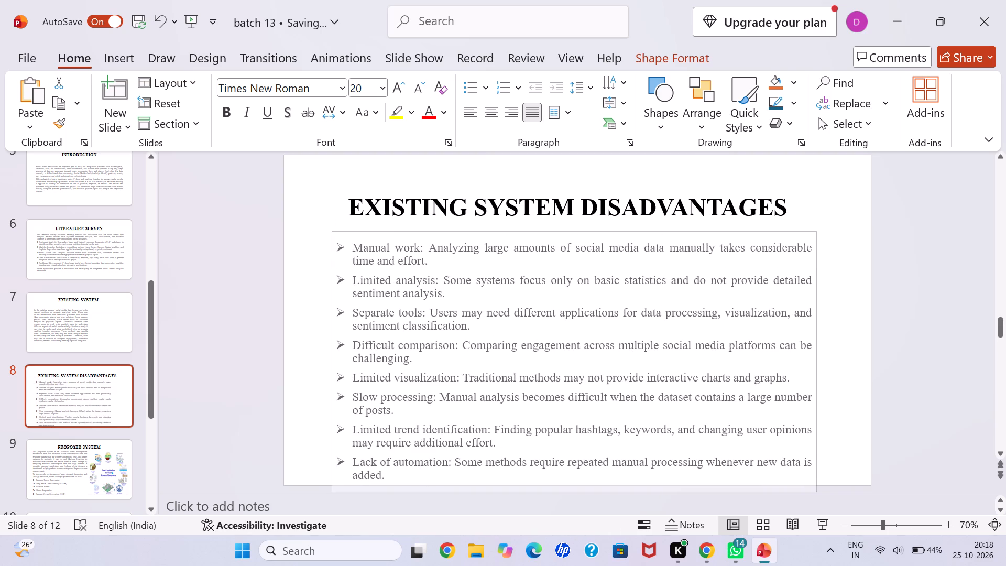
{"action": "left_click_drag", "start_coordinate": [818, 340], "coordinate": [823, 329]}
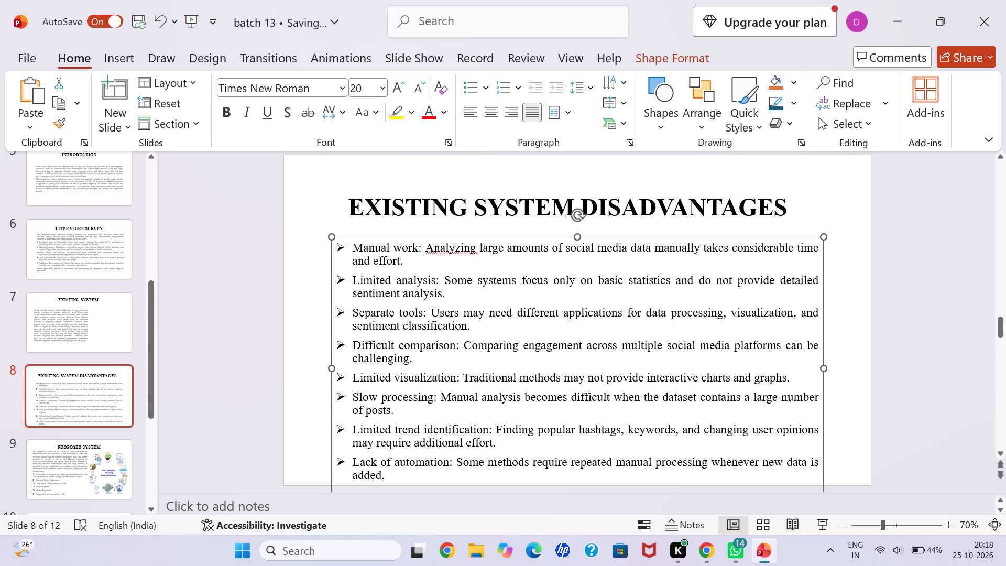
{"action": "left_click", "coordinate": [578, 477]}
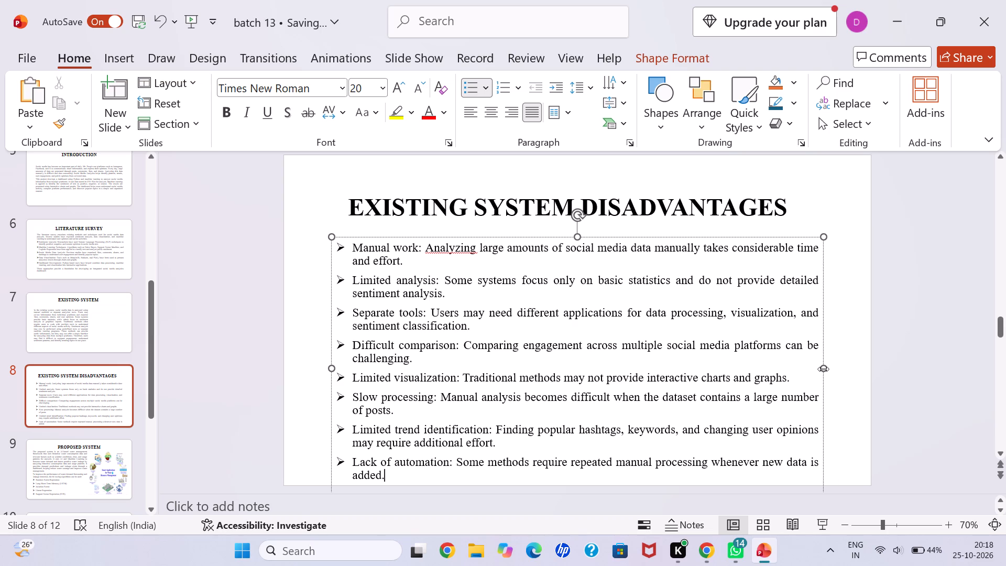
{"action": "left_click_drag", "start_coordinate": [823, 369], "coordinate": [840, 366]}
Move the EXISTING SYSTEM DISADVANTAGES heading up near the top edge of slide 8.
{"action": "left_click", "coordinate": [607, 193]}
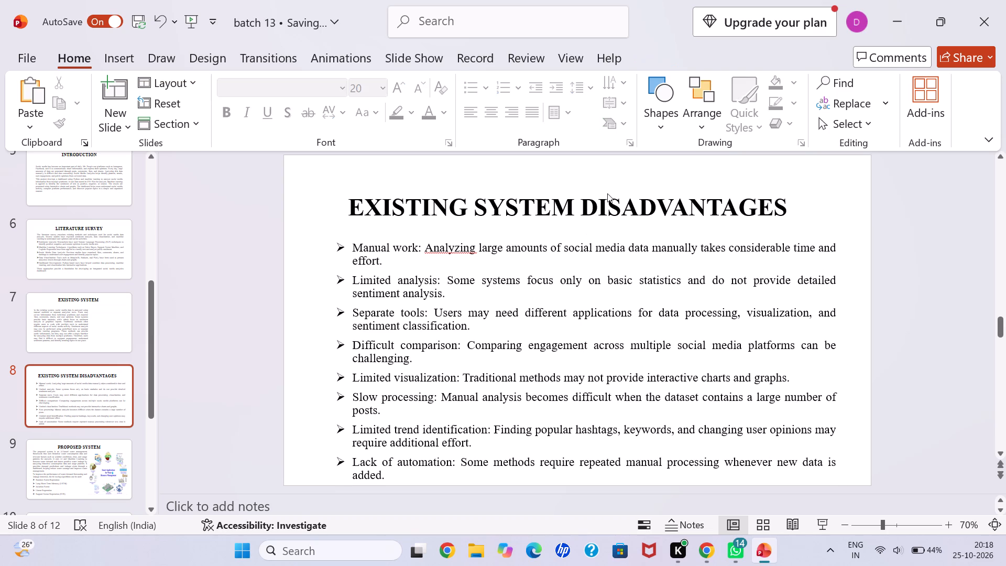
{"action": "left_click", "coordinate": [582, 189]}
{"action": "left_click", "coordinate": [571, 204]}
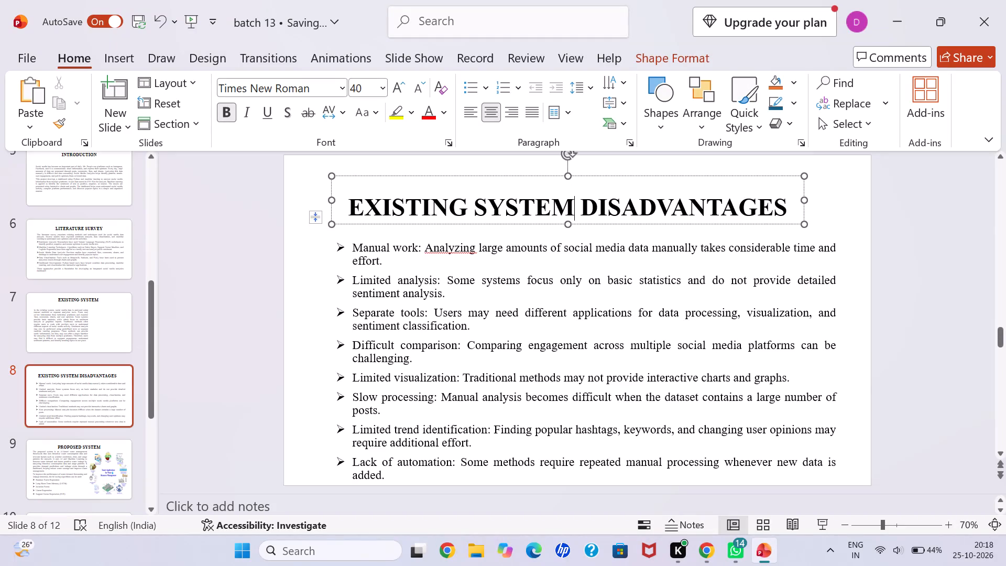
{"action": "left_click_drag", "start_coordinate": [553, 175], "coordinate": [557, 161]}
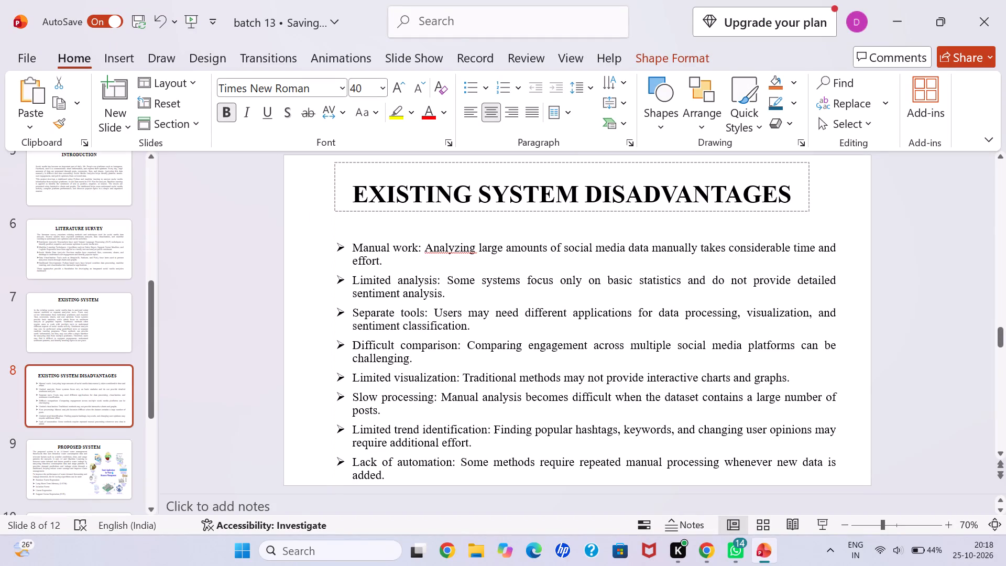
{"action": "left_click_drag", "start_coordinate": [557, 161], "coordinate": [557, 159]}
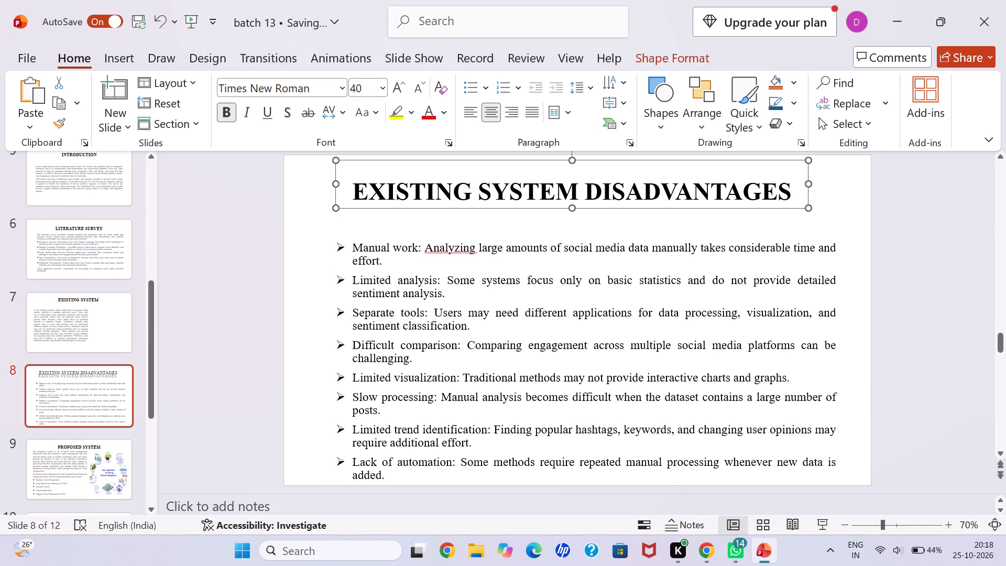
Move slide 8's disadvantages text box up so the whole list fits on the slide beneath the heading.
{"action": "left_click", "coordinate": [549, 293]}
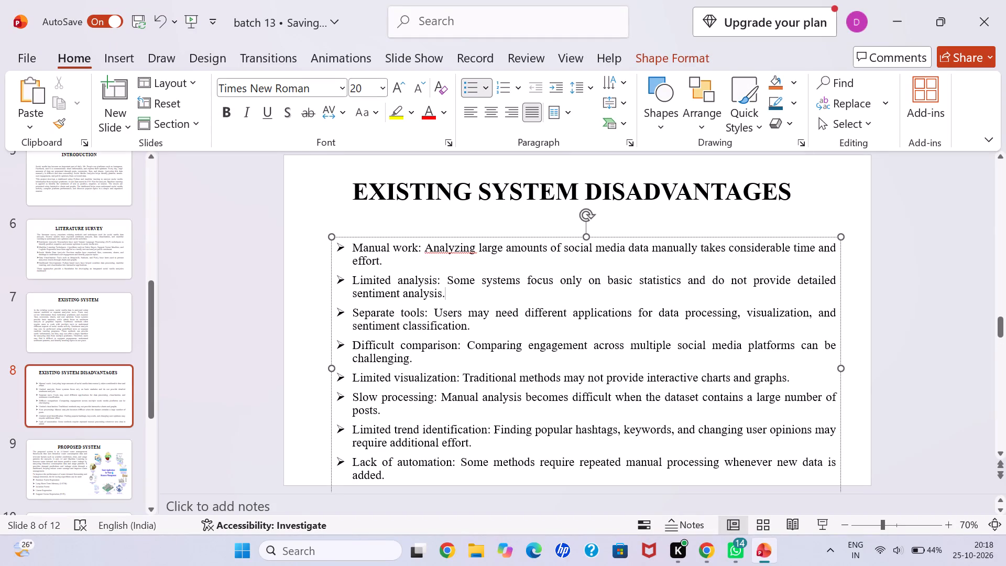
{"action": "left_click_drag", "start_coordinate": [567, 238], "coordinate": [559, 222]}
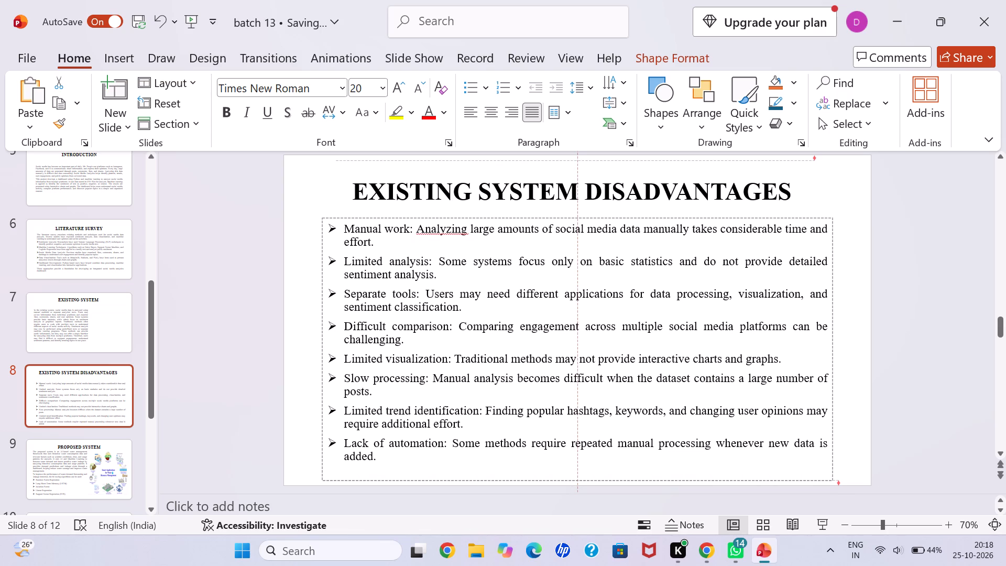
{"action": "left_click_drag", "start_coordinate": [559, 222], "coordinate": [560, 221]}
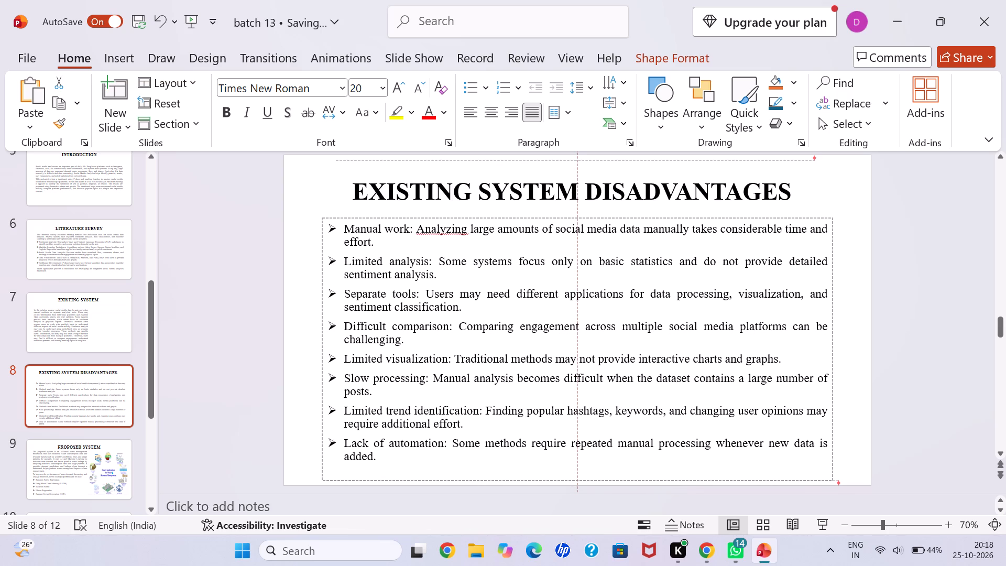
{"action": "left_click_drag", "start_coordinate": [560, 221], "coordinate": [561, 226]}
{"action": "left_click", "coordinate": [561, 226]}
{"action": "left_click_drag", "start_coordinate": [561, 226], "coordinate": [566, 225]}
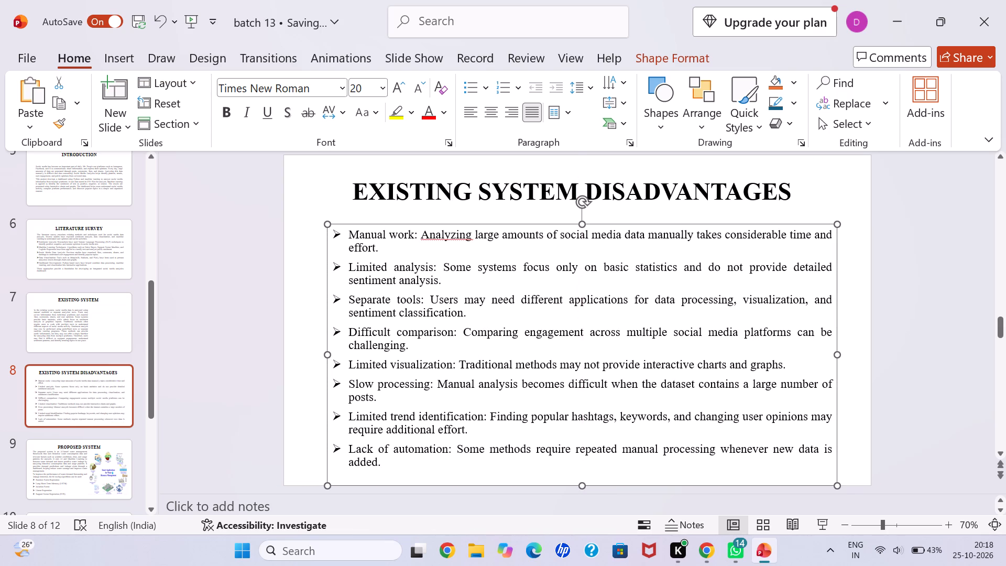
{"action": "left_click", "coordinate": [278, 386]}
{"action": "left_click", "coordinate": [311, 384]}
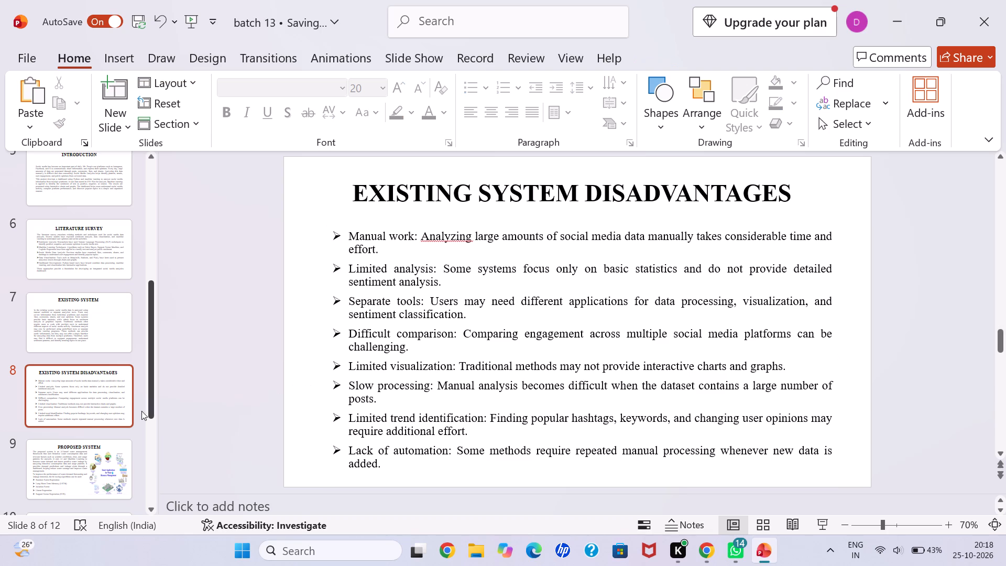
Cut the Smart Applications for Water Resource Management picture from the PROPOSED SYSTEM slide, slide 9.
{"action": "scroll", "coordinate": [81, 408], "scroll_direction": "down", "scroll_amount": 1}
{"action": "left_click", "coordinate": [93, 374]}
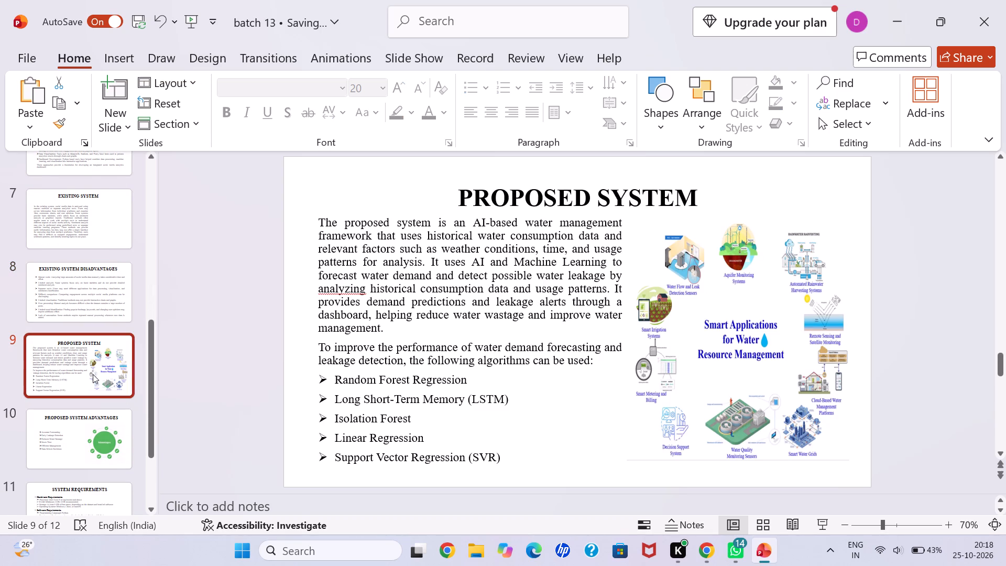
{"action": "left_click", "coordinate": [318, 217]}
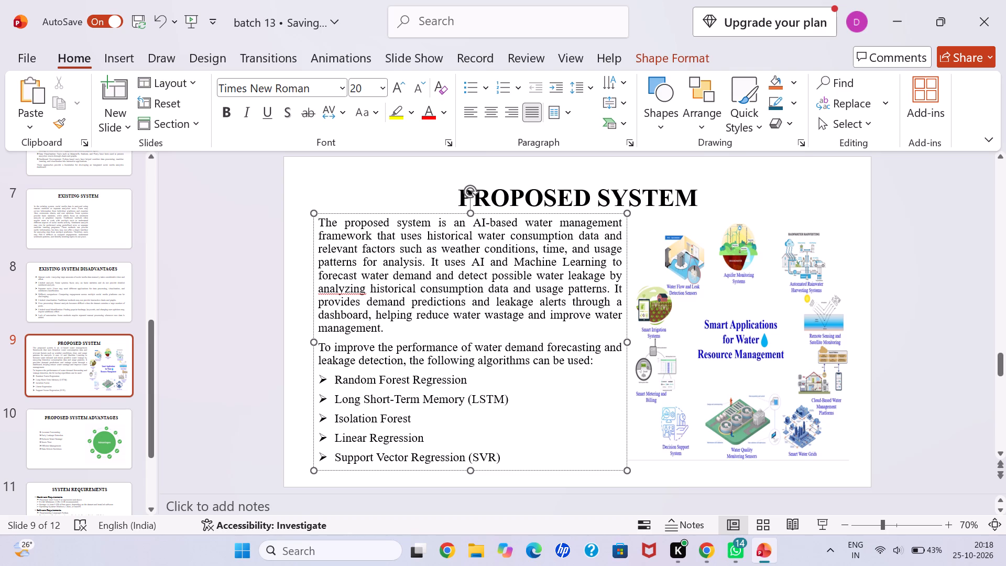
{"action": "right_click", "coordinate": [770, 250]}
{"action": "left_click", "coordinate": [834, 199]}
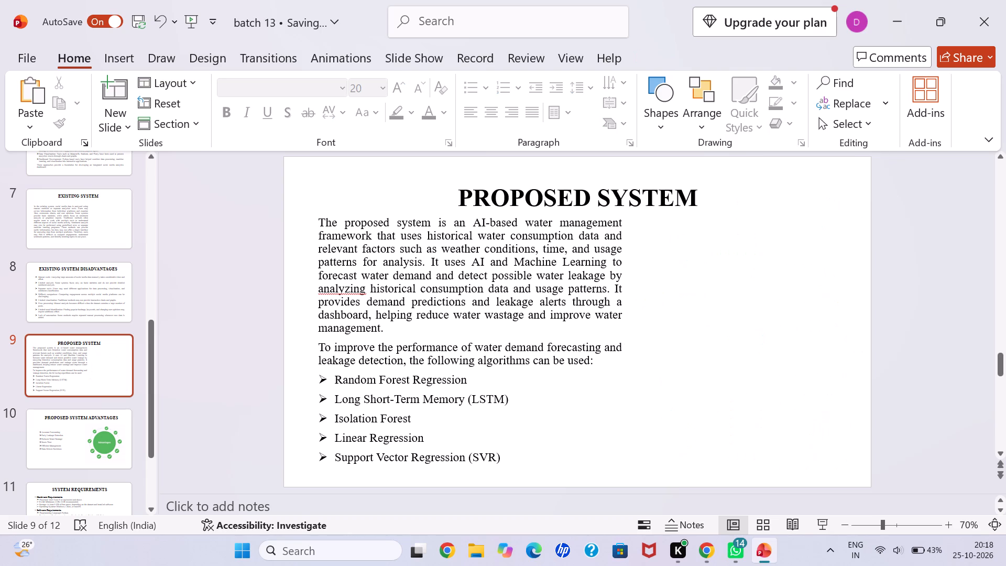
Clear the old water management description and algorithm list from slide 9's text box.
{"action": "left_click", "coordinate": [322, 221]}
{"action": "left_click_drag", "start_coordinate": [322, 221], "coordinate": [515, 467]}
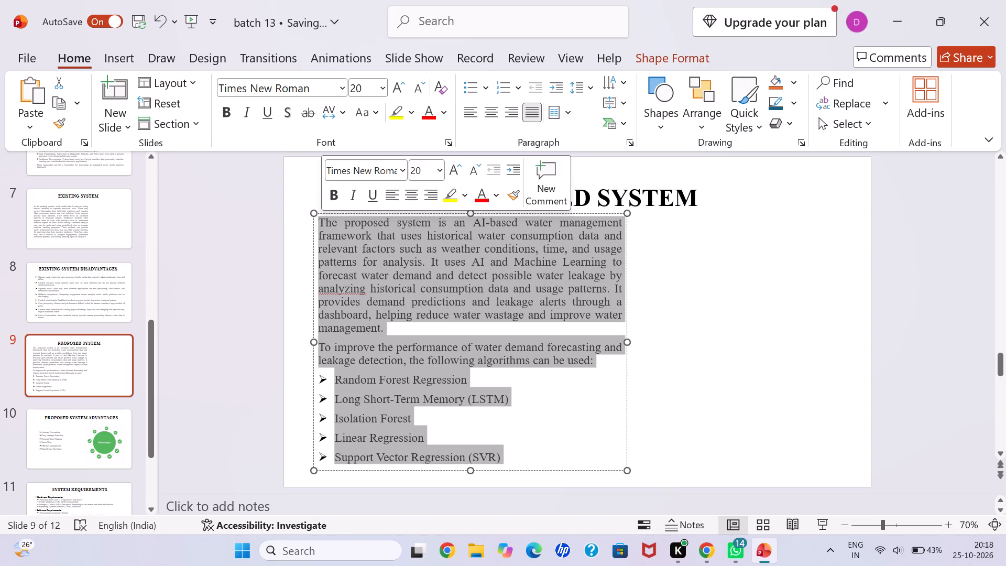
{"action": "left_click_drag", "start_coordinate": [515, 467], "coordinate": [515, 482]}
{"action": "key", "text": "BackSpace"}
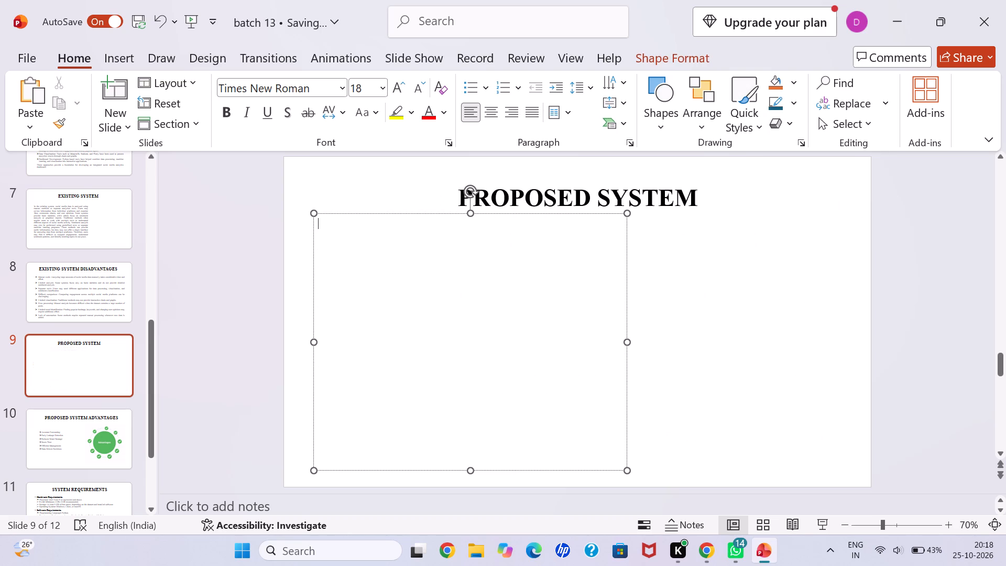
{"action": "left_click", "coordinate": [705, 556]}
{"action": "scroll", "coordinate": [632, 387], "scroll_direction": "down", "scroll_amount": 2}
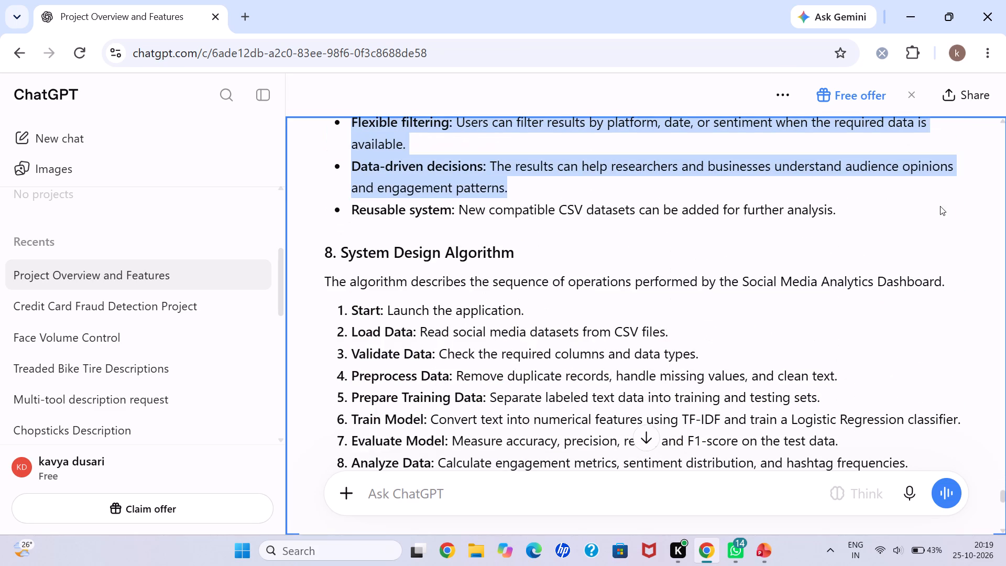
{"action": "left_click_drag", "start_coordinate": [940, 206], "coordinate": [928, 217]}
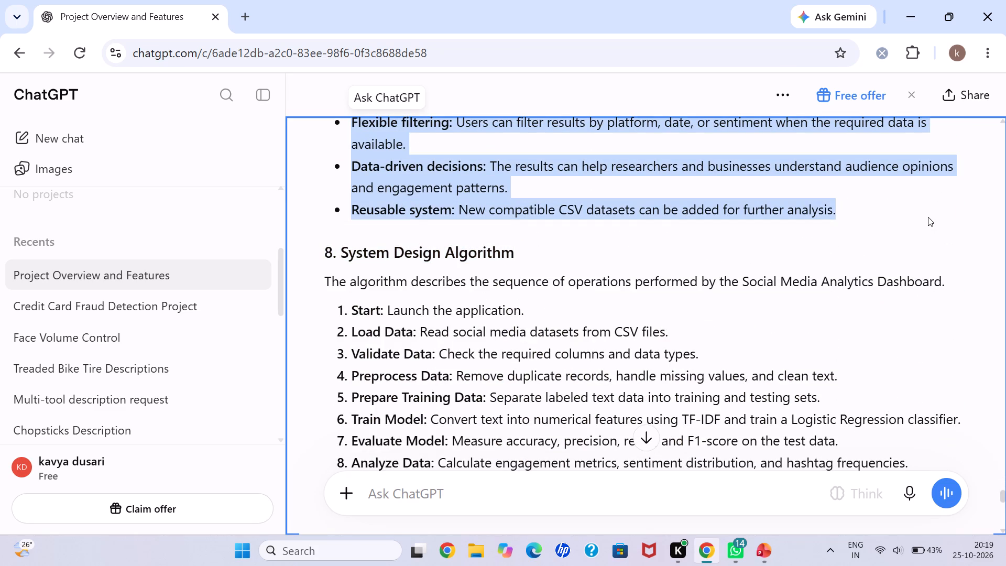
{"action": "key", "text": "ctrl+c"}
{"action": "scroll", "coordinate": [807, 259], "scroll_direction": "up", "scroll_amount": 4}
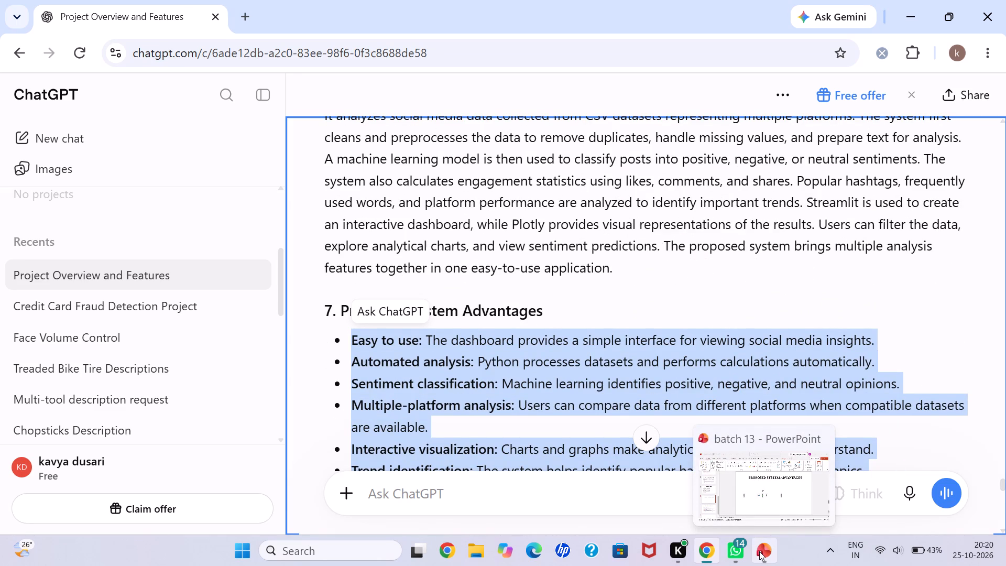
{"action": "left_click", "coordinate": [759, 551]}
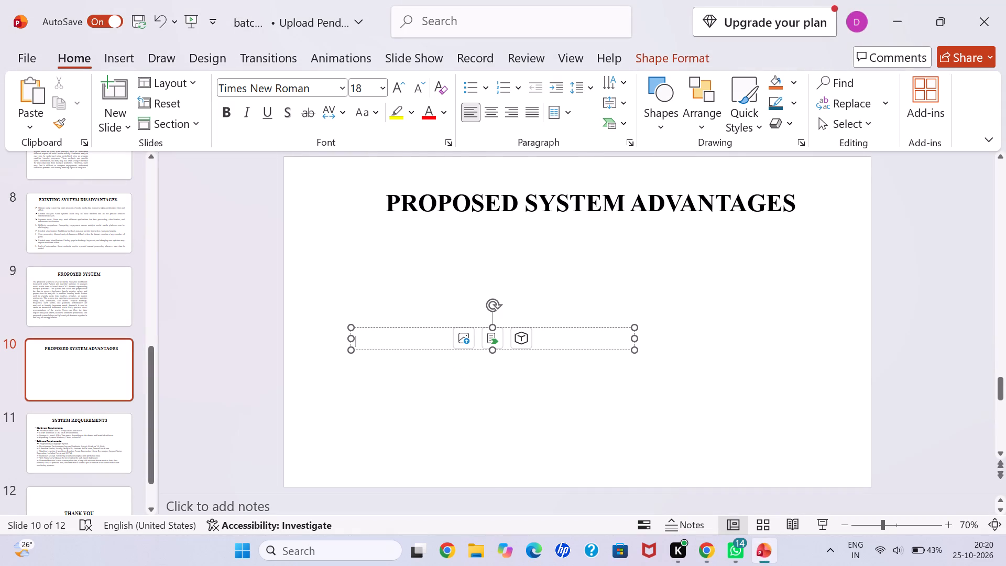
{"action": "key", "text": "ctrl+v"}
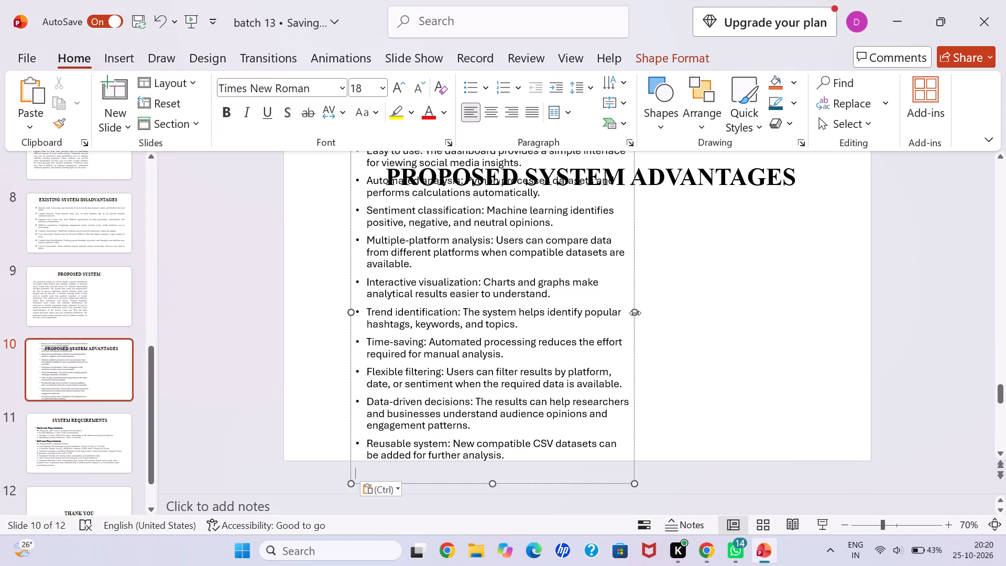
Widen slide 10's text box on both sides so the advantages list spans most of the slide.
{"action": "left_click_drag", "start_coordinate": [635, 313], "coordinate": [839, 293]}
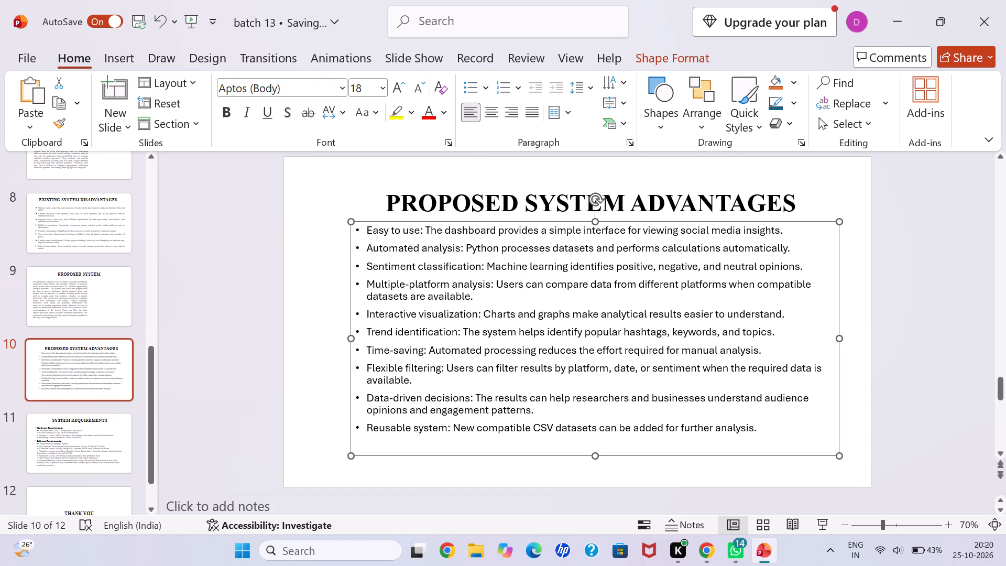
{"action": "left_click_drag", "start_coordinate": [352, 336], "coordinate": [329, 336]}
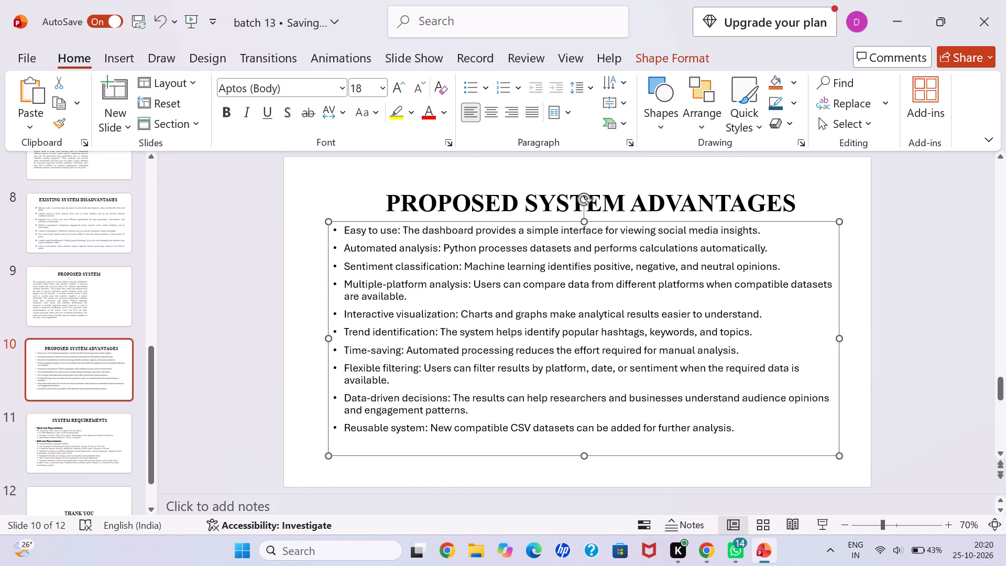
Format slide 10's advantages list as justified Times New Roman, size 20, with arrow bullets.
{"action": "left_click_drag", "start_coordinate": [343, 231], "coordinate": [766, 436]}
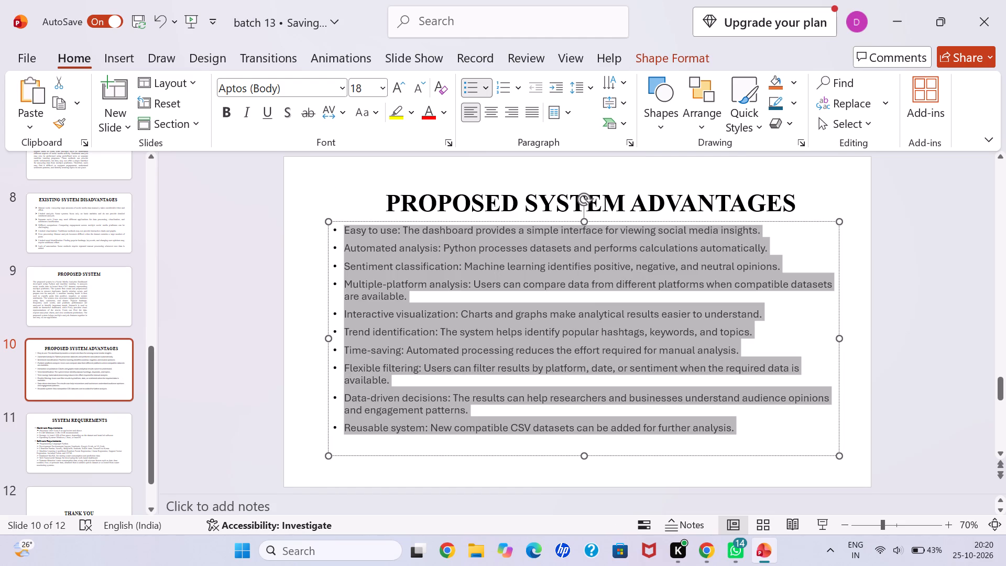
{"action": "left_click_drag", "start_coordinate": [766, 436], "coordinate": [784, 437]}
{"action": "left_click", "coordinate": [341, 89]}
{"action": "left_click", "coordinate": [339, 200]}
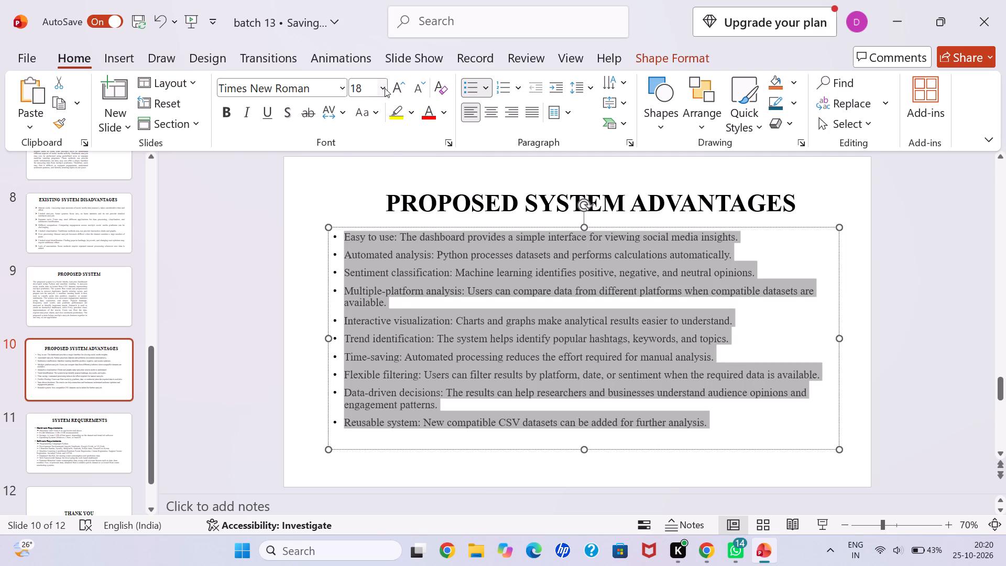
{"action": "left_click", "coordinate": [385, 88]}
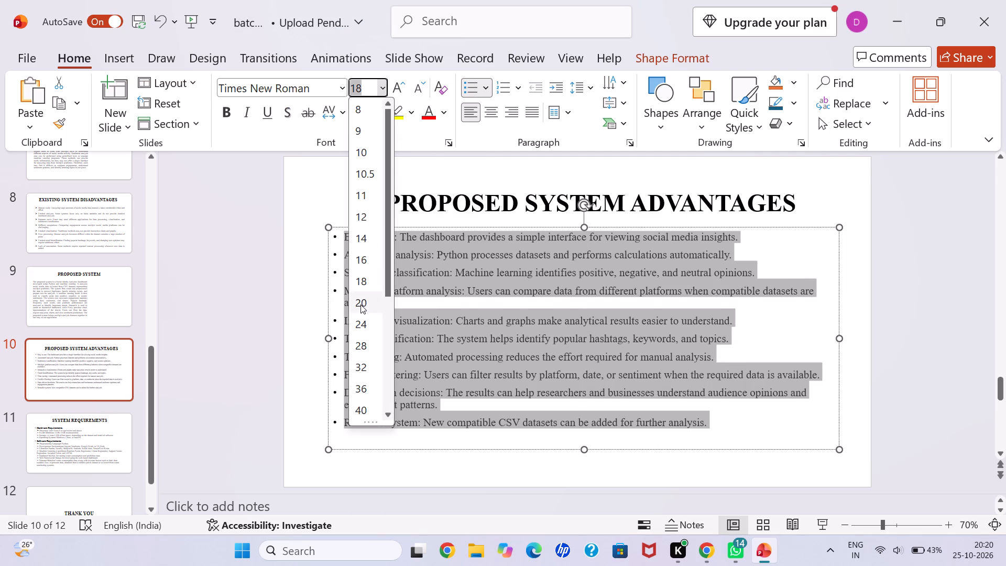
{"action": "left_click", "coordinate": [360, 304]}
{"action": "left_click", "coordinate": [533, 119]}
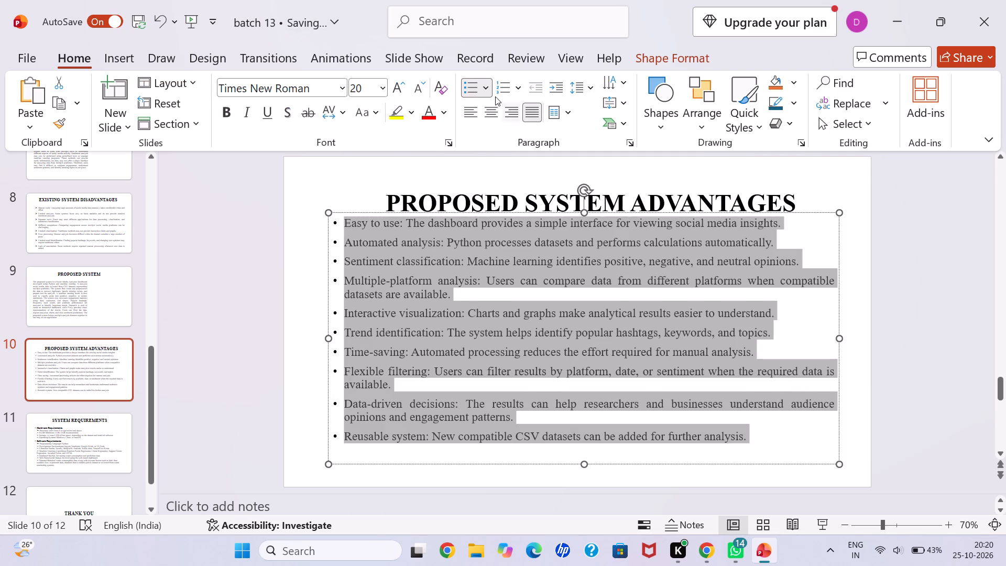
{"action": "left_click", "coordinate": [484, 88]}
{"action": "left_click", "coordinate": [530, 295]}
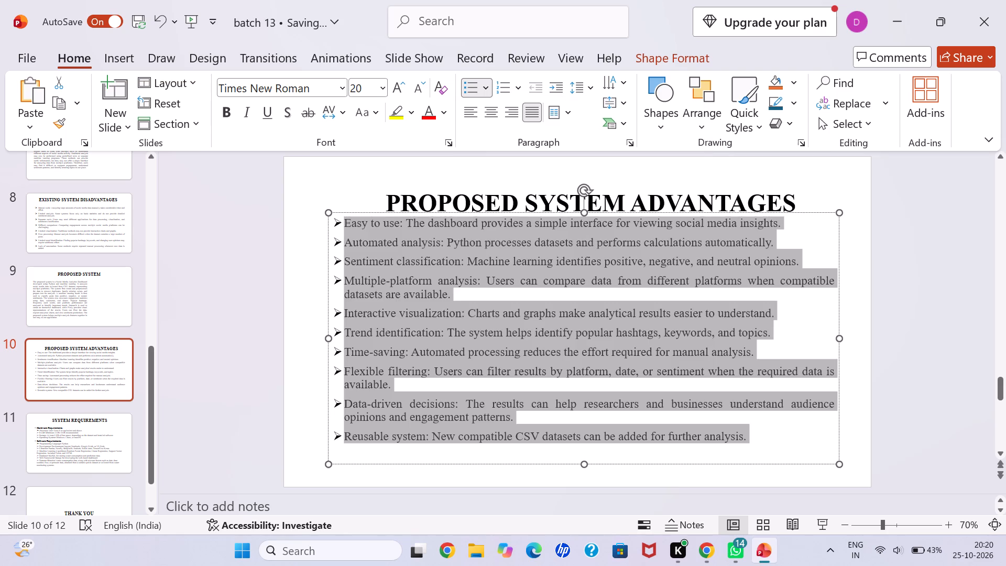
{"action": "left_click", "coordinate": [289, 304]}
Move the PROPOSED SYSTEM ADVANTAGES heading up slightly, clear of the list on slide 10.
{"action": "left_click", "coordinate": [523, 246]}
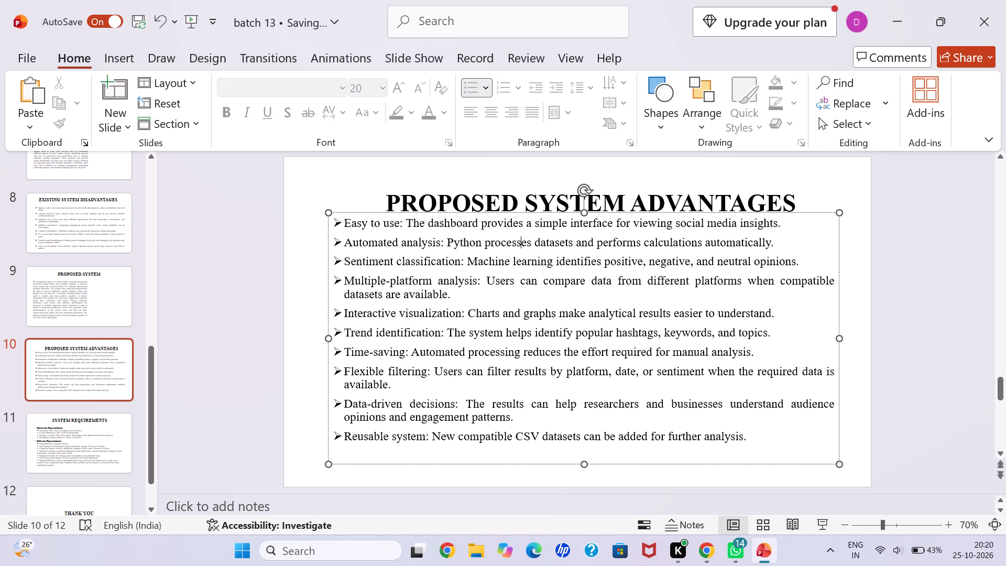
{"action": "left_click", "coordinate": [557, 199]}
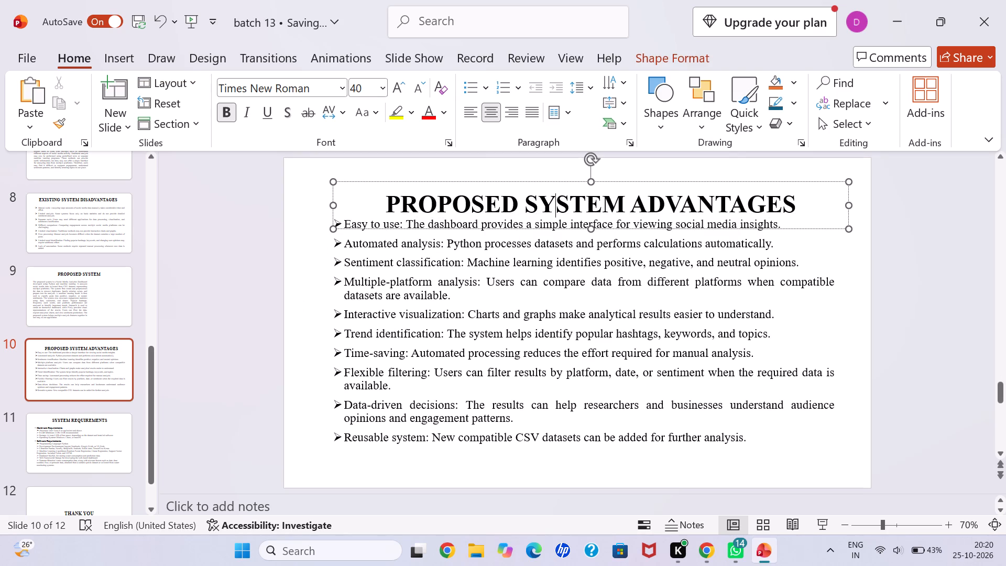
{"action": "left_click_drag", "start_coordinate": [562, 180], "coordinate": [560, 169]}
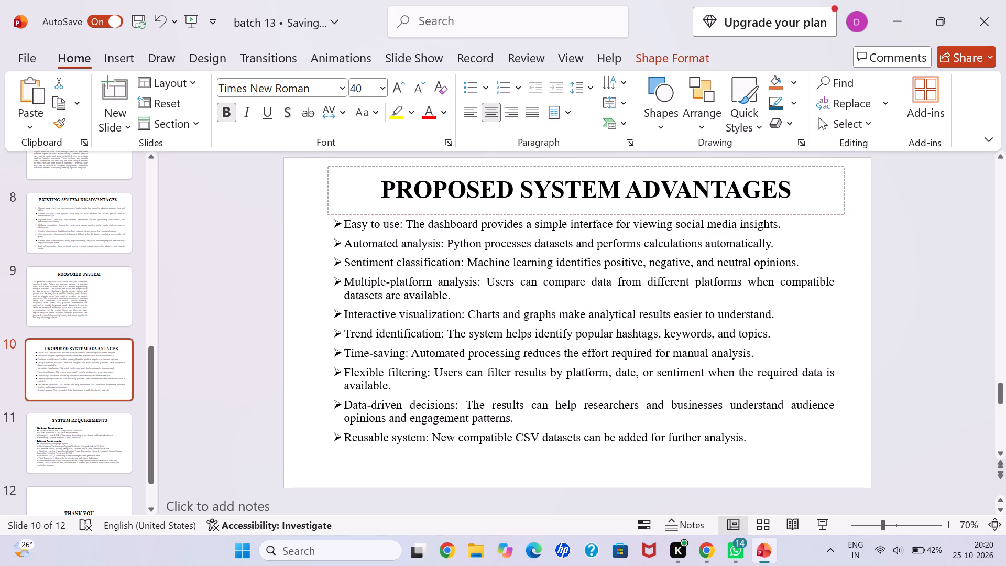
{"action": "left_click_drag", "start_coordinate": [560, 169], "coordinate": [556, 170]}
Move slide 10's advantages text box down and slightly left to leave a gap below the heading.
{"action": "left_click", "coordinate": [546, 253]}
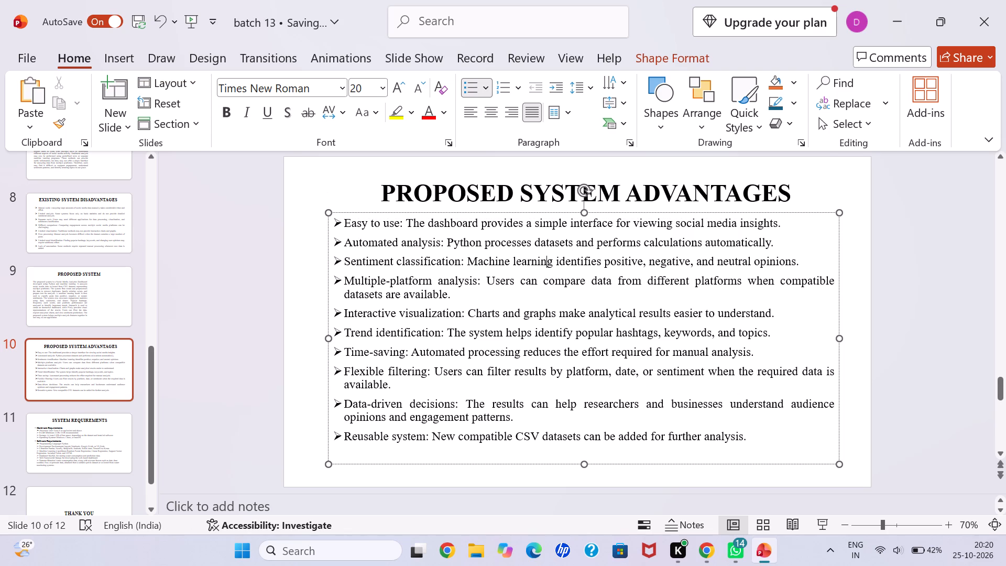
{"action": "left_click_drag", "start_coordinate": [562, 211], "coordinate": [564, 223]}
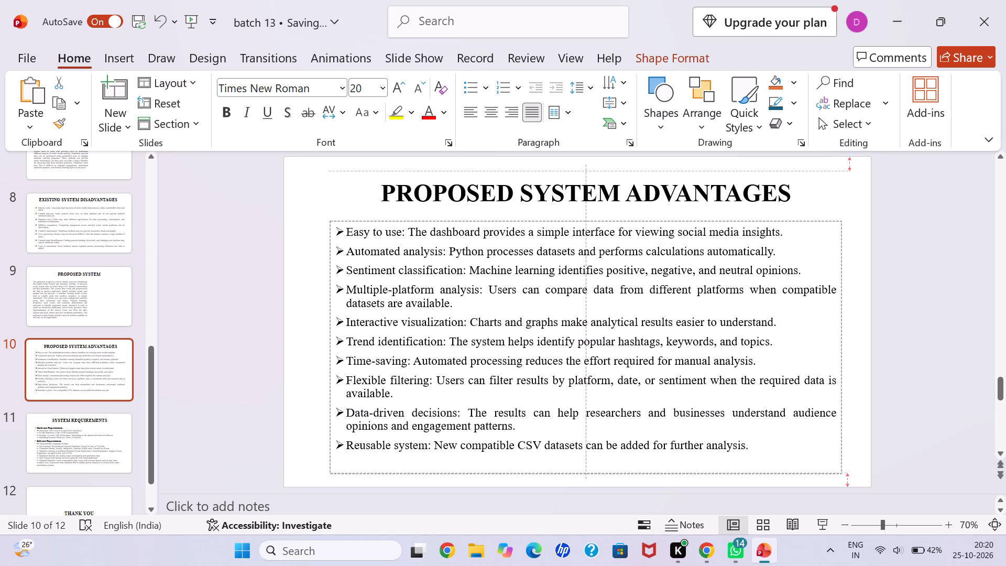
{"action": "left_click_drag", "start_coordinate": [564, 223], "coordinate": [562, 224]}
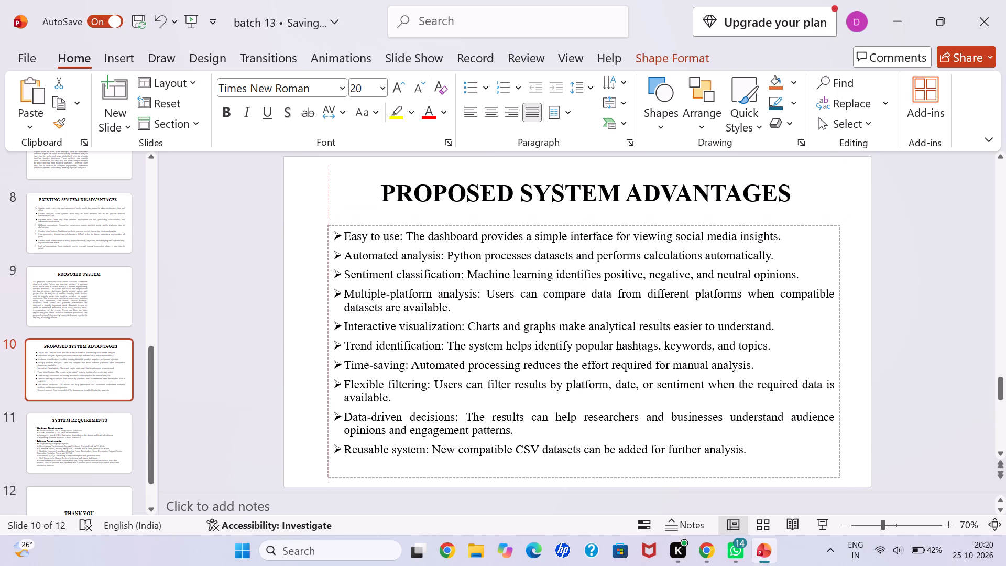
{"action": "left_click_drag", "start_coordinate": [562, 224], "coordinate": [559, 223]}
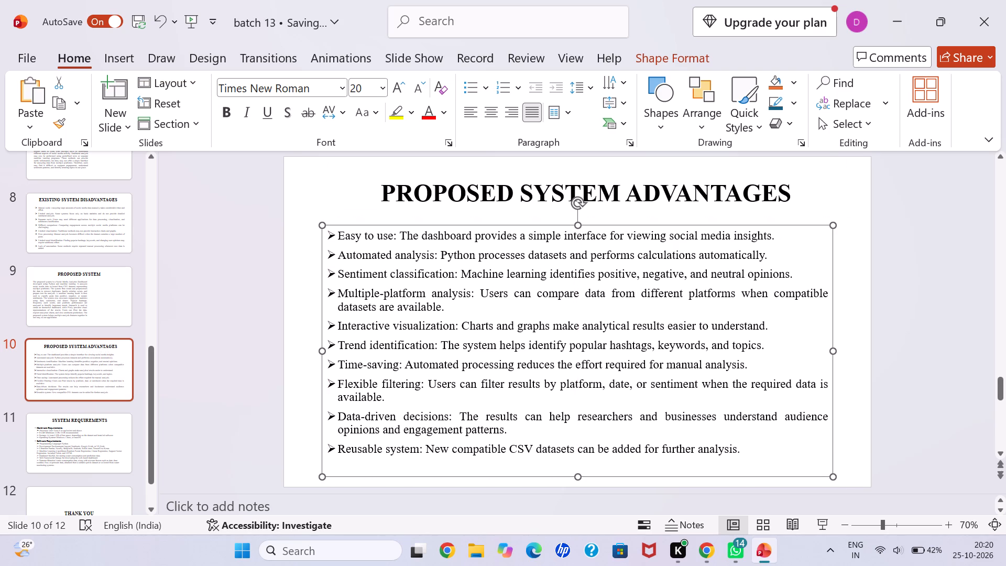
{"action": "left_click", "coordinate": [307, 369]}
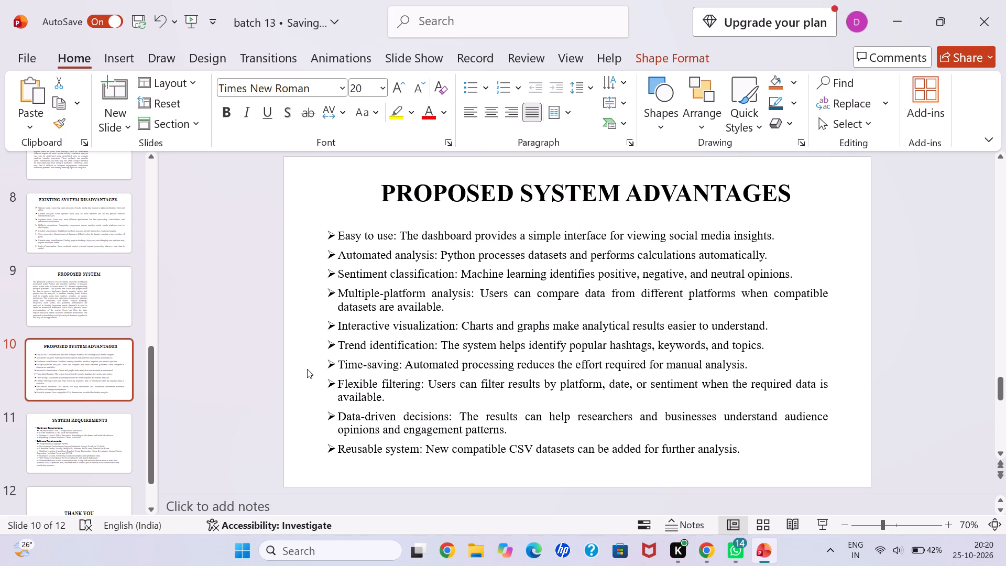
Delete the old hardware and software requirements text and its leftover bullet from the SYSTEM REQUIREMENTS slide, slide 11.
{"action": "scroll", "coordinate": [98, 377], "scroll_direction": "down", "scroll_amount": 1}
{"action": "left_click", "coordinate": [98, 377]}
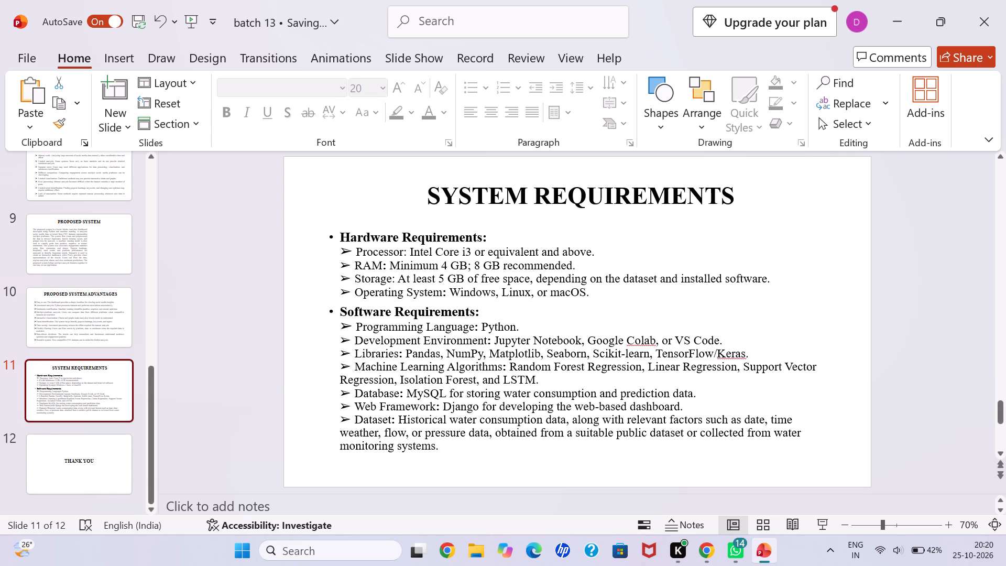
{"action": "left_click", "coordinate": [337, 237]}
{"action": "left_click_drag", "start_coordinate": [338, 237], "coordinate": [576, 434]}
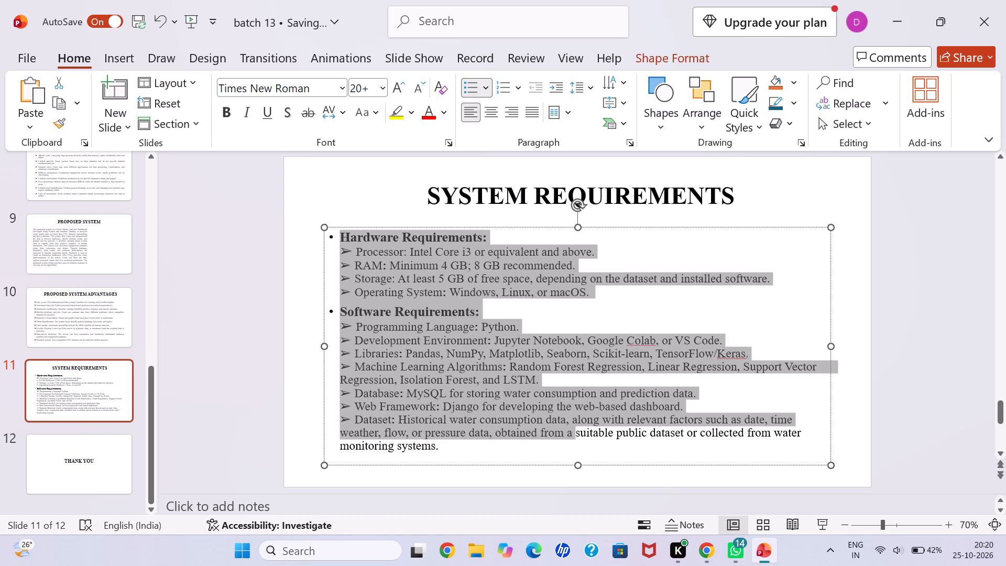
{"action": "left_click_drag", "start_coordinate": [576, 434], "coordinate": [584, 451]}
{"action": "key", "text": "BackSpace"}
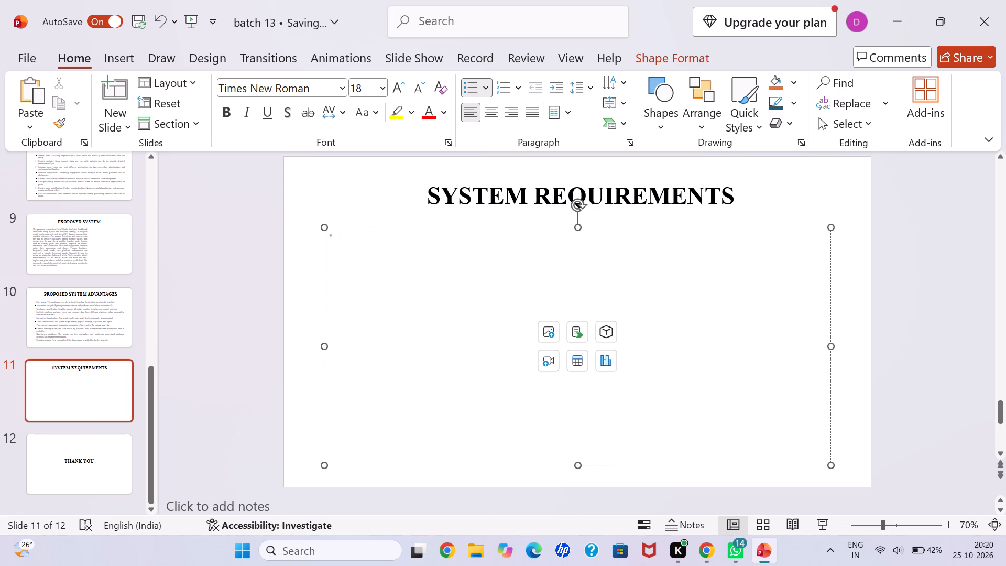
{"action": "key", "text": "BackSpace"}
{"action": "left_click", "coordinate": [709, 549]}
{"action": "scroll", "coordinate": [680, 335], "scroll_direction": "down", "scroll_amount": 4}
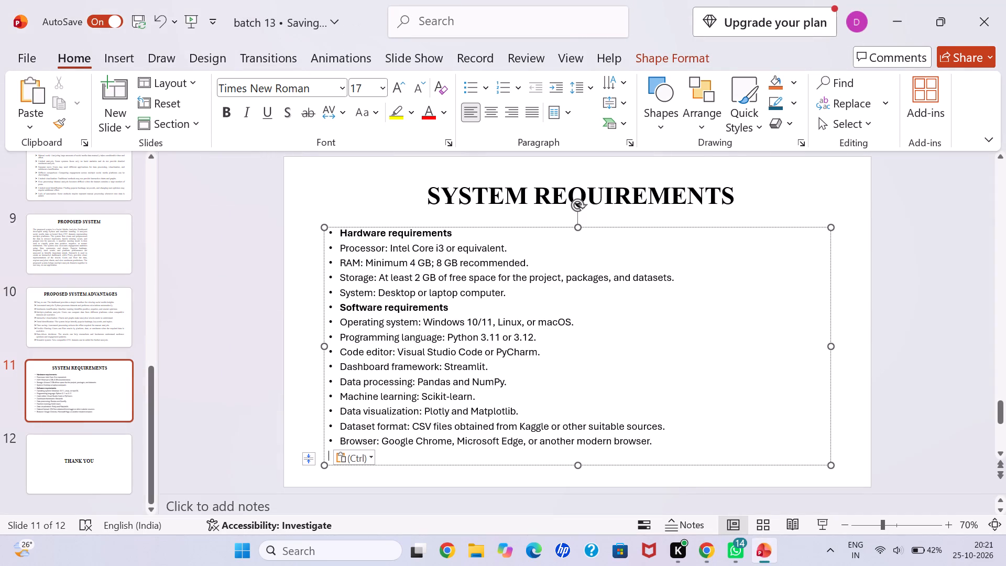
Remove the bullets from the Hardware requirements and Software requirements subheadings on slide 11.
{"action": "left_click", "coordinate": [335, 247]}
{"action": "left_click", "coordinate": [338, 232]}
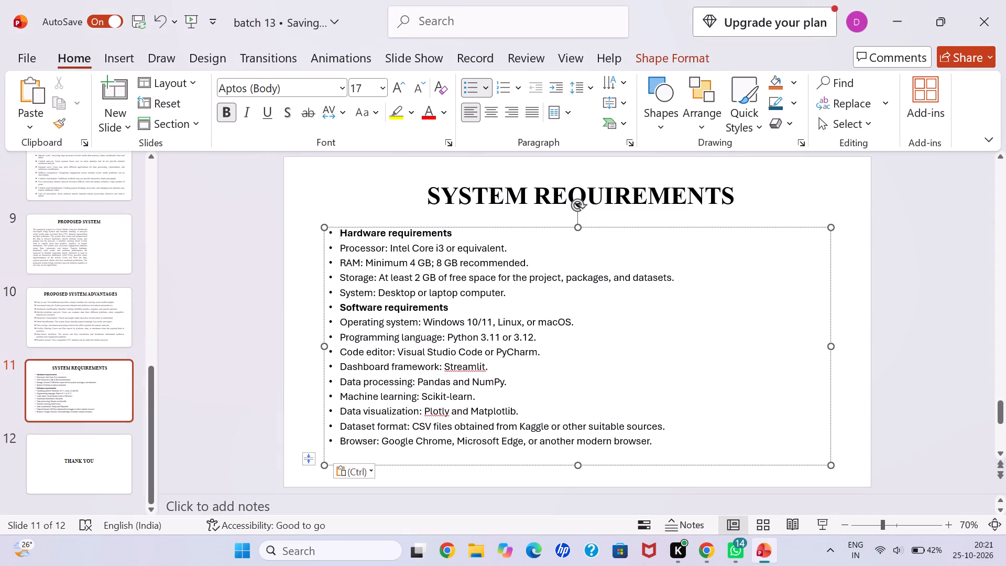
{"action": "key", "text": "BackSpace"}
{"action": "key", "text": "Down"}
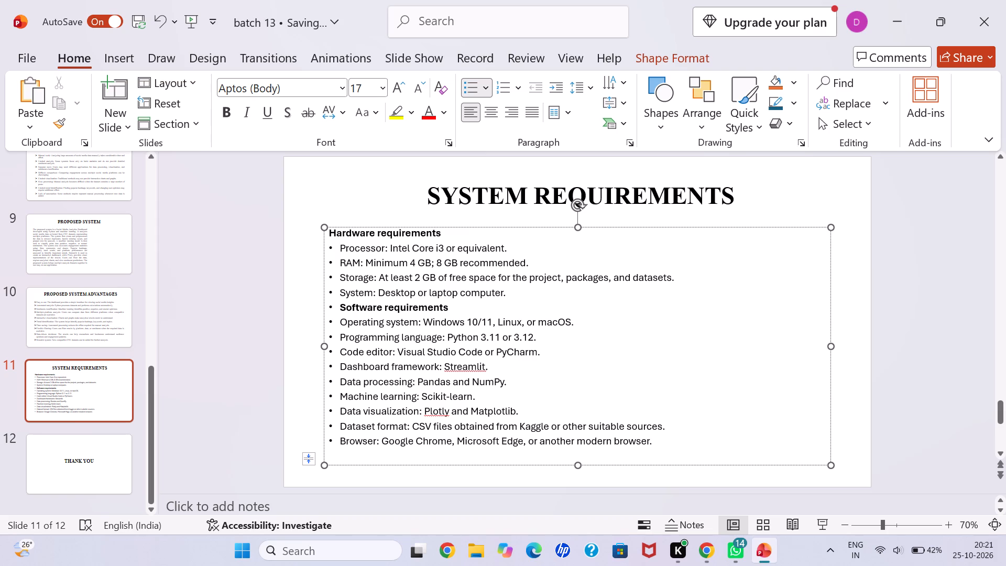
{"action": "left_click", "coordinate": [342, 304]}
{"action": "key", "text": "BackSpace"}
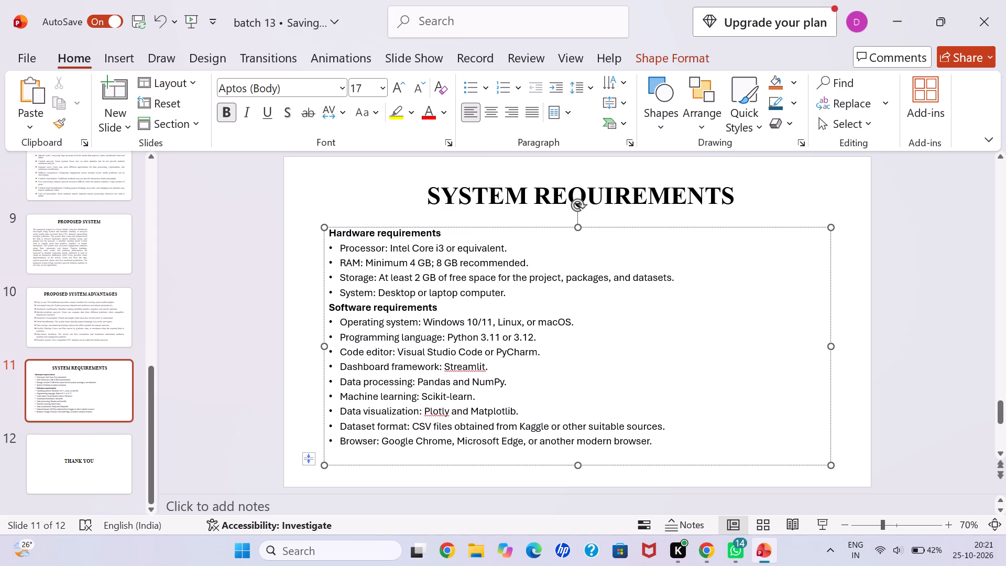
Justify the four hardware requirement items and give them arrow bullets.
{"action": "left_click_drag", "start_coordinate": [336, 248], "coordinate": [479, 300]}
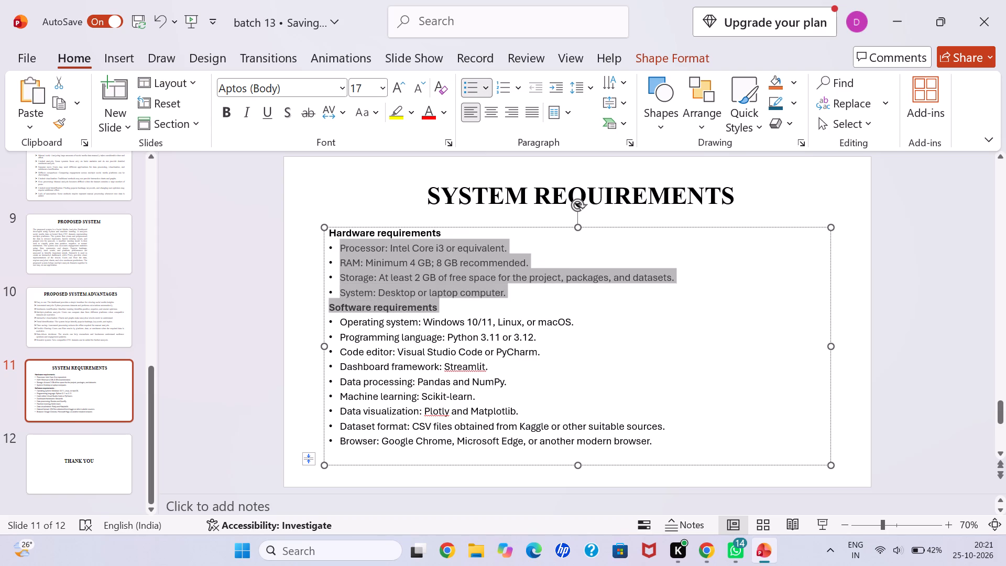
{"action": "left_click_drag", "start_coordinate": [479, 300], "coordinate": [495, 298]}
{"action": "left_click", "coordinate": [529, 111]}
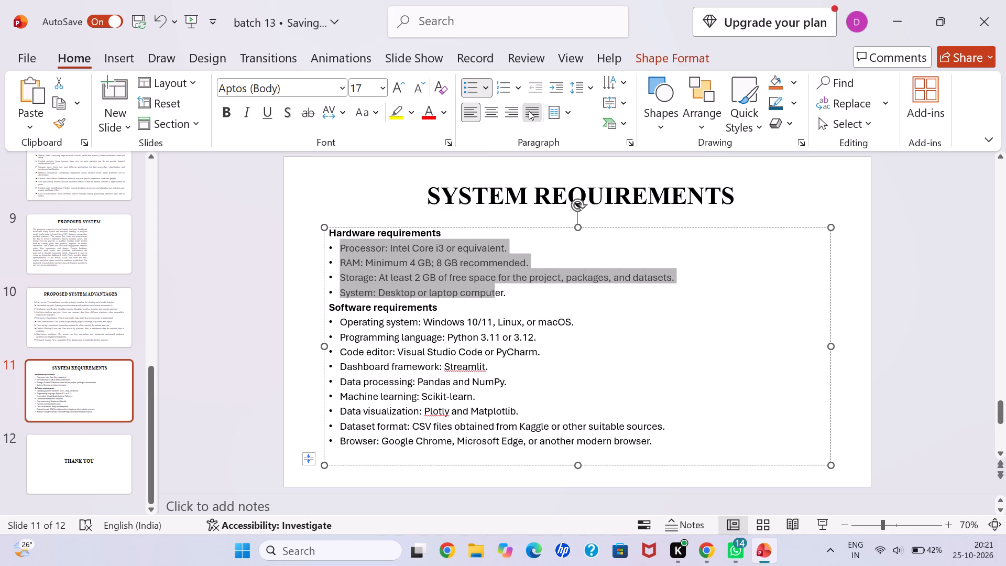
{"action": "left_click", "coordinate": [485, 82]}
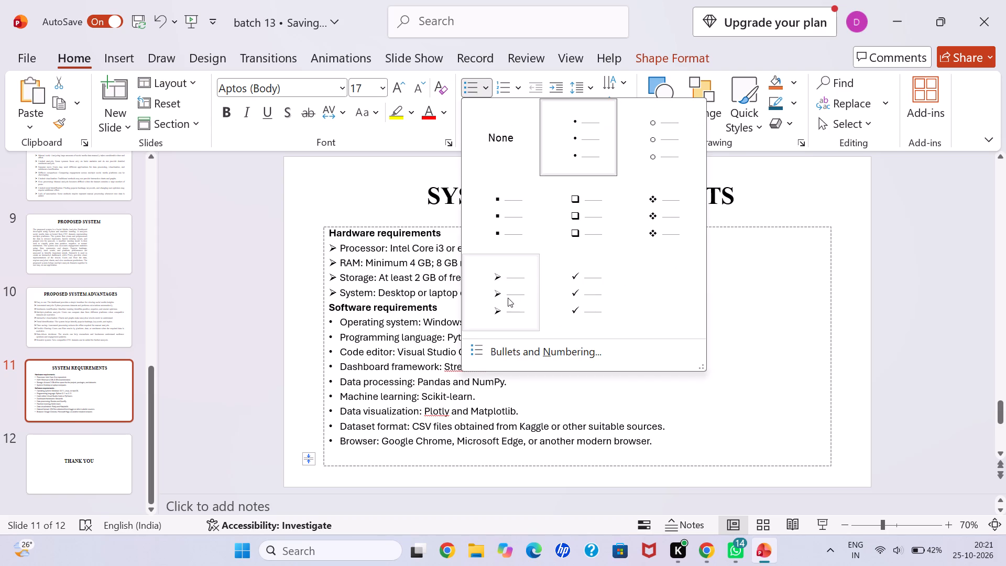
{"action": "left_click", "coordinate": [508, 298]}
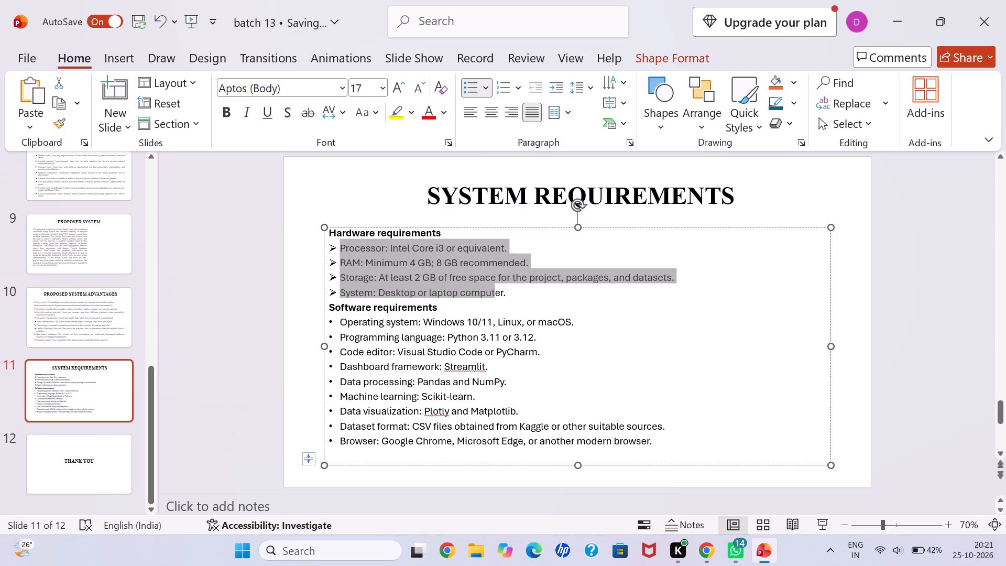
Justify the software requirement items, from Operating system to Browser, and give them arrow bullets.
{"action": "left_click", "coordinate": [330, 310]}
{"action": "left_click", "coordinate": [330, 310]}
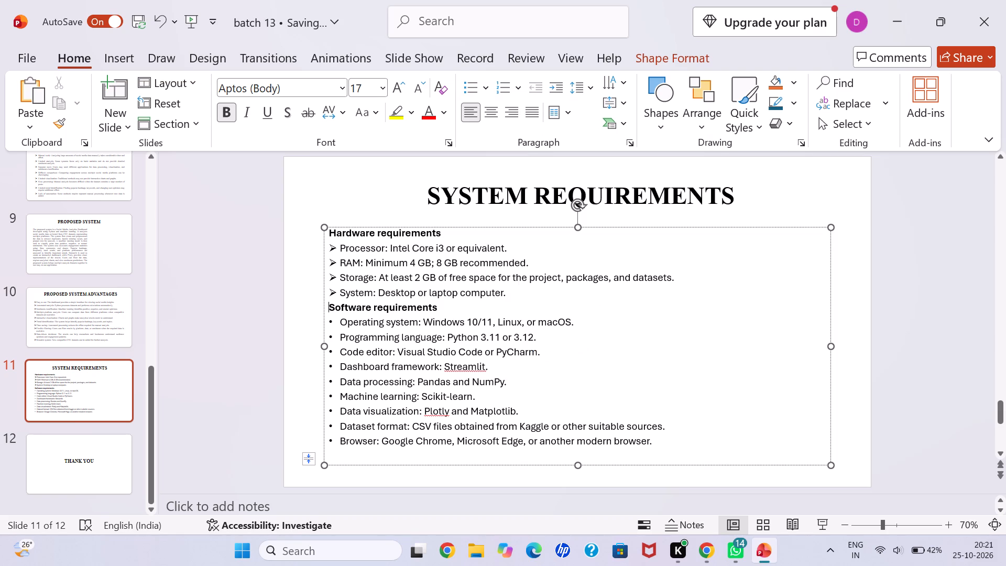
{"action": "left_click_drag", "start_coordinate": [335, 322], "coordinate": [646, 441]}
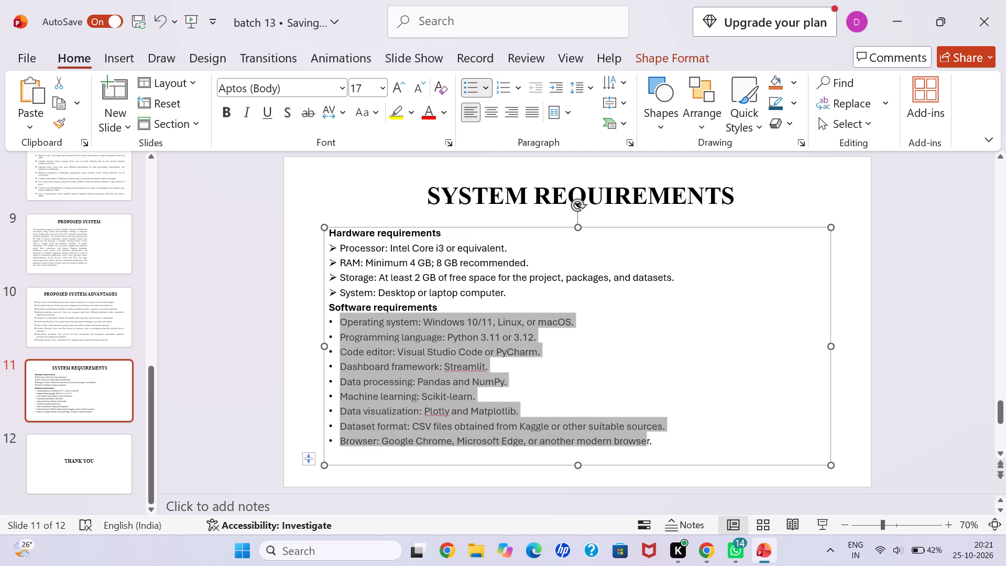
{"action": "left_click_drag", "start_coordinate": [646, 441], "coordinate": [665, 432]}
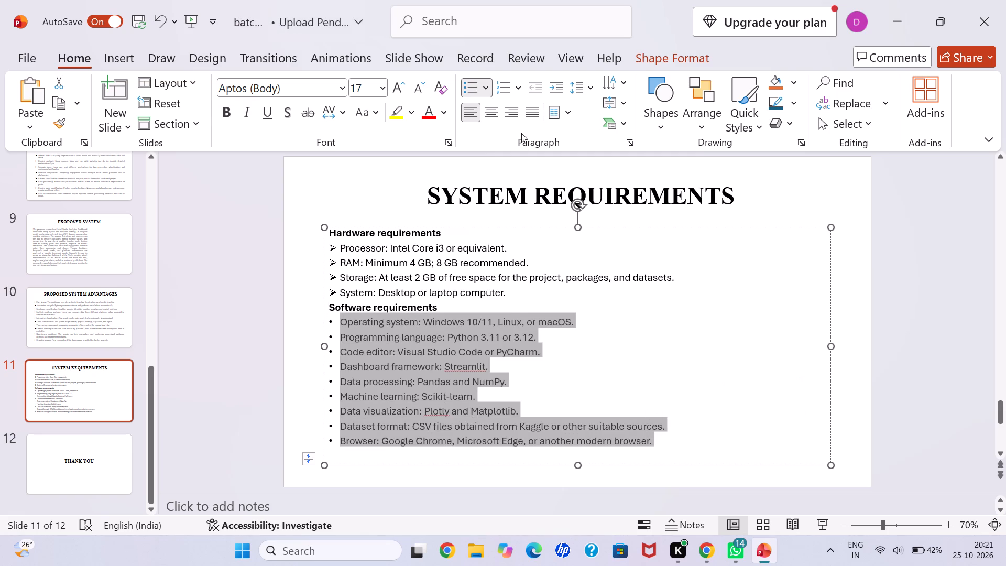
{"action": "left_click", "coordinate": [533, 108]}
{"action": "left_click", "coordinate": [486, 86]}
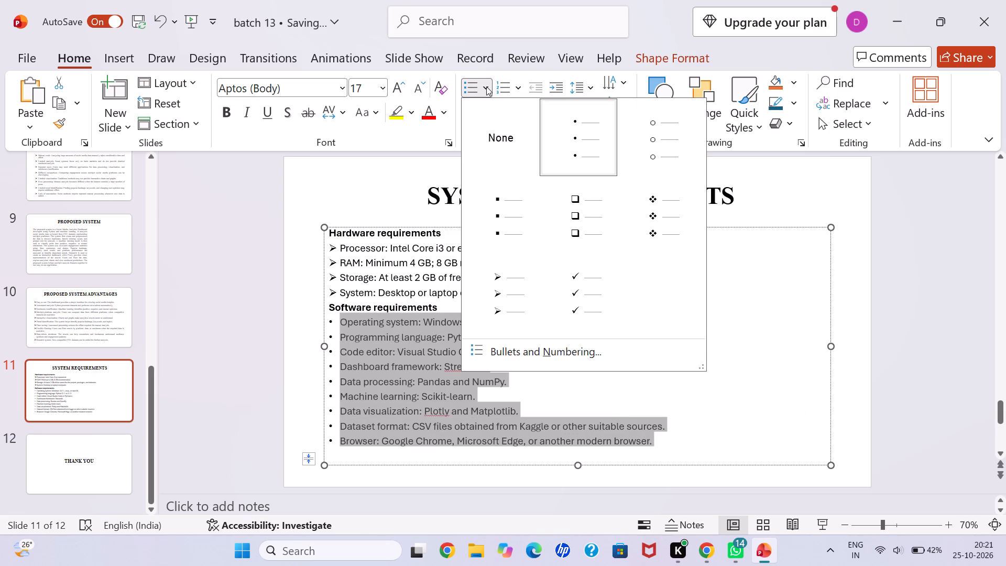
{"action": "left_click", "coordinate": [511, 302]}
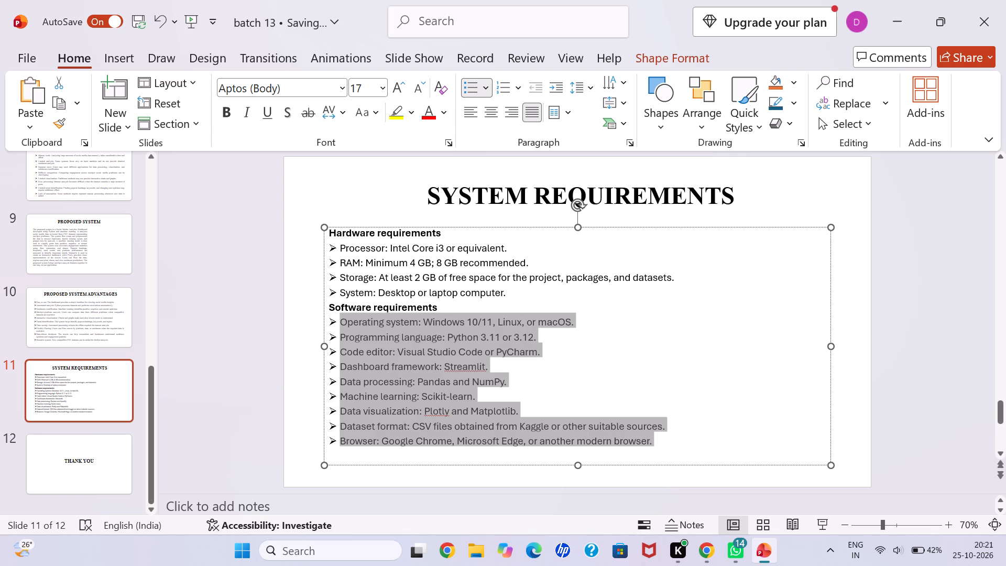
Set all the requirements text on slide 11 to Times New Roman and enlarge it to about size 19.
{"action": "left_click_drag", "start_coordinate": [327, 233], "coordinate": [469, 301]}
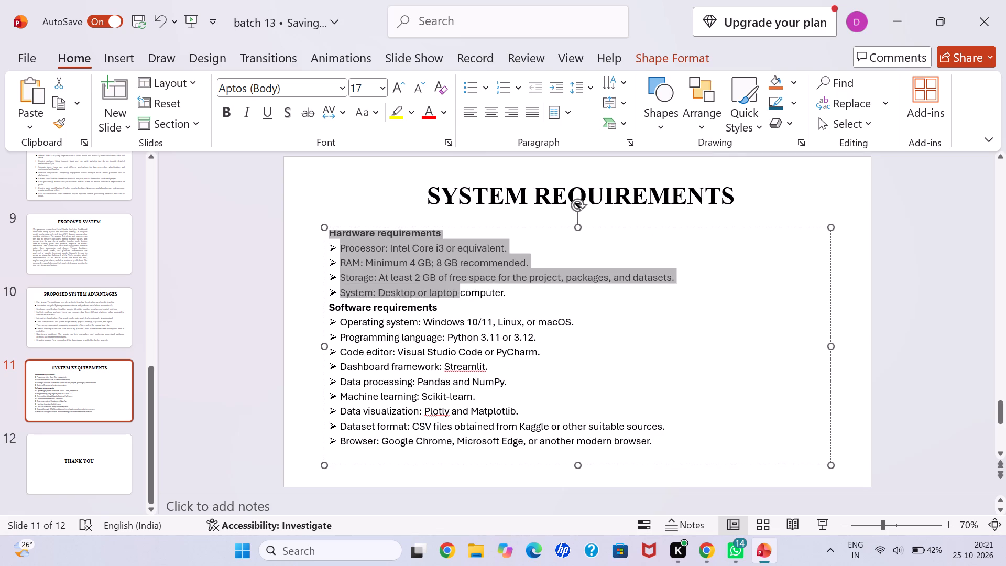
{"action": "left_click_drag", "start_coordinate": [469, 301], "coordinate": [698, 459]}
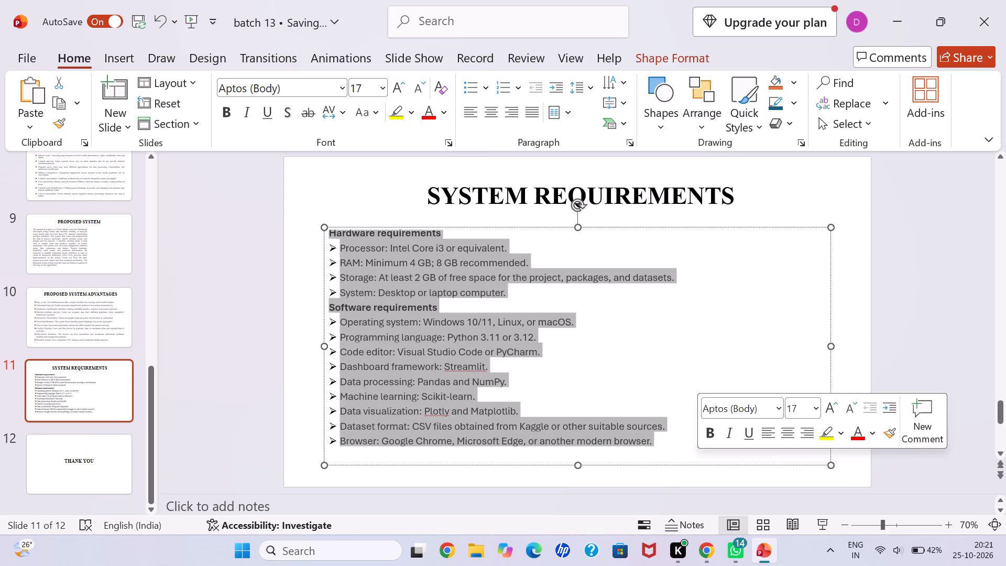
{"action": "left_click", "coordinate": [347, 88]}
{"action": "left_click", "coordinate": [340, 88]}
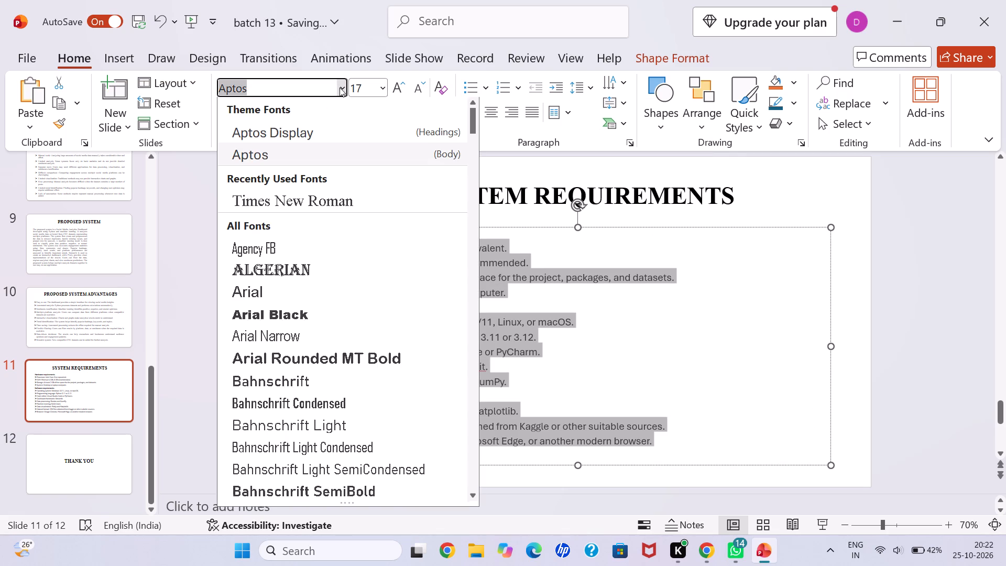
{"action": "left_click", "coordinate": [341, 201]}
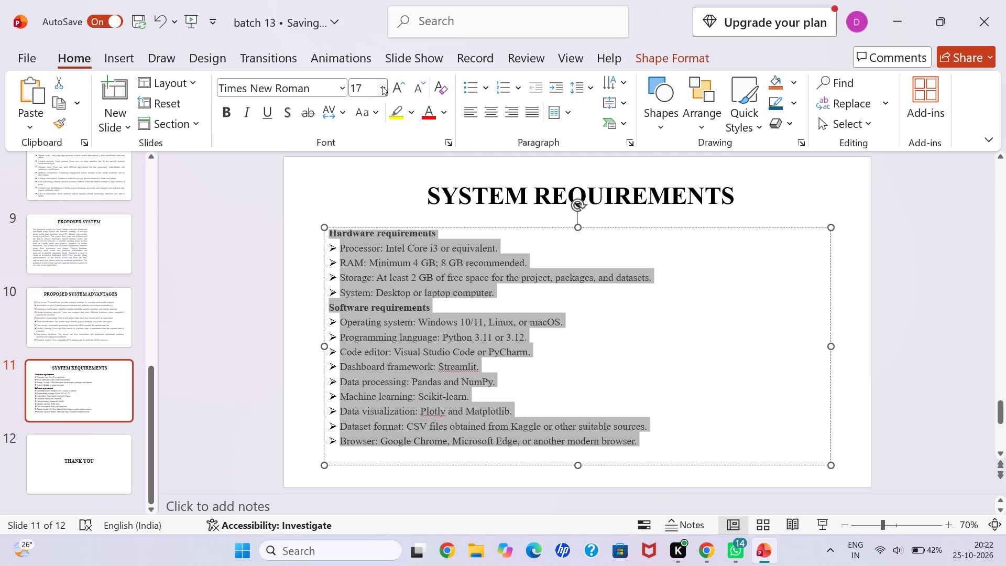
{"action": "left_click", "coordinate": [382, 86]}
{"action": "left_click", "coordinate": [367, 304]}
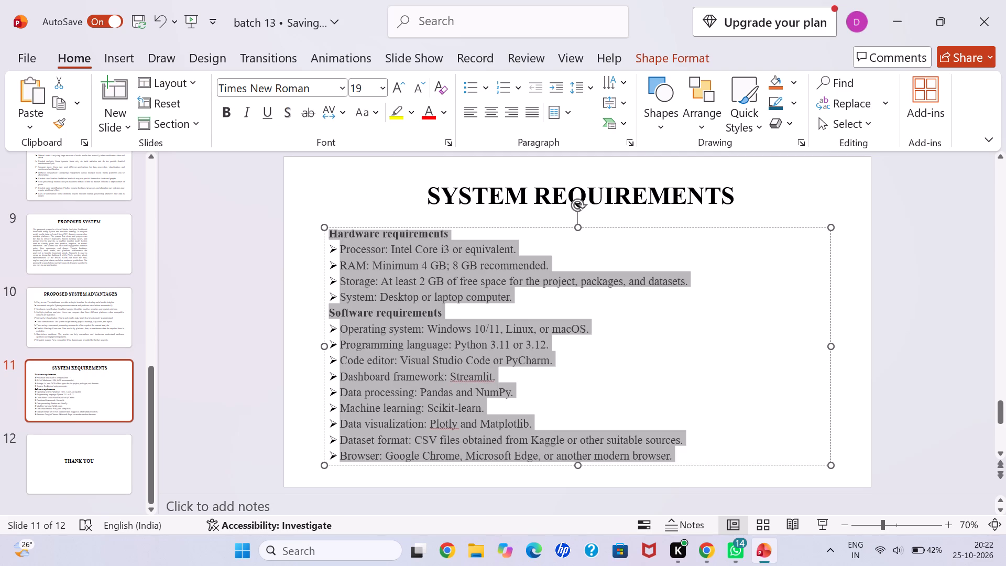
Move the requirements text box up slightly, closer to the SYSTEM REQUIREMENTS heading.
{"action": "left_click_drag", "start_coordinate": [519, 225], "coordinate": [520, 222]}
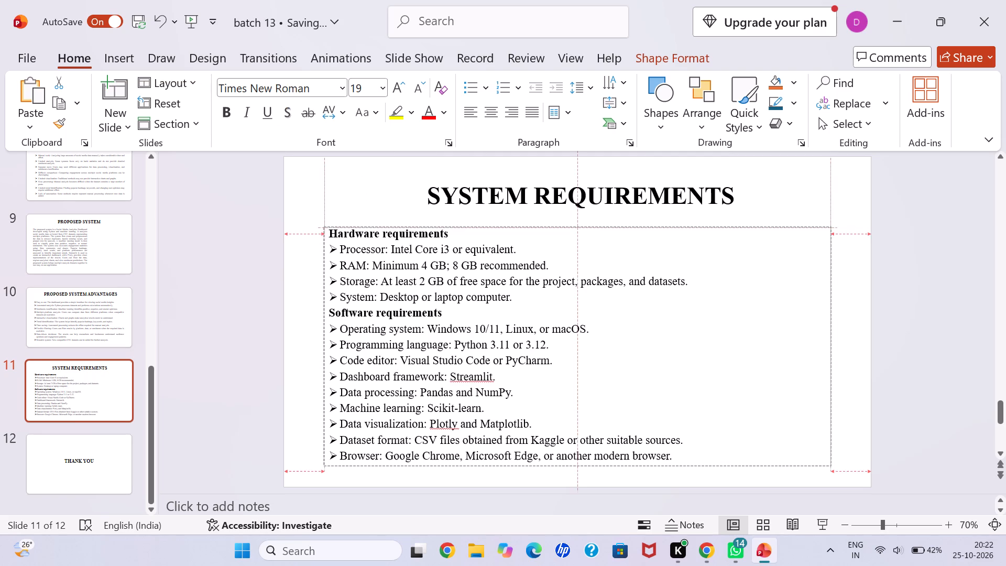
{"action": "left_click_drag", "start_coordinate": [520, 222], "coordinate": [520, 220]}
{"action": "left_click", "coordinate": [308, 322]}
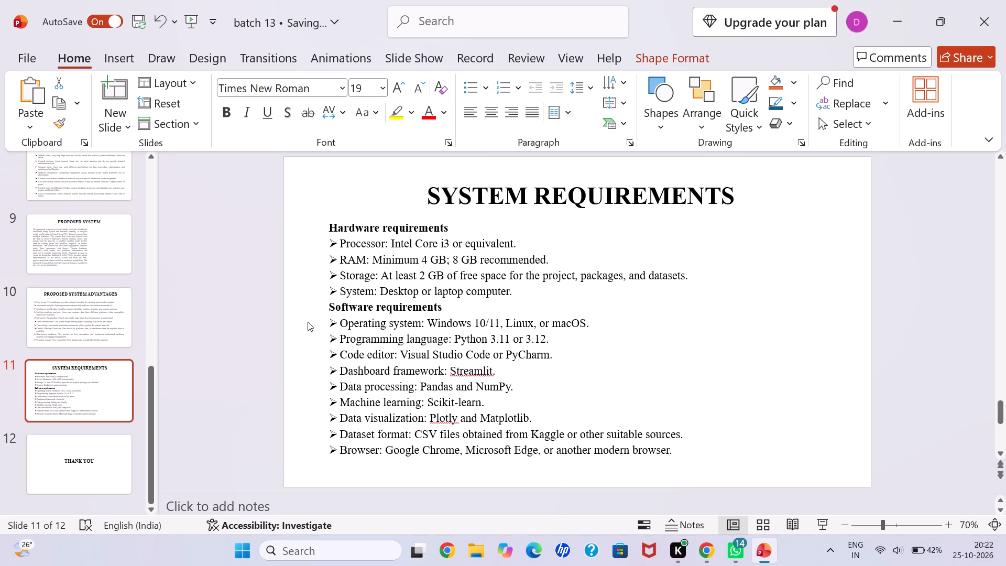
Move the requirements text box slightly down and to the right on slide 11.
{"action": "left_click", "coordinate": [543, 244]}
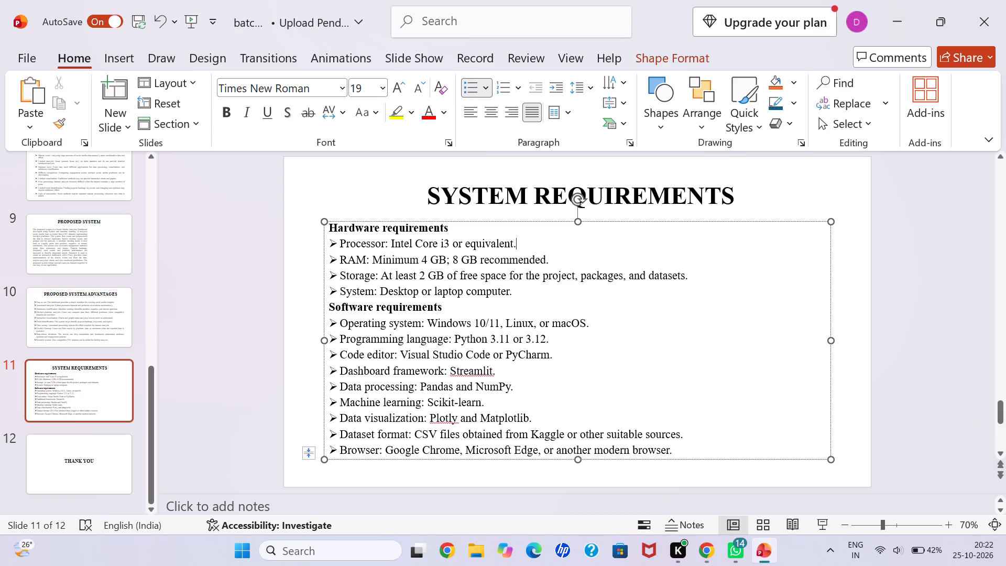
{"action": "left_click_drag", "start_coordinate": [537, 222], "coordinate": [550, 225]}
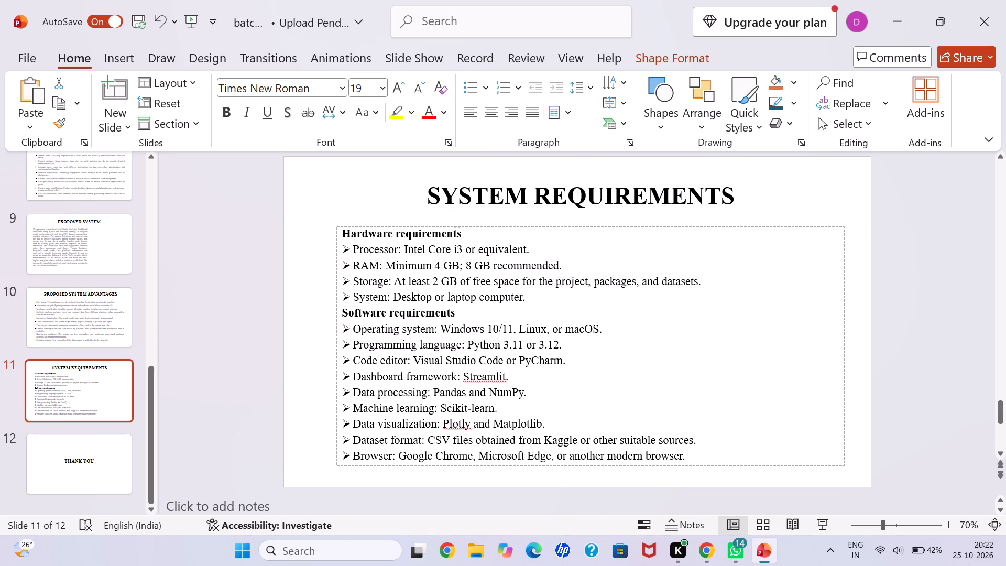
{"action": "left_click_drag", "start_coordinate": [550, 225], "coordinate": [551, 227]}
Move the SYSTEM REQUIREMENTS heading up slightly to leave a gap above the requirements text.
{"action": "left_click", "coordinate": [544, 200]}
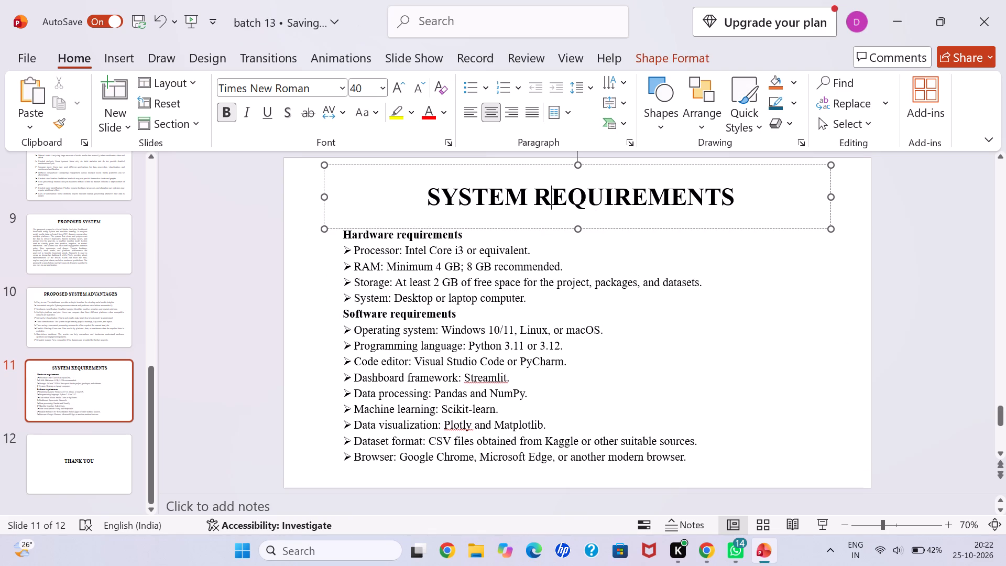
{"action": "left_click_drag", "start_coordinate": [559, 165], "coordinate": [559, 160]}
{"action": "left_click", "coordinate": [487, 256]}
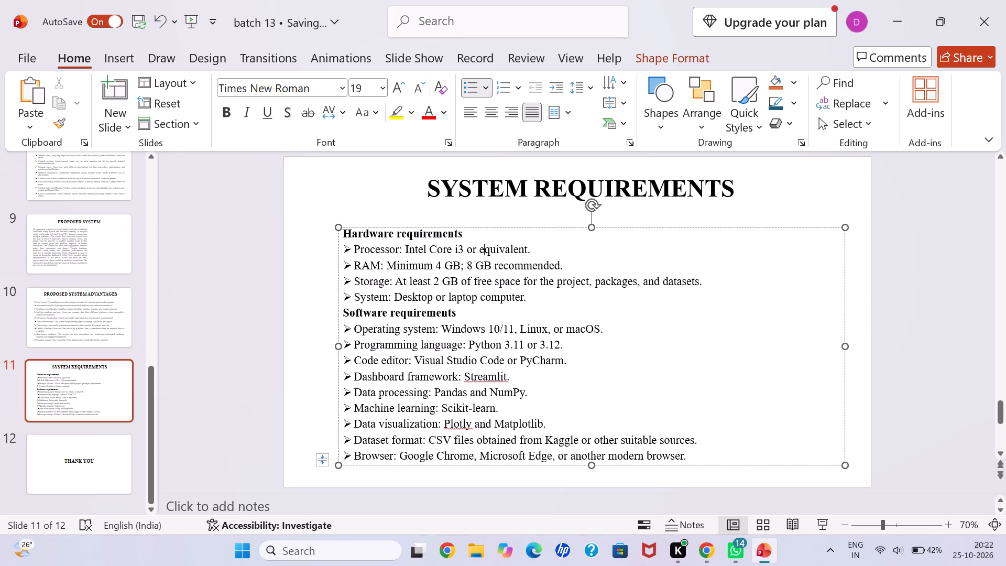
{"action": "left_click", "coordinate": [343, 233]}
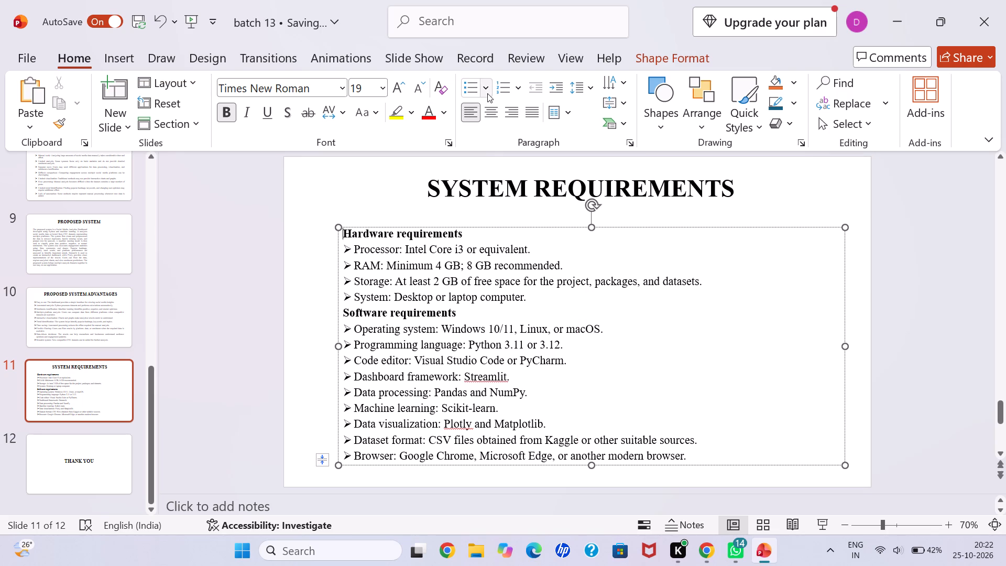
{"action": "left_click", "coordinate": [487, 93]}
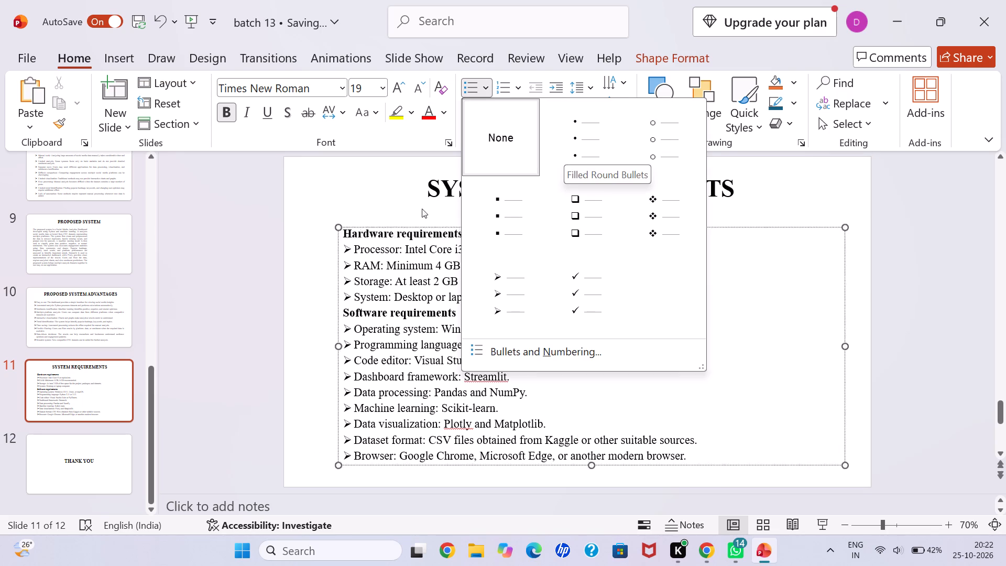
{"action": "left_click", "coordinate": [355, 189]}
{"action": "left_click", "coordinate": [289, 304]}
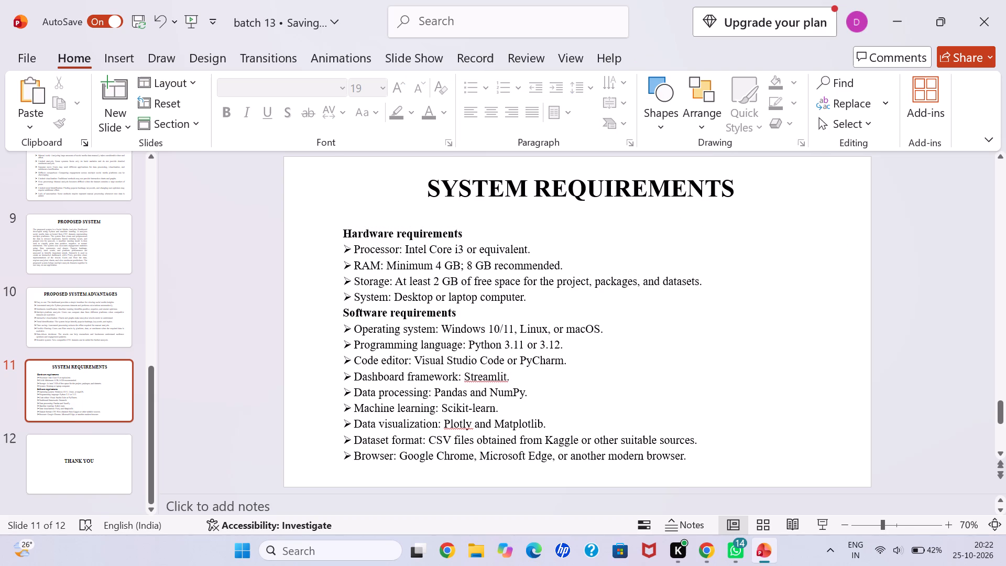
Insert an empty line after the System item to separate the hardware list from the Software requirements subheading.
{"action": "left_click", "coordinate": [544, 296]}
{"action": "key", "text": "Return"}
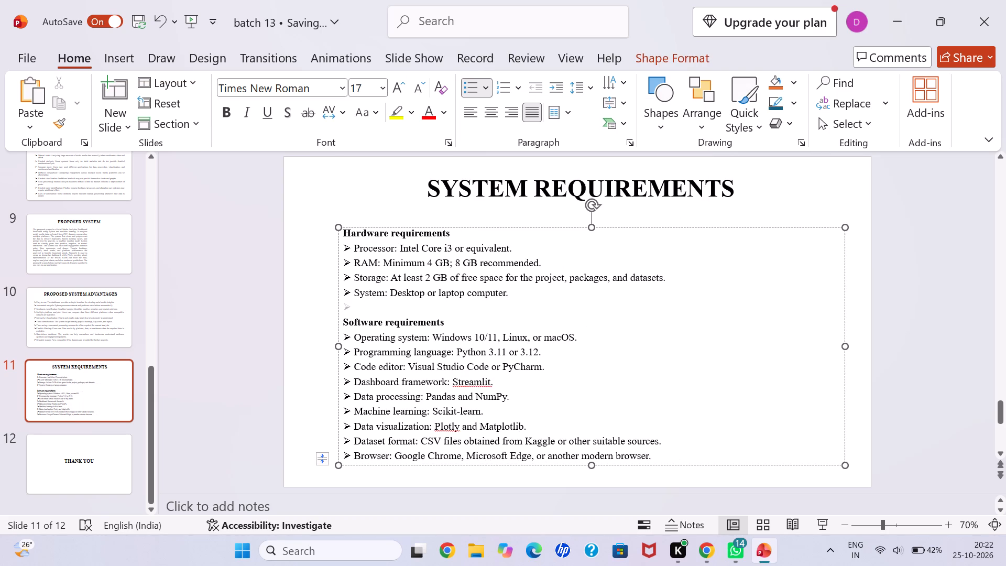
Remove the empty line between the hardware list and the Software requirements subheading on slide 11.
{"action": "key", "text": "BackSpace"}
{"action": "key", "text": "BackSpace"}
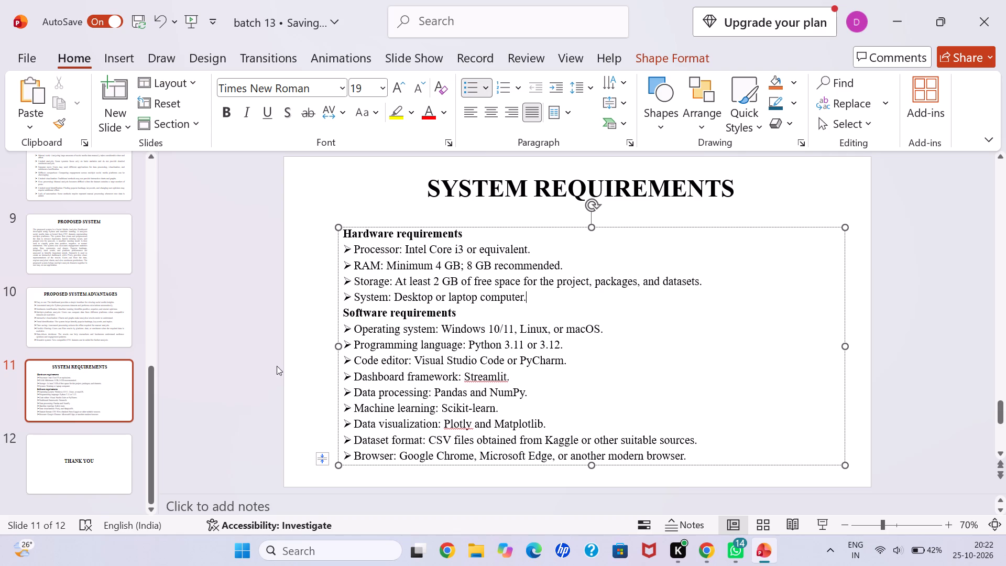
{"action": "left_click", "coordinate": [311, 360]}
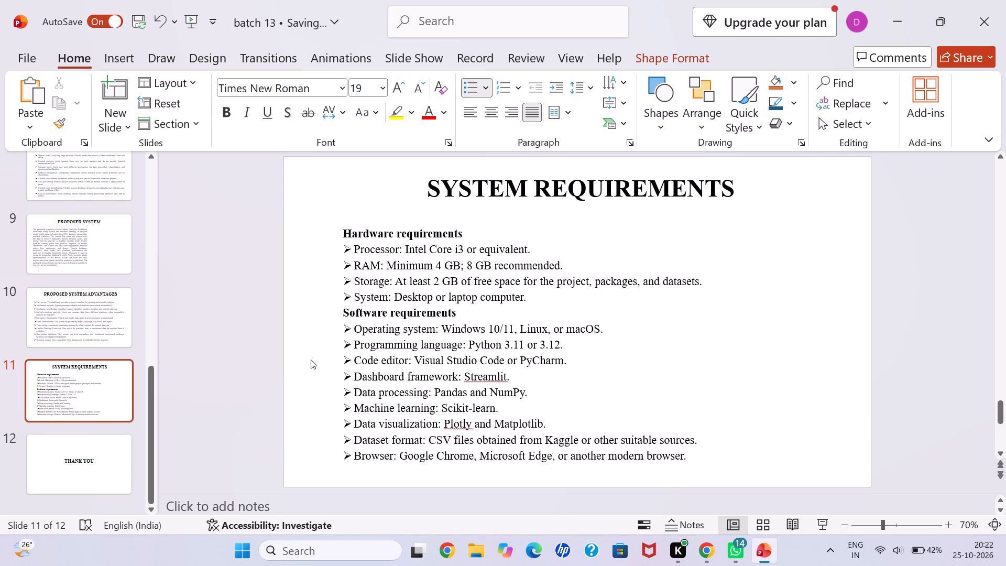
Copy the full title SOCIAL MEDIA ANALYTICS DASHBOARD USING PYTHON AND MACHINE LEARNING from slide 3.
{"action": "left_click", "coordinate": [106, 453]}
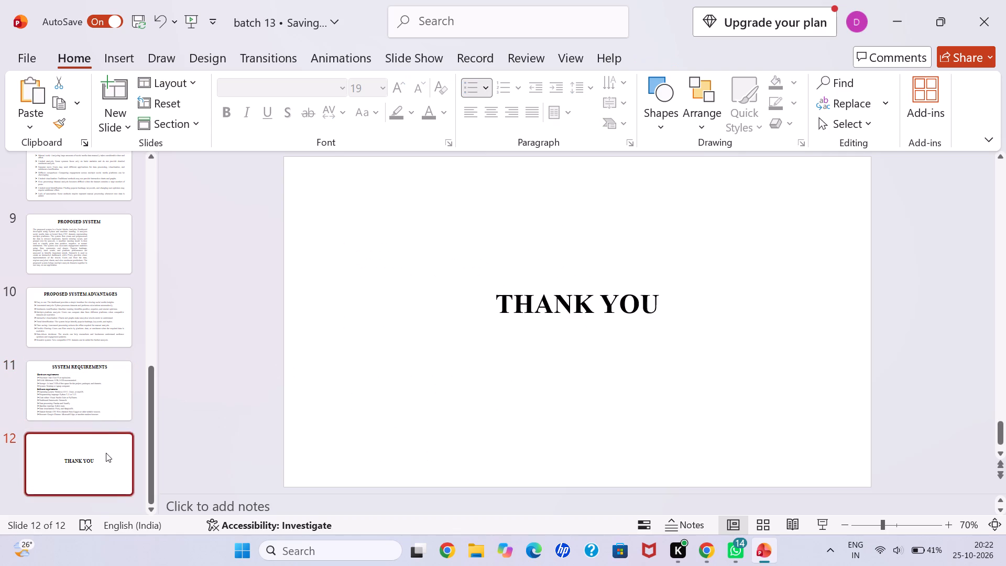
{"action": "scroll", "coordinate": [97, 355], "scroll_direction": "up", "scroll_amount": 3}
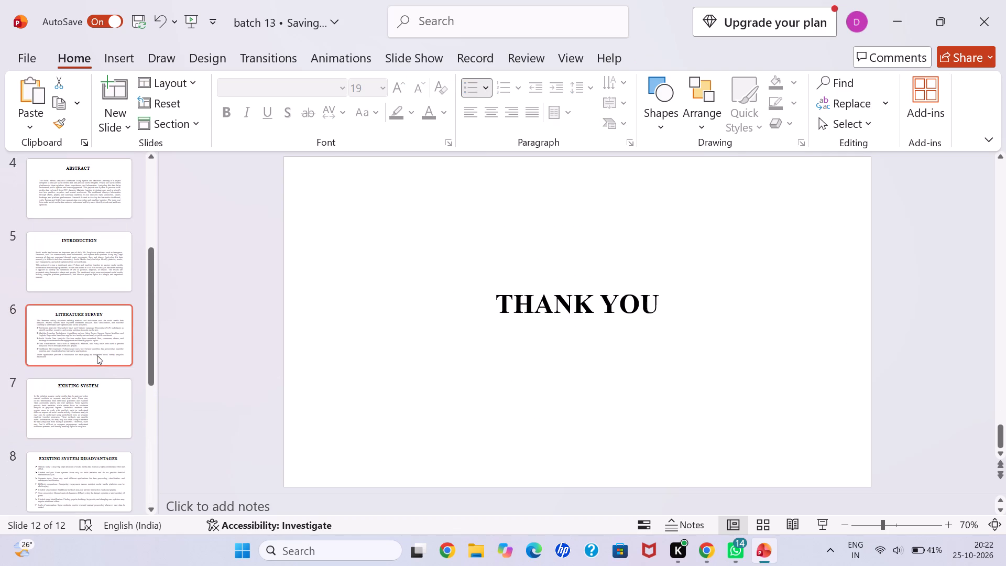
{"action": "scroll", "coordinate": [97, 355], "scroll_direction": "up", "scroll_amount": 3}
{"action": "left_click", "coordinate": [97, 335]}
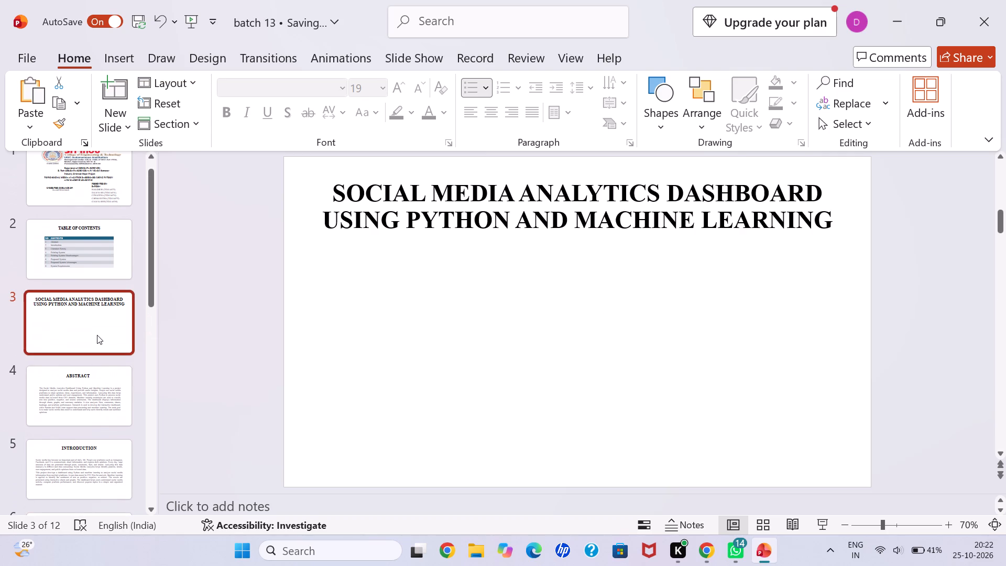
{"action": "scroll", "coordinate": [97, 335], "scroll_direction": "up", "scroll_amount": 1}
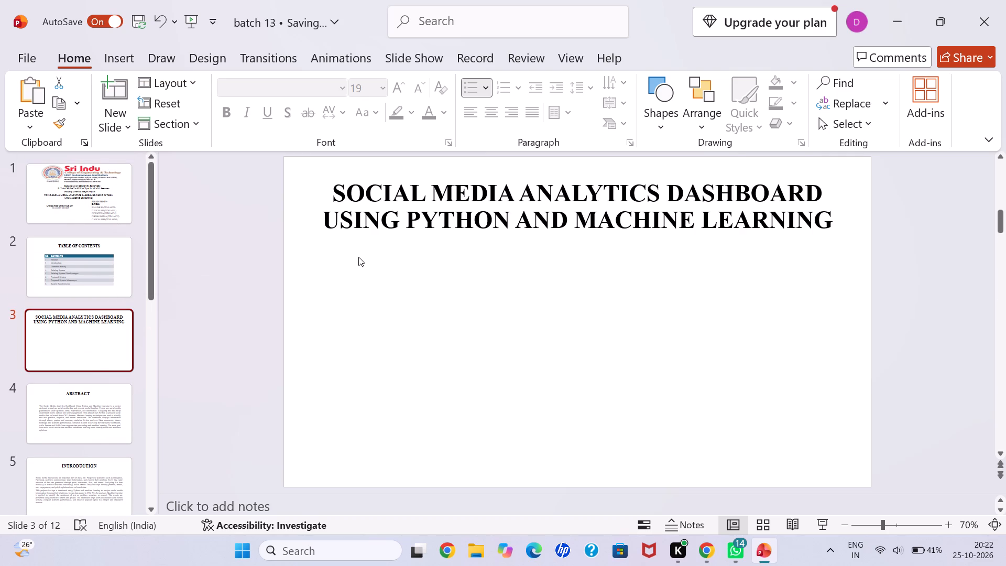
{"action": "left_click_drag", "start_coordinate": [335, 194], "coordinate": [362, 194]}
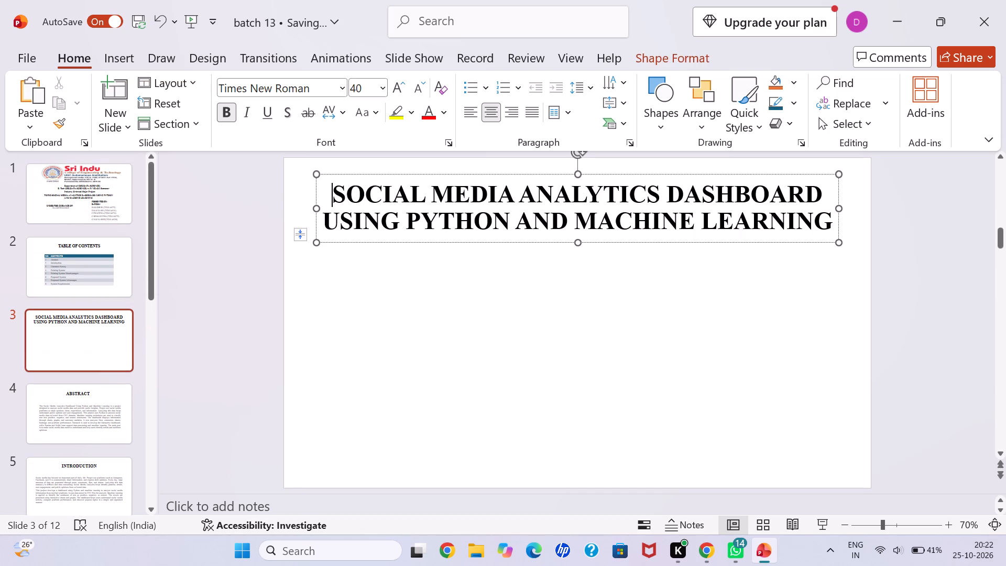
{"action": "left_click_drag", "start_coordinate": [362, 194], "coordinate": [809, 228]}
{"action": "key", "text": "ctrl+c"}
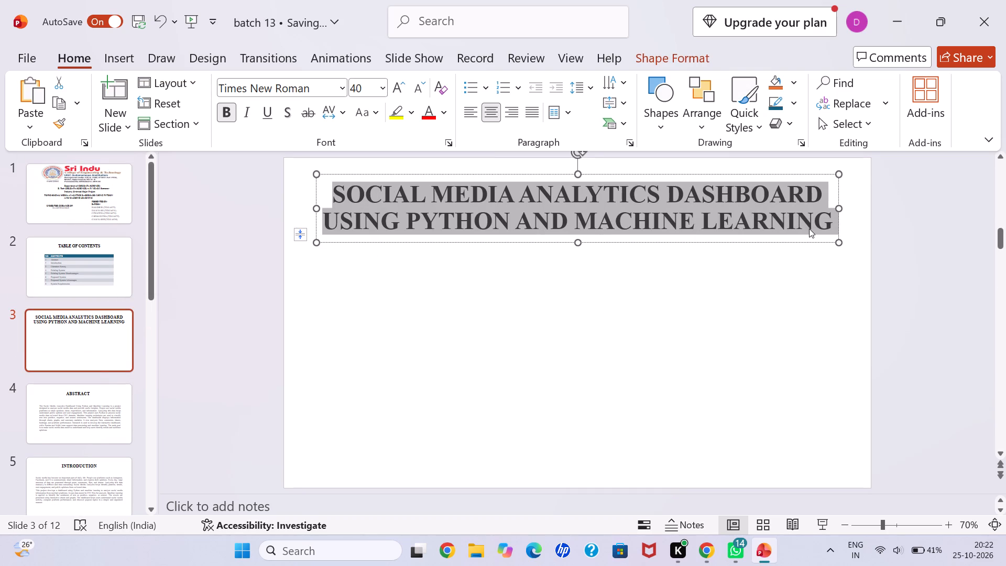
Switch to Chrome and search Google in a new tab for the copied project title.
{"action": "left_click", "coordinate": [712, 554]}
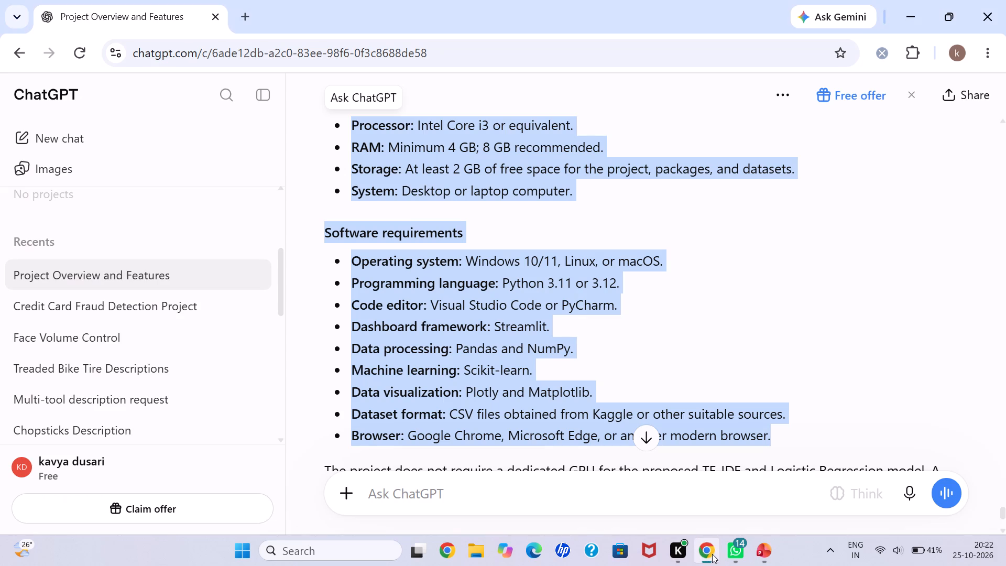
{"action": "left_click", "coordinate": [256, 17]}
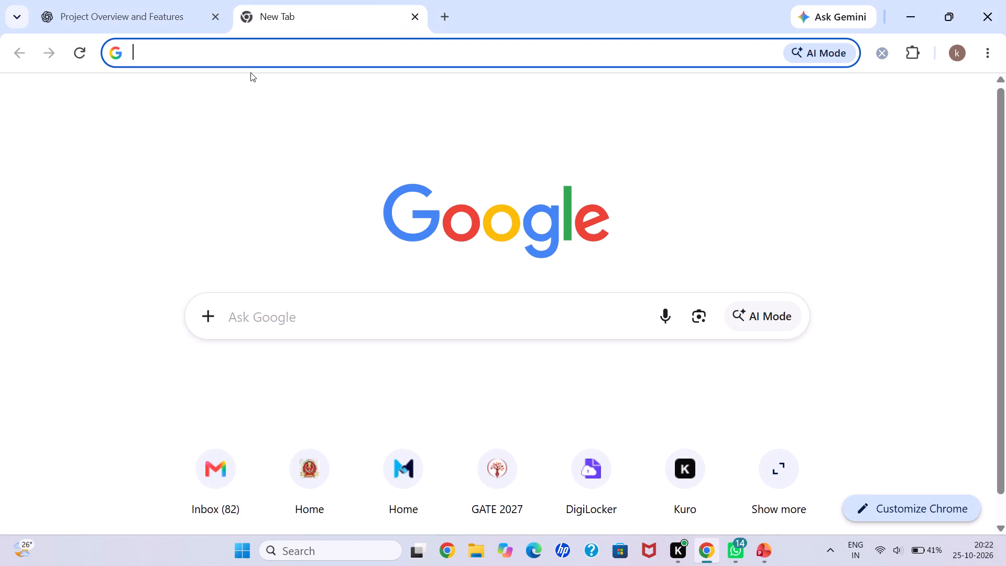
{"action": "key", "text": "ctrl+v"}
{"action": "key", "text": "Return"}
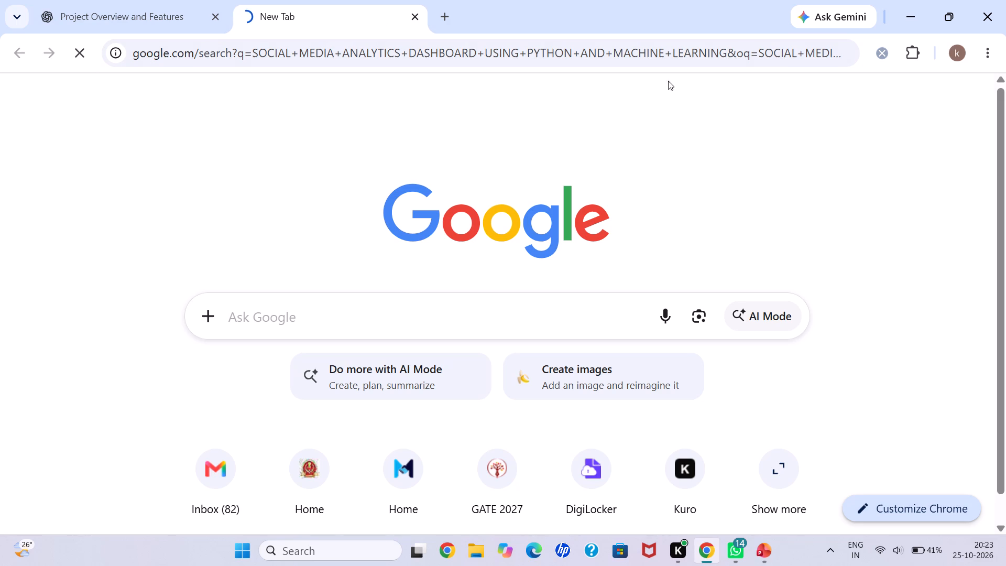
{"action": "left_click", "coordinate": [835, 56]}
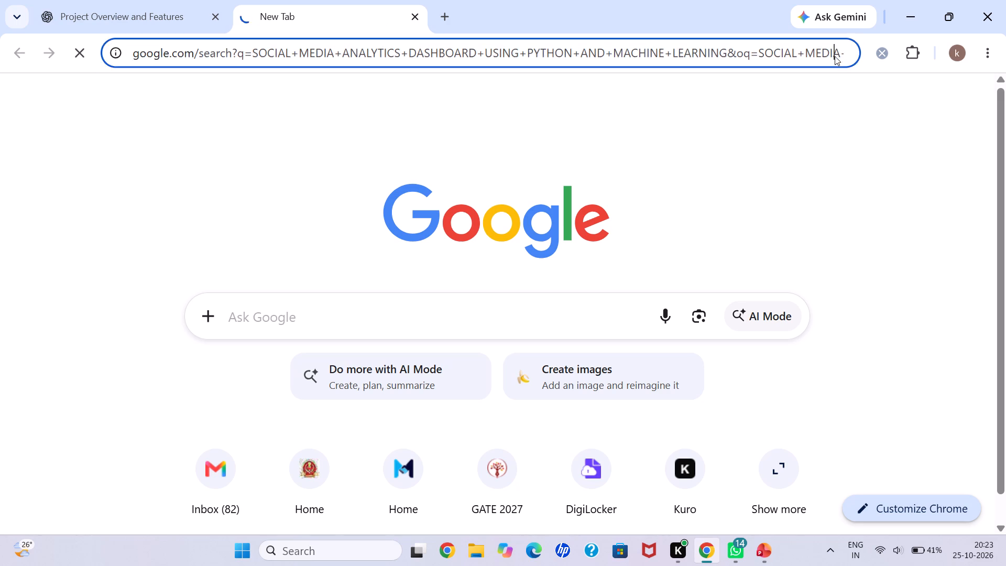
{"action": "left_click", "coordinate": [673, 195]}
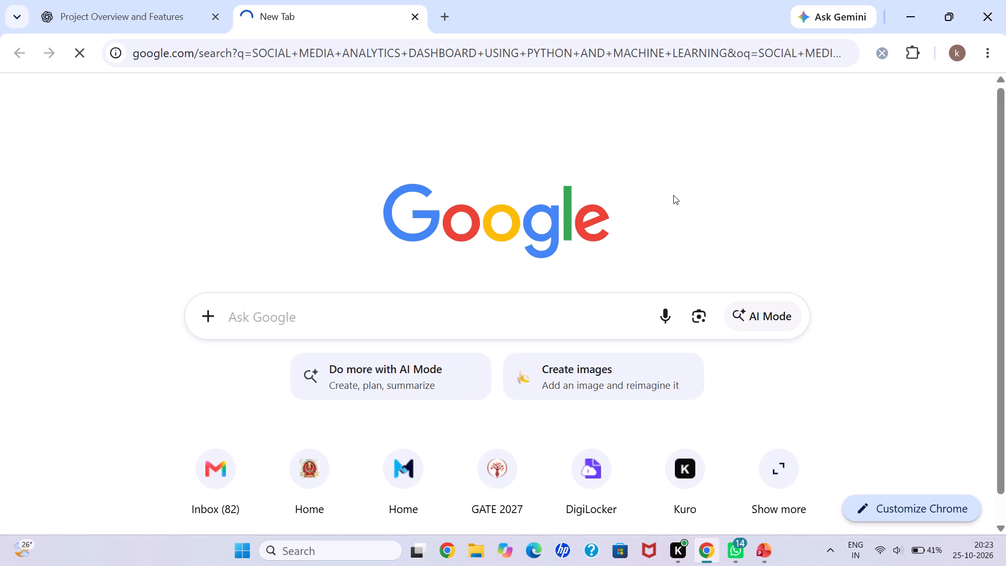
Switch the Wi-Fi connection to the RAVI network.
{"action": "left_click", "coordinate": [890, 558]}
{"action": "left_click", "coordinate": [885, 551]}
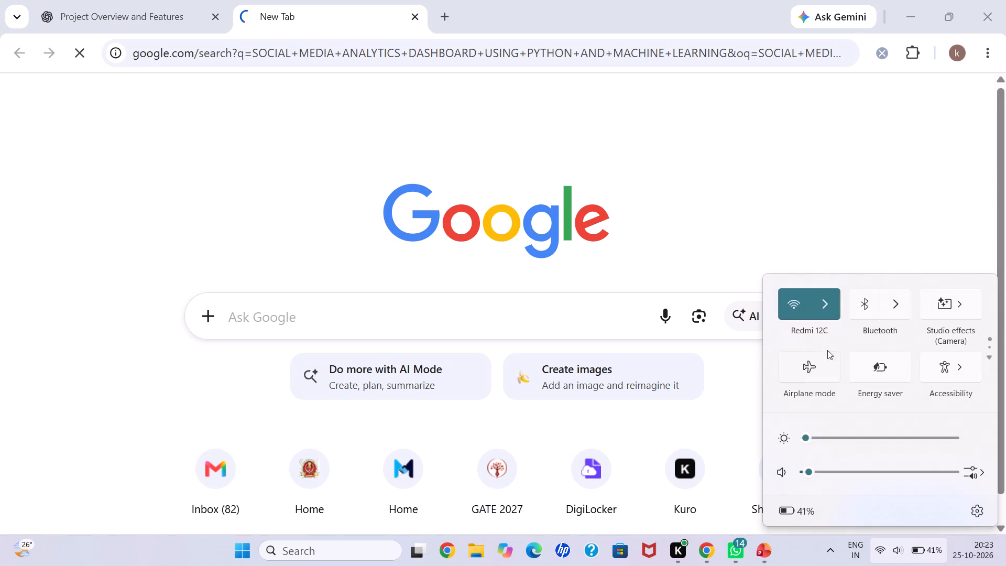
{"action": "left_click", "coordinate": [830, 302]}
{"action": "scroll", "coordinate": [829, 404], "scroll_direction": "down", "scroll_amount": 1}
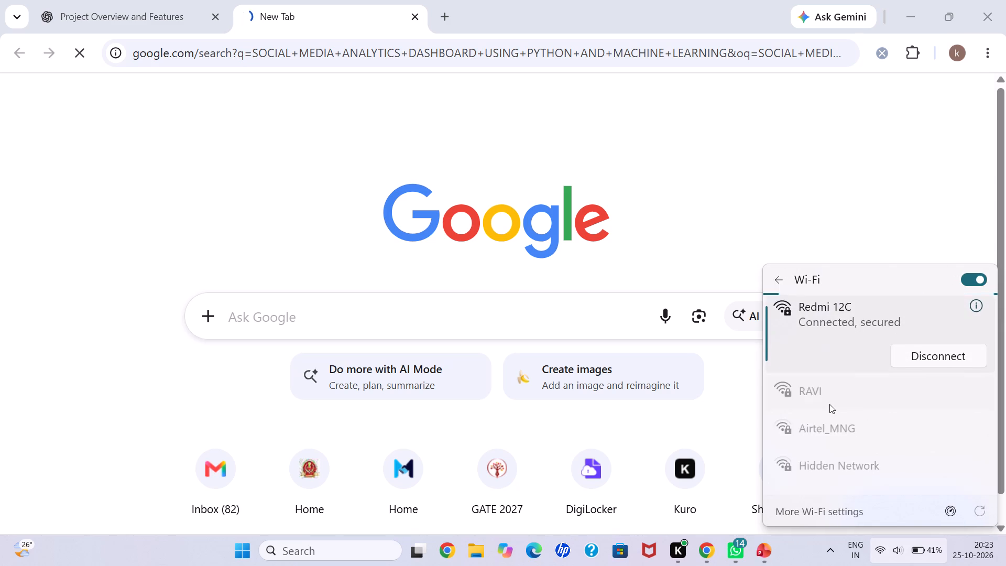
{"action": "scroll", "coordinate": [829, 404], "scroll_direction": "down", "scroll_amount": 1}
{"action": "left_click", "coordinate": [829, 402]}
{"action": "left_click", "coordinate": [928, 434]}
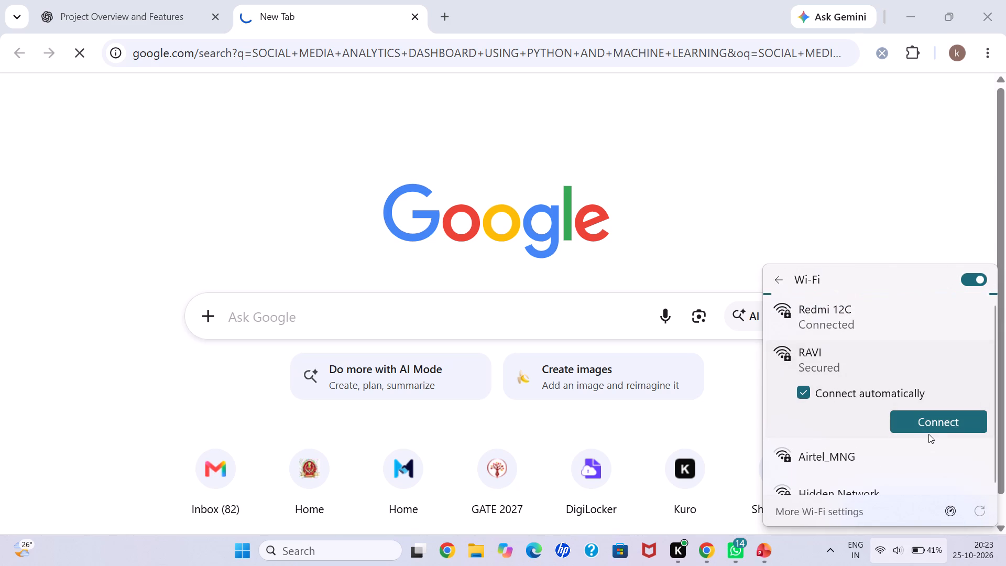
{"action": "left_click", "coordinate": [928, 429]}
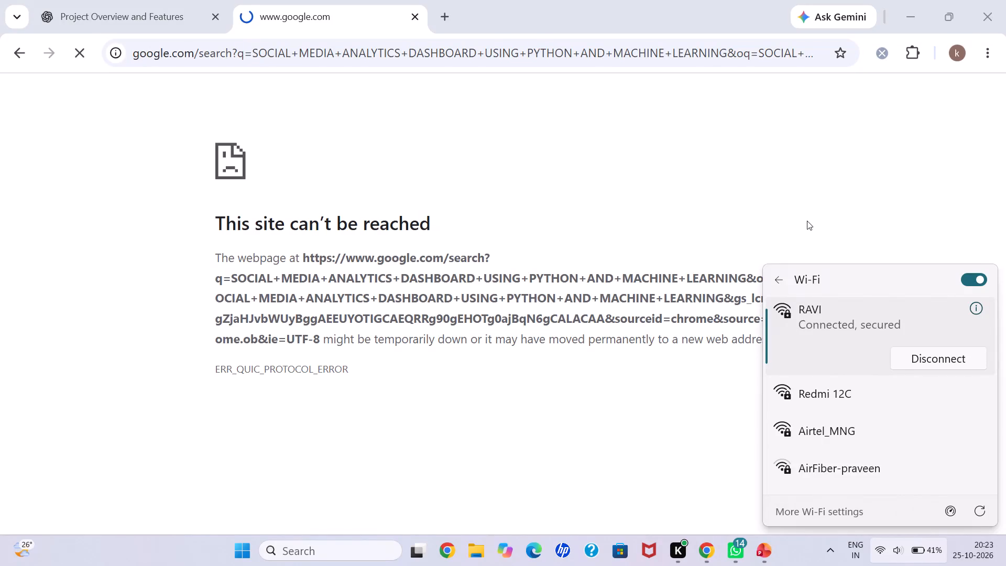
{"action": "left_click", "coordinate": [672, 250]}
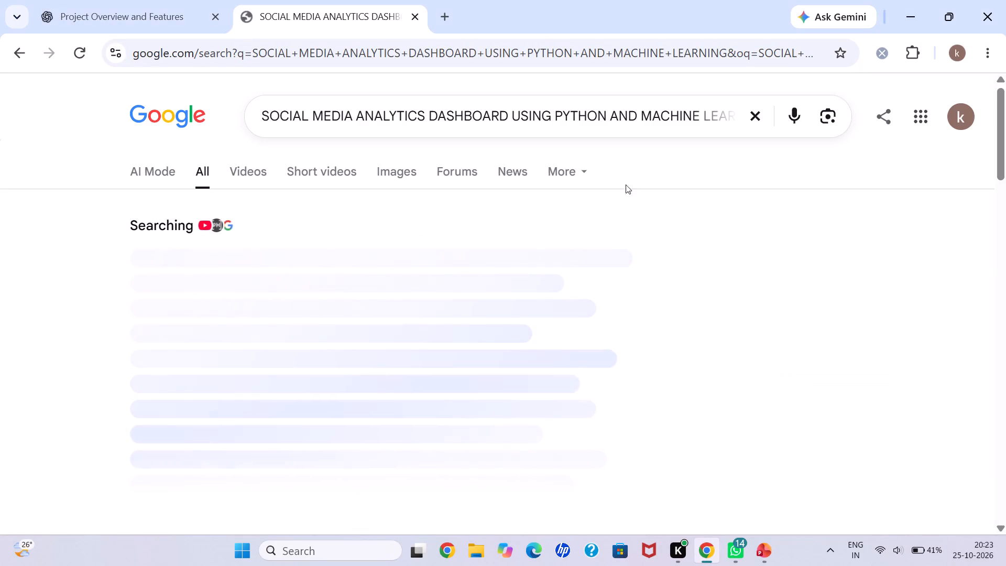
Show image results for the project title and refine the search by adding "overall title image" to the end of the query.
{"action": "left_click", "coordinate": [411, 174]}
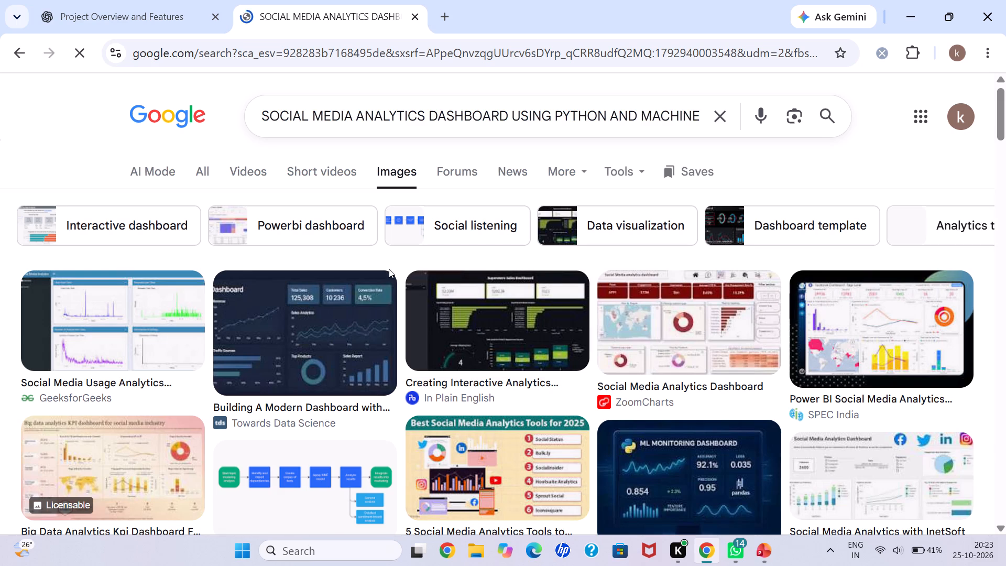
{"action": "left_click", "coordinate": [686, 115]}
{"action": "key", "text": "Right"}
{"action": "key", "text": "Right"}
{"action": "key", "text": "Right"}
{"action": "key", "text": "Right"}
{"action": "key", "text": "Right"}
{"action": "key", "text": "Right"}
{"action": "key", "text": "Right"}
{"action": "key", "text": "Right"}
{"action": "key", "text": "Right"}
{"action": "key", "text": "Right"}
{"action": "key", "text": "Right"}
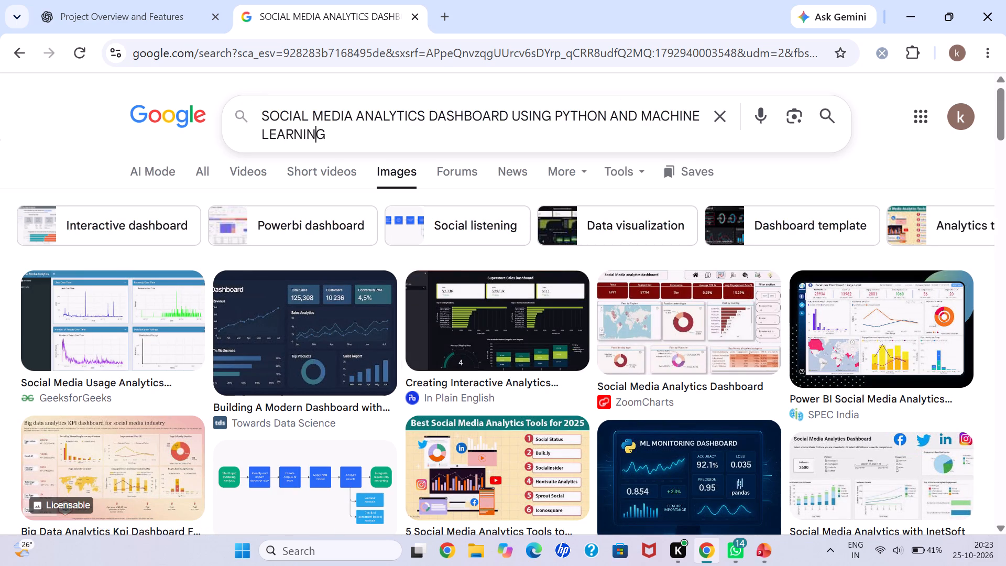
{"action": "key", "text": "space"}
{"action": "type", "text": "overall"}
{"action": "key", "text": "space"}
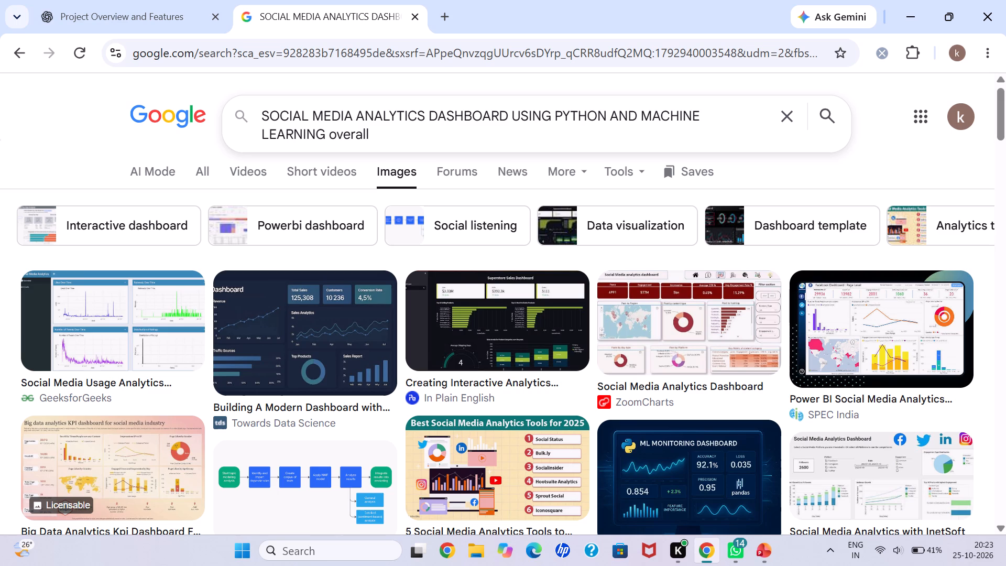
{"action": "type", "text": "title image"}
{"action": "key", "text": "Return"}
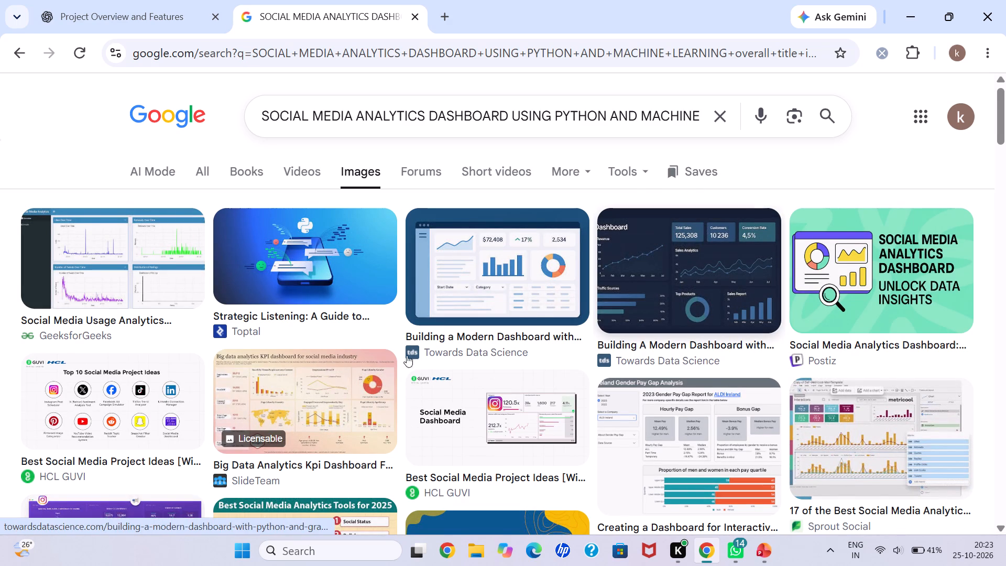
Examine the image results for a title picture that suits the social media analytics dashboard project.
{"action": "scroll", "coordinate": [404, 356], "scroll_direction": "down", "scroll_amount": 2}
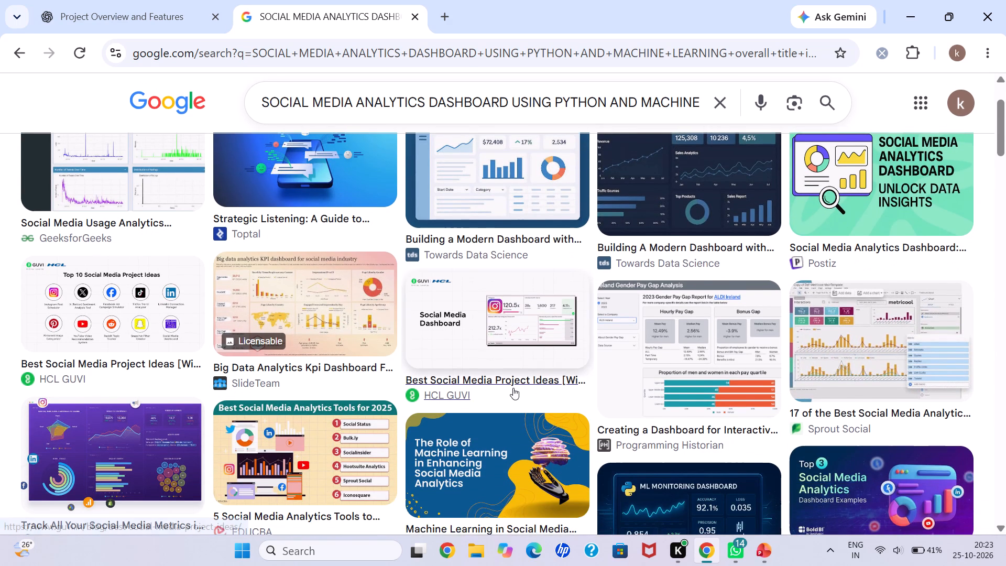
{"action": "scroll", "coordinate": [513, 388], "scroll_direction": "down", "scroll_amount": 1}
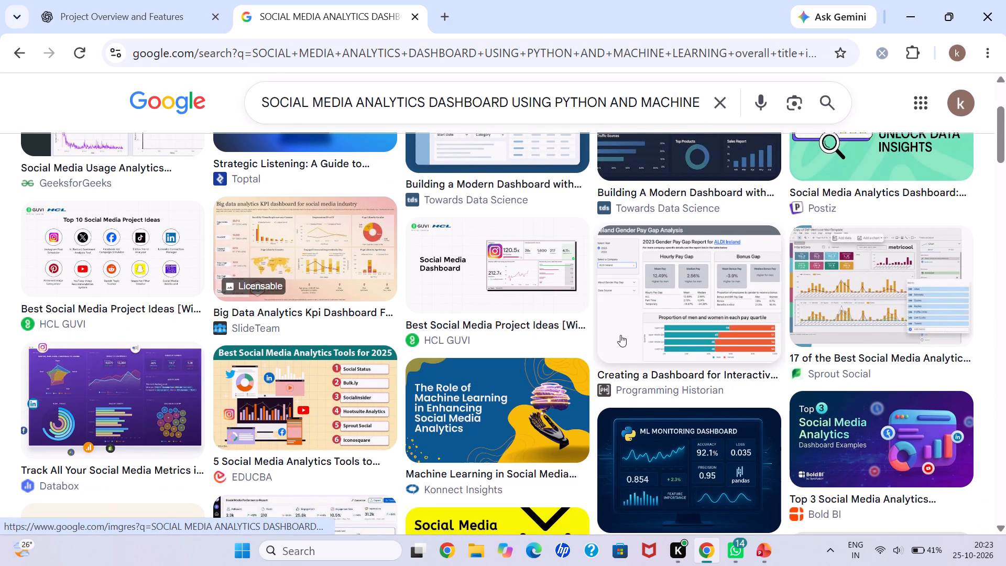
{"action": "scroll", "coordinate": [620, 335], "scroll_direction": "down", "scroll_amount": 2}
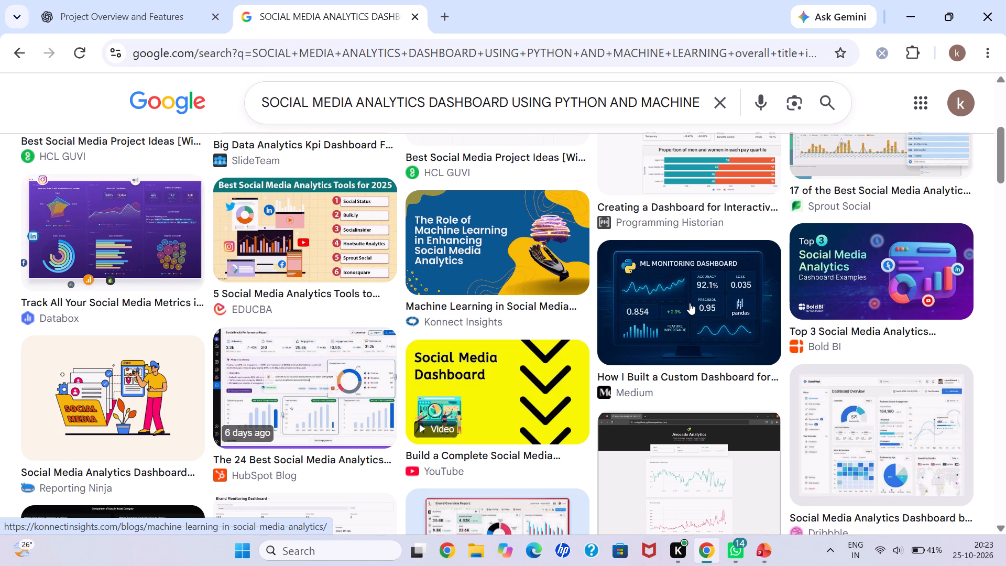
{"action": "scroll", "coordinate": [690, 303], "scroll_direction": "down", "scroll_amount": 1}
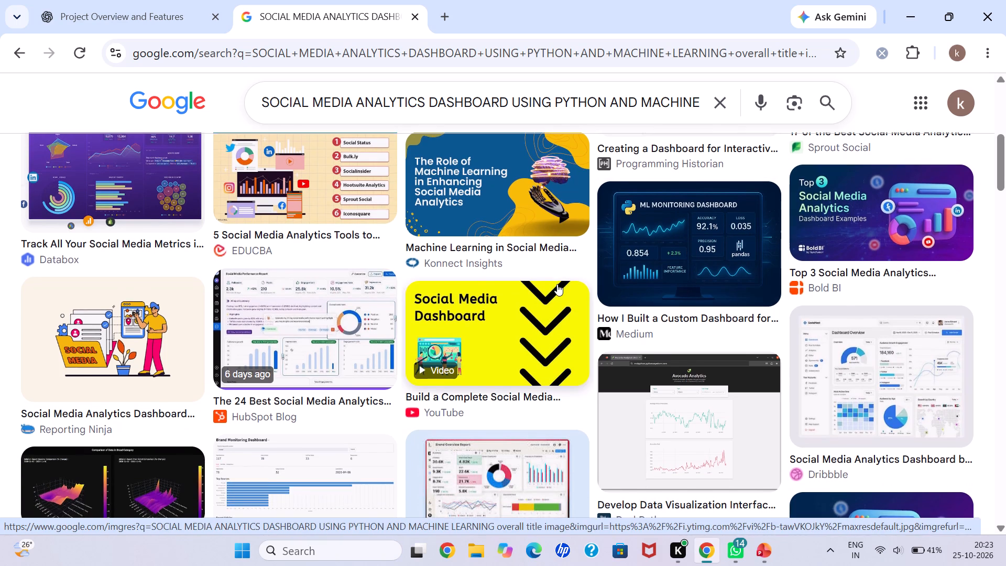
{"action": "scroll", "coordinate": [557, 284], "scroll_direction": "up", "scroll_amount": 1}
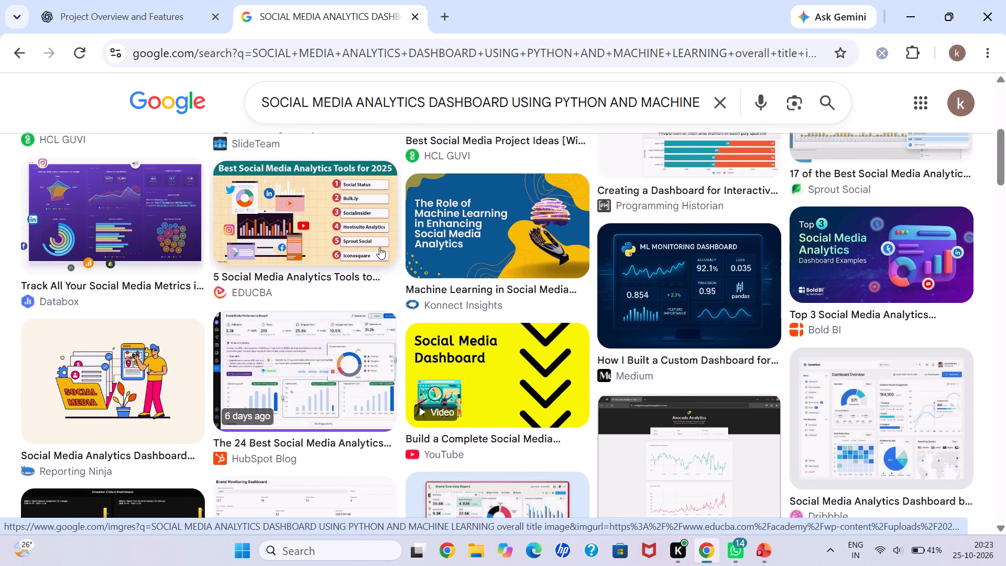
{"action": "scroll", "coordinate": [379, 247], "scroll_direction": "down", "scroll_amount": 2}
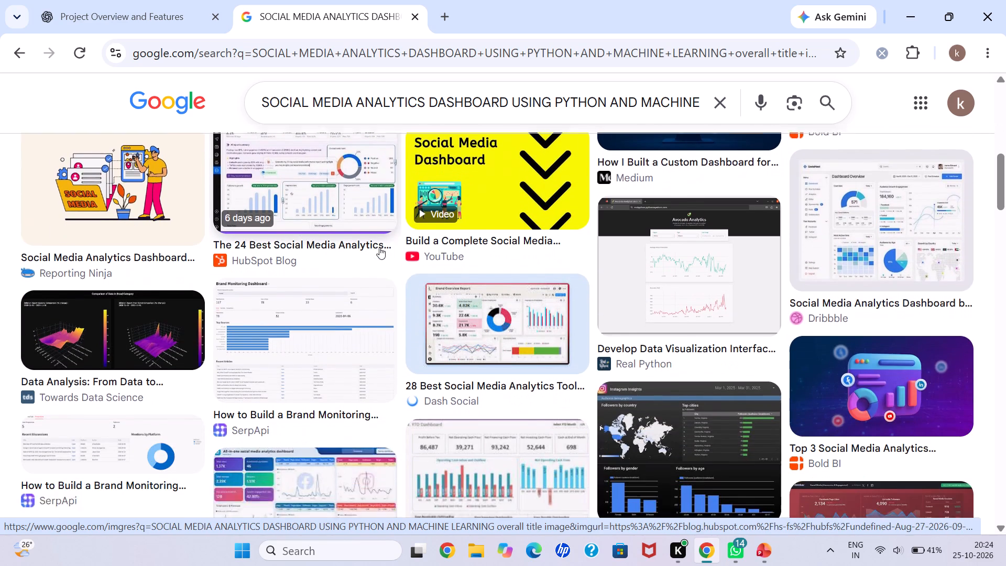
{"action": "scroll", "coordinate": [379, 247], "scroll_direction": "down", "scroll_amount": 2}
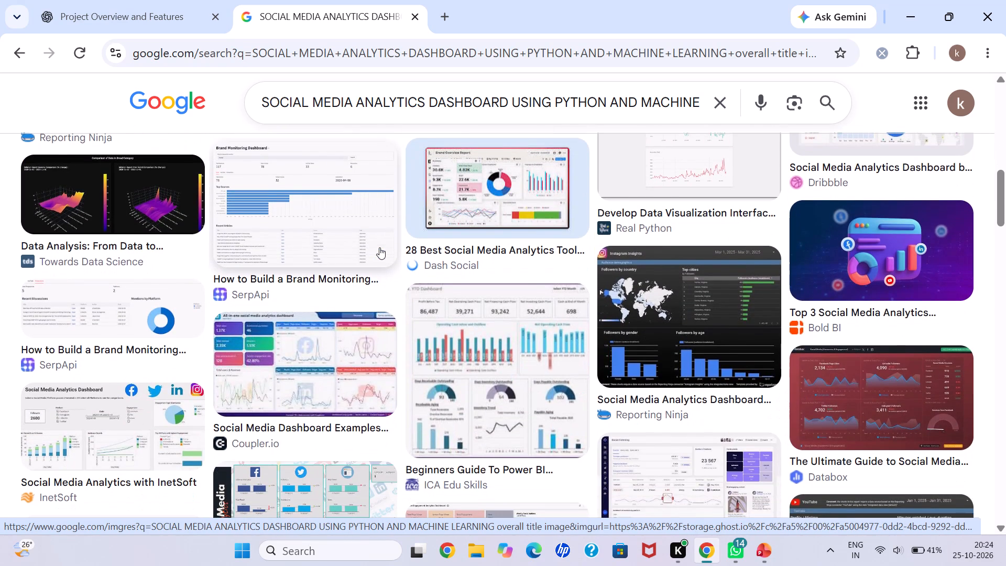
{"action": "scroll", "coordinate": [379, 247], "scroll_direction": "down", "scroll_amount": 4}
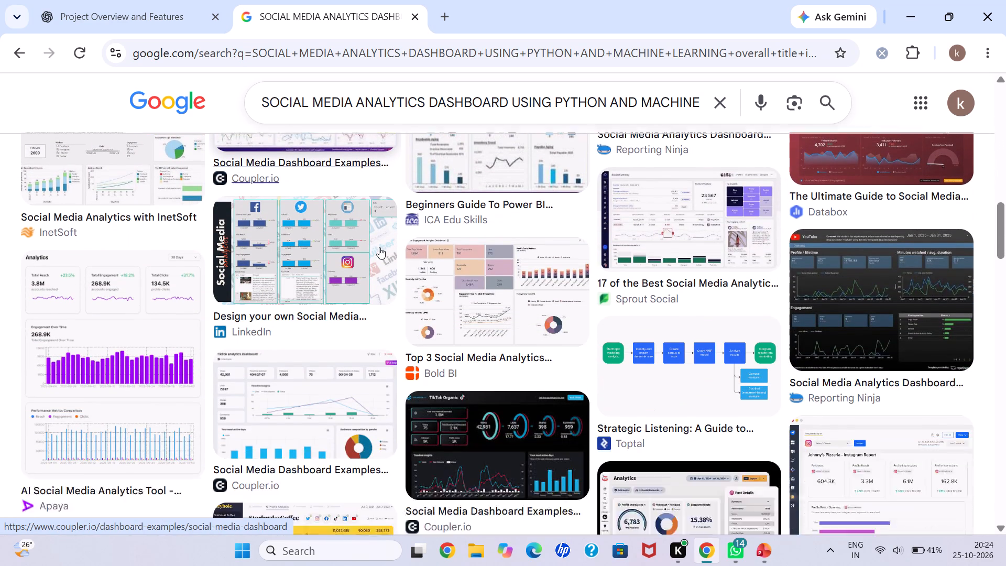
{"action": "scroll", "coordinate": [379, 247], "scroll_direction": "down", "scroll_amount": 3}
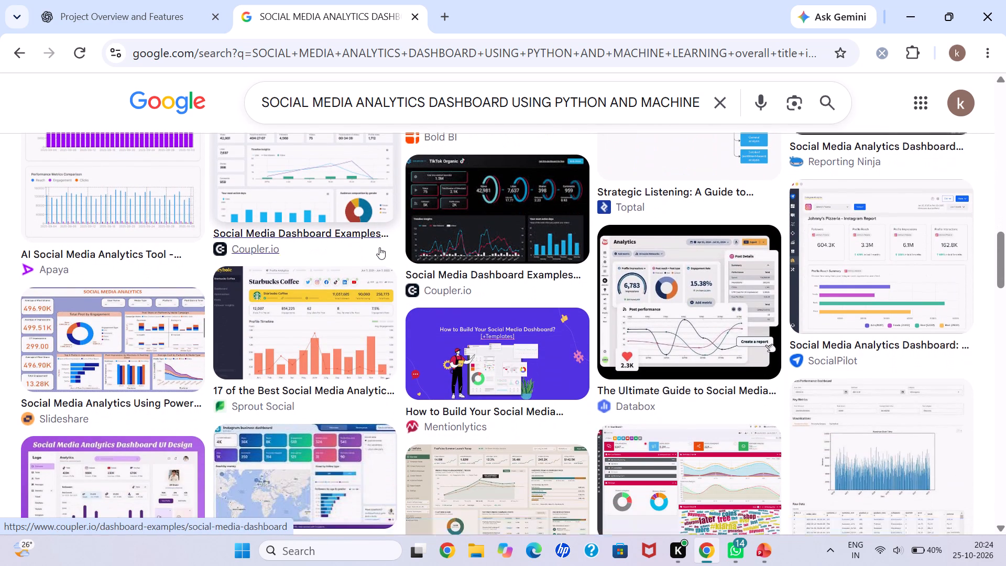
{"action": "scroll", "coordinate": [379, 247], "scroll_direction": "down", "scroll_amount": 3}
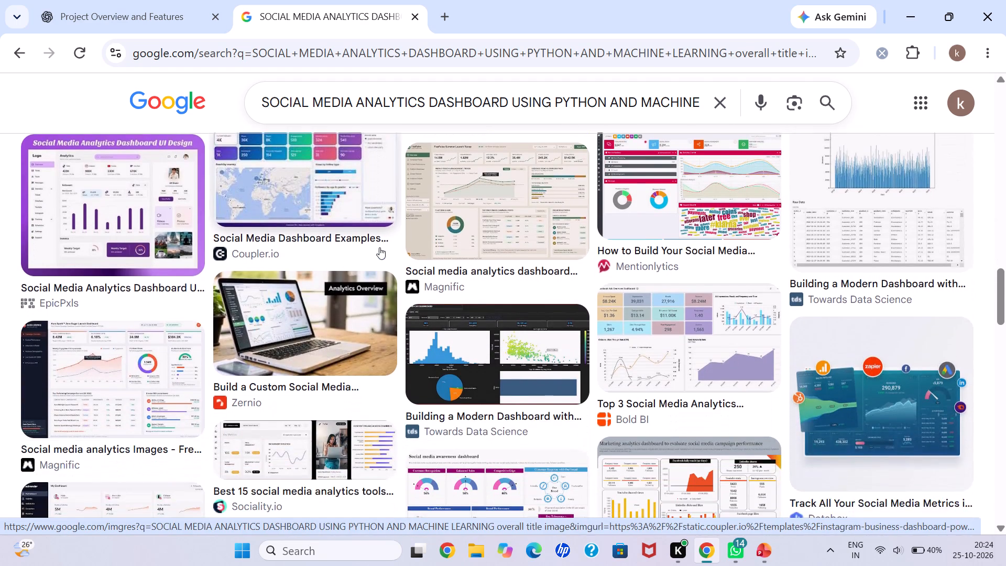
{"action": "scroll", "coordinate": [379, 247], "scroll_direction": "down", "scroll_amount": 1}
{"action": "scroll", "coordinate": [379, 247], "scroll_direction": "right", "scroll_amount": 1}
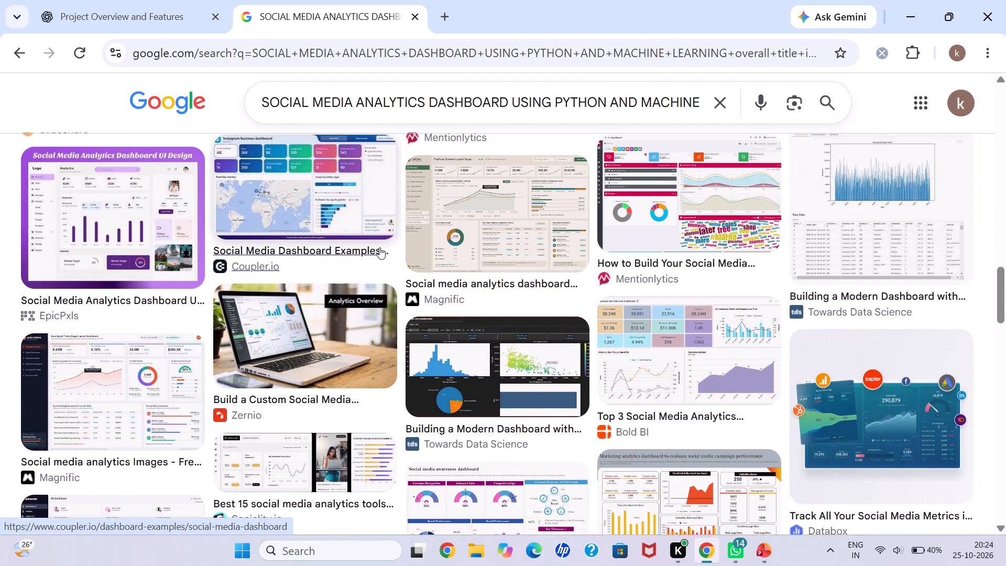
{"action": "scroll", "coordinate": [379, 247], "scroll_direction": "right", "scroll_amount": 1}
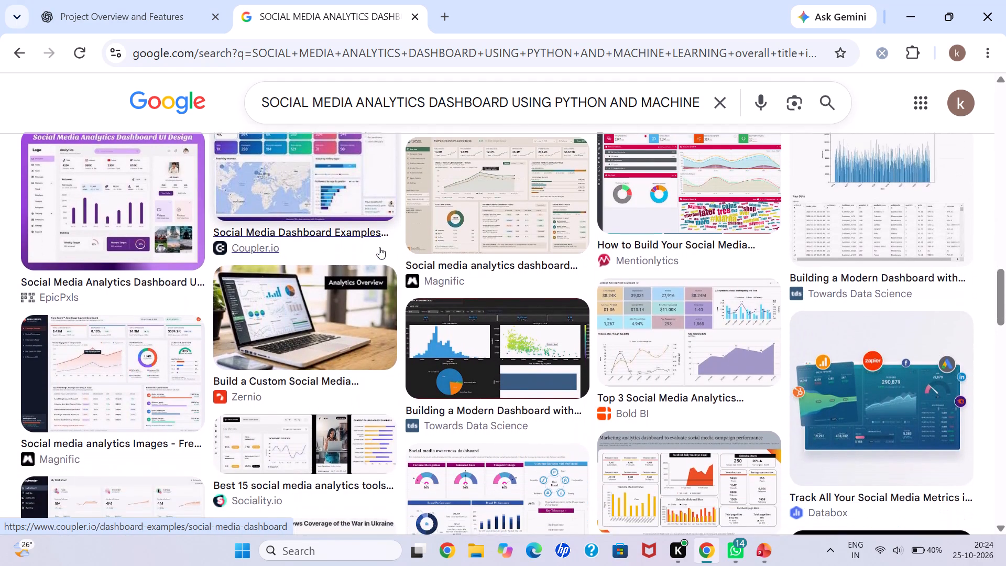
{"action": "scroll", "coordinate": [379, 247], "scroll_direction": "right", "scroll_amount": 1}
{"action": "scroll", "coordinate": [379, 247], "scroll_direction": "down", "scroll_amount": 2}
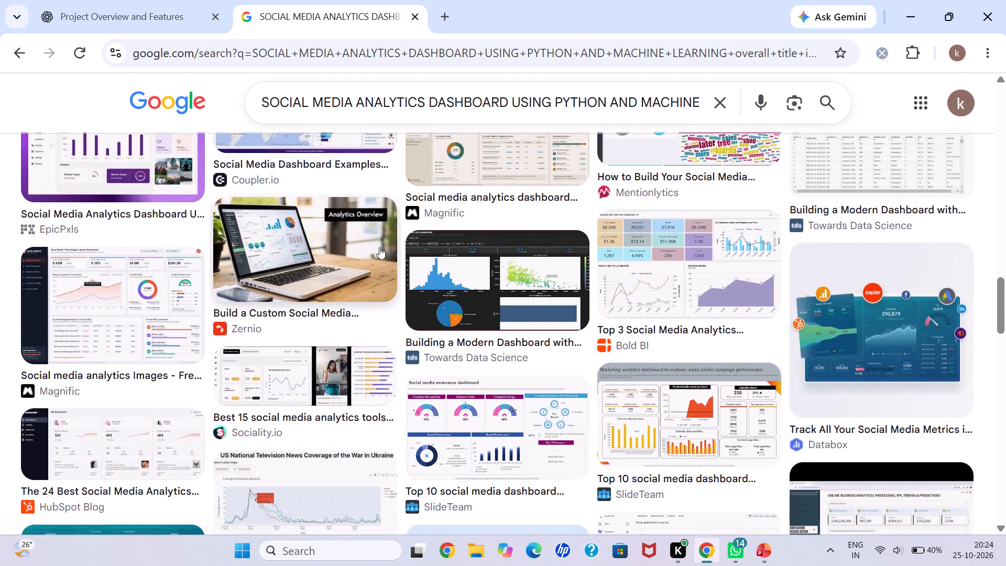
{"action": "scroll", "coordinate": [379, 247], "scroll_direction": "down", "scroll_amount": 3}
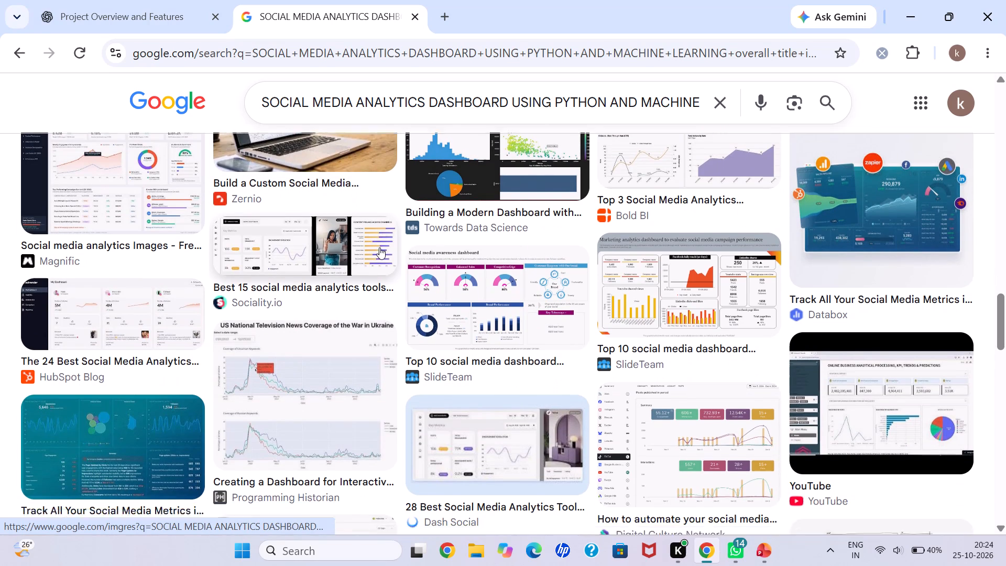
{"action": "scroll", "coordinate": [379, 247], "scroll_direction": "down", "scroll_amount": 4}
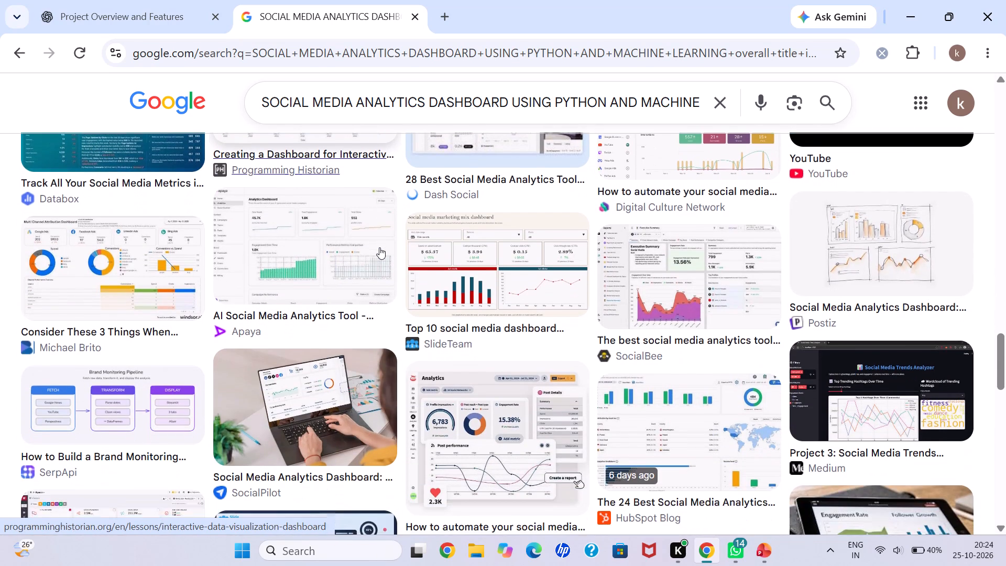
{"action": "scroll", "coordinate": [379, 247], "scroll_direction": "down", "scroll_amount": 2}
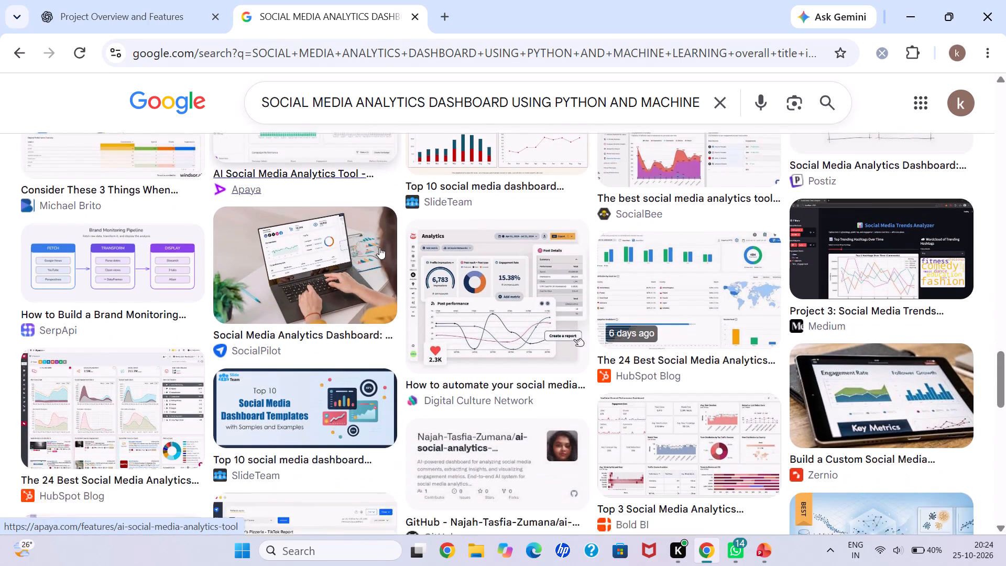
{"action": "scroll", "coordinate": [379, 247], "scroll_direction": "down", "scroll_amount": 2}
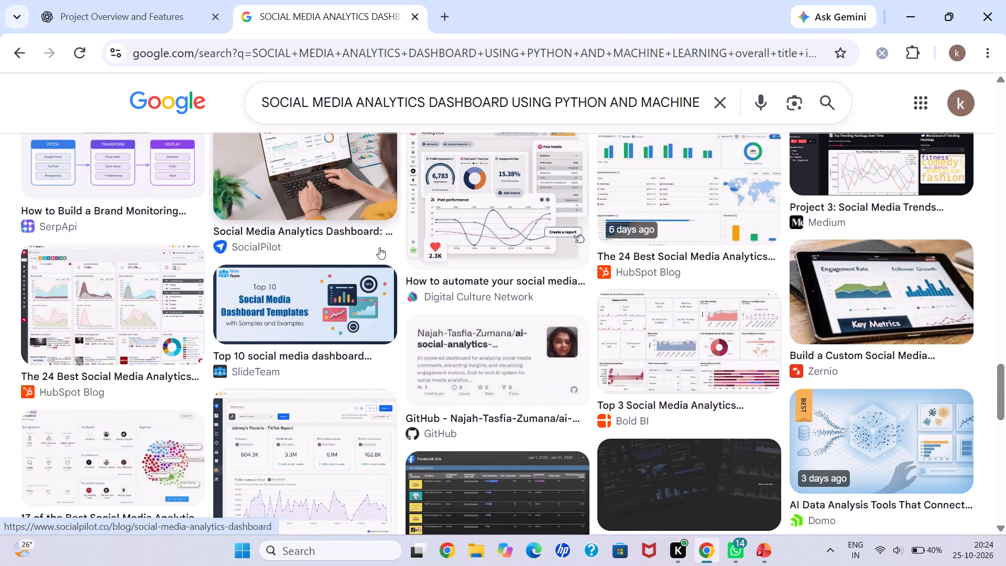
{"action": "scroll", "coordinate": [379, 247], "scroll_direction": "down", "scroll_amount": 1}
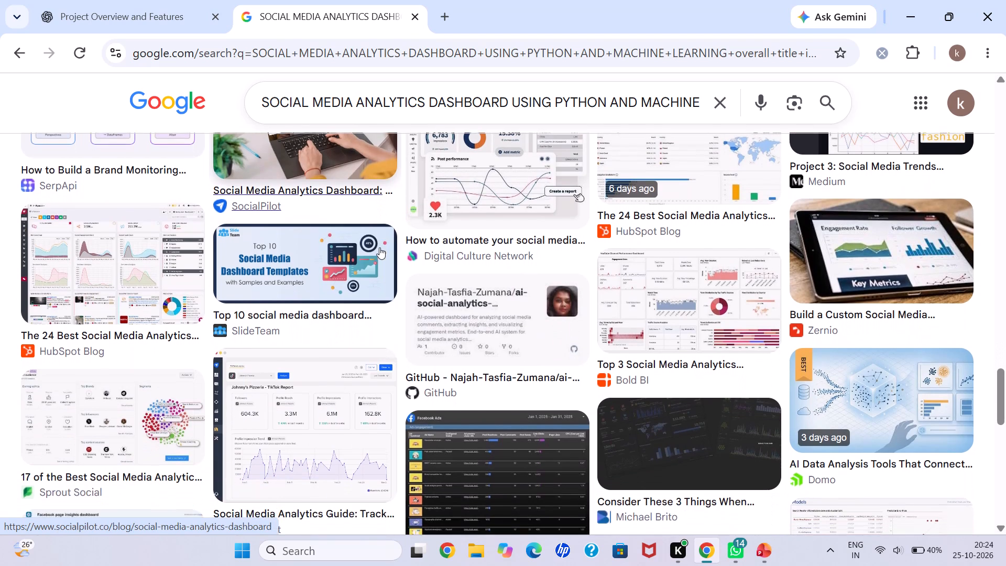
{"action": "scroll", "coordinate": [307, 286], "scroll_direction": "down", "scroll_amount": 4}
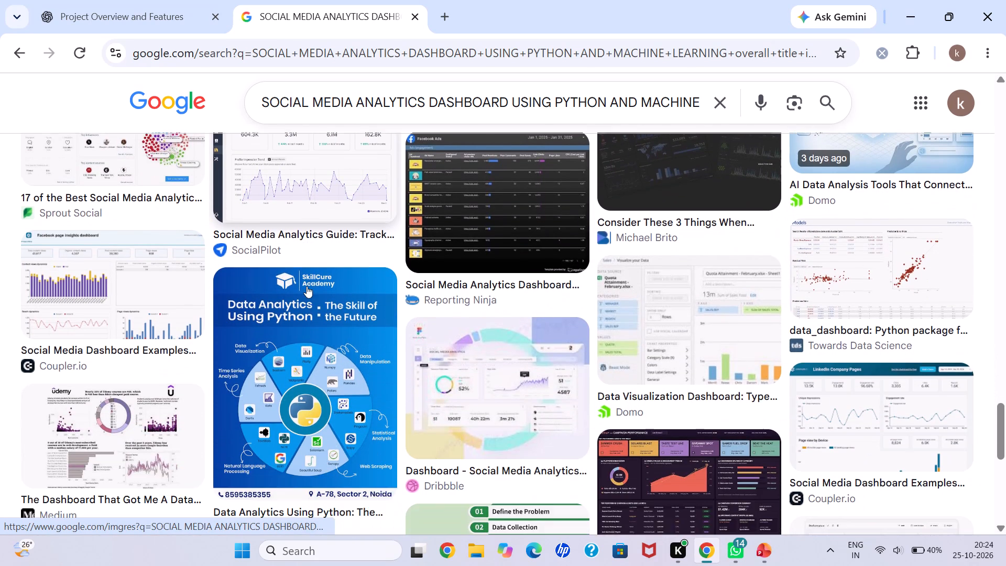
{"action": "scroll", "coordinate": [307, 286], "scroll_direction": "down", "scroll_amount": 1}
{"action": "scroll", "coordinate": [488, 357], "scroll_direction": "down", "scroll_amount": 1}
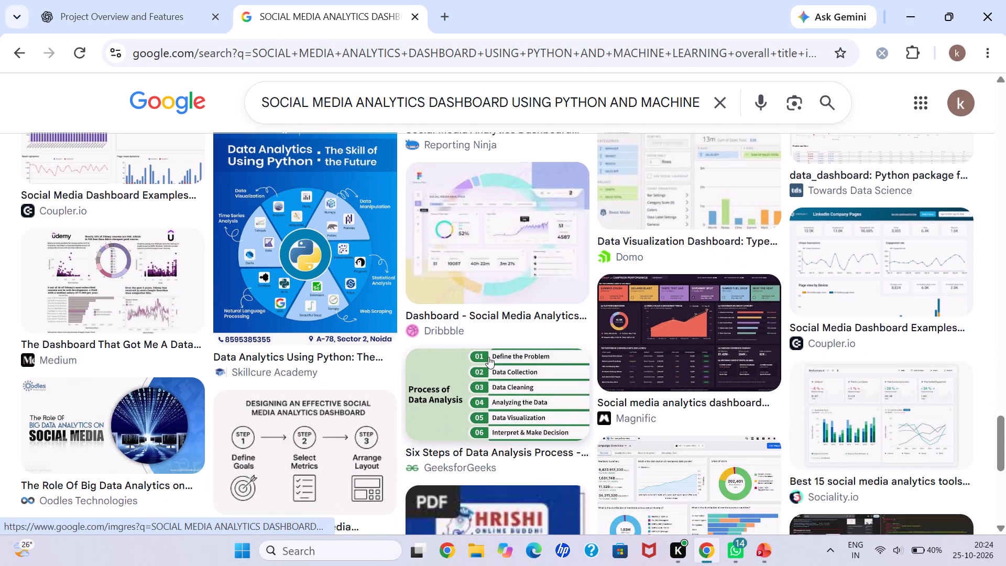
{"action": "scroll", "coordinate": [488, 357], "scroll_direction": "down", "scroll_amount": 5}
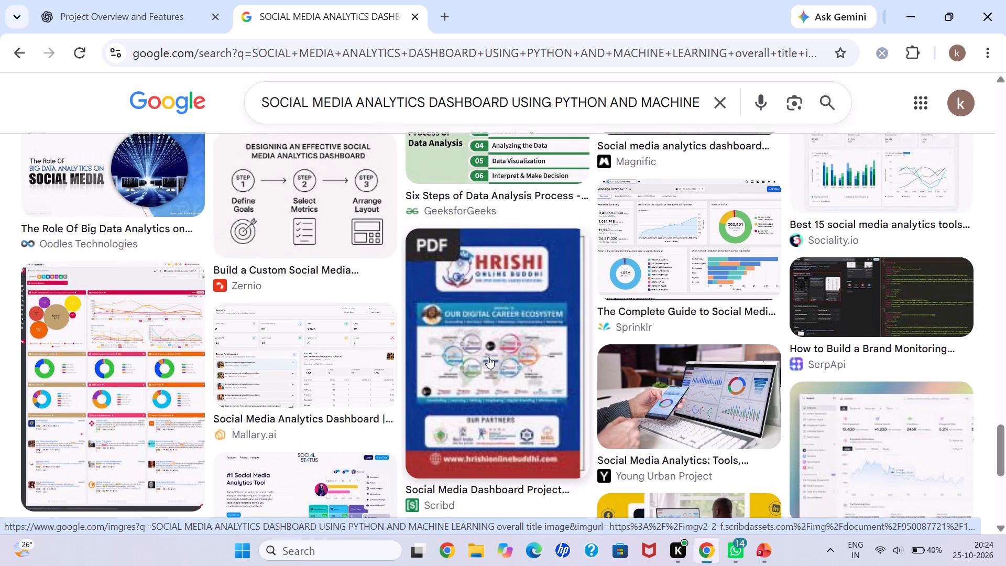
{"action": "scroll", "coordinate": [488, 357], "scroll_direction": "down", "scroll_amount": 3}
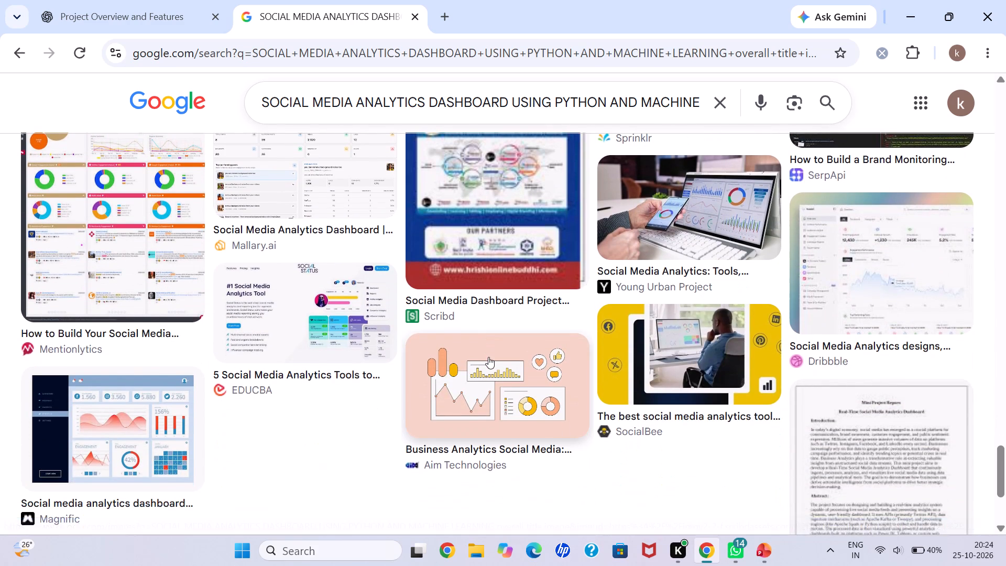
{"action": "scroll", "coordinate": [488, 357], "scroll_direction": "down", "scroll_amount": 1}
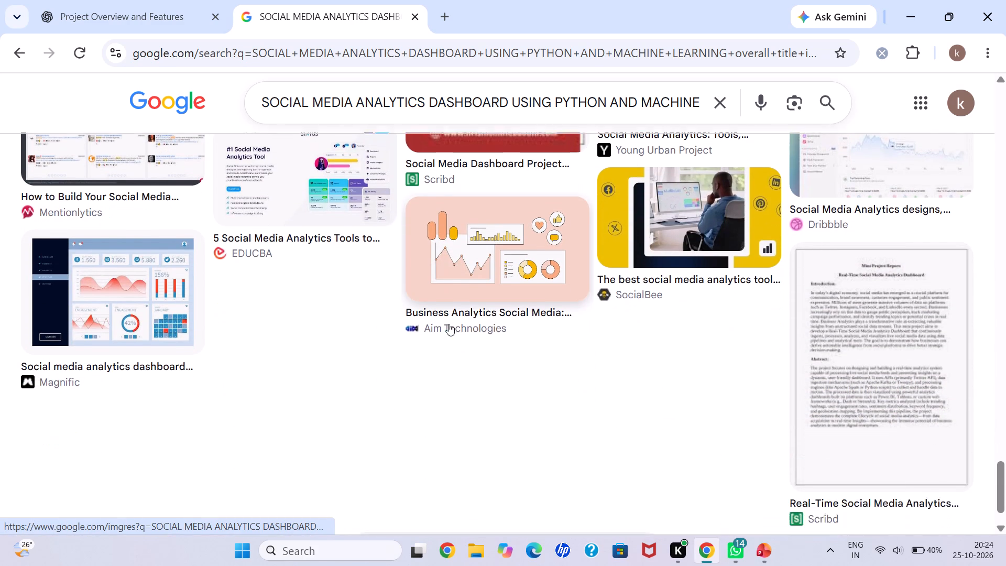
{"action": "scroll", "coordinate": [449, 324], "scroll_direction": "up", "scroll_amount": 4}
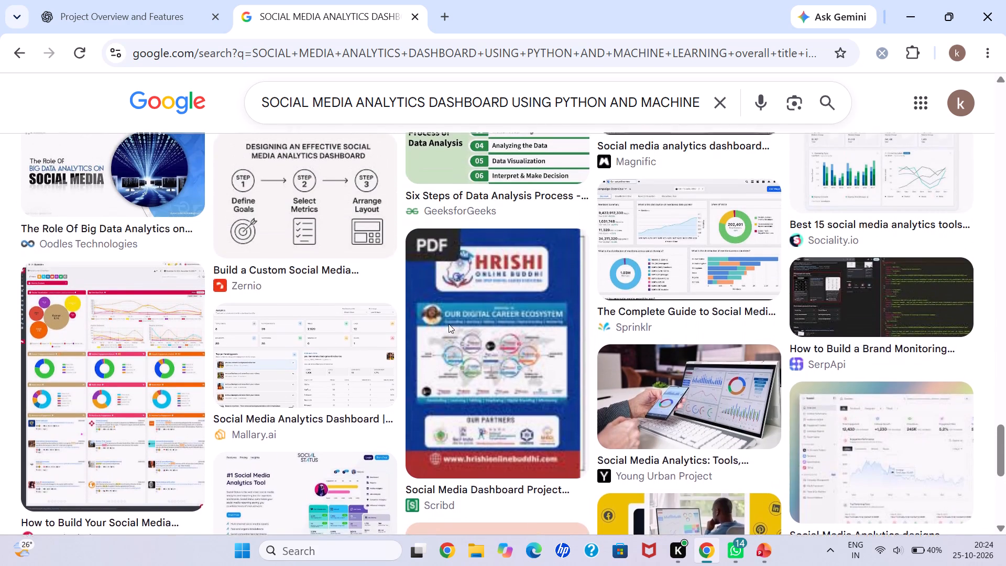
{"action": "scroll", "coordinate": [449, 324], "scroll_direction": "up", "scroll_amount": 5}
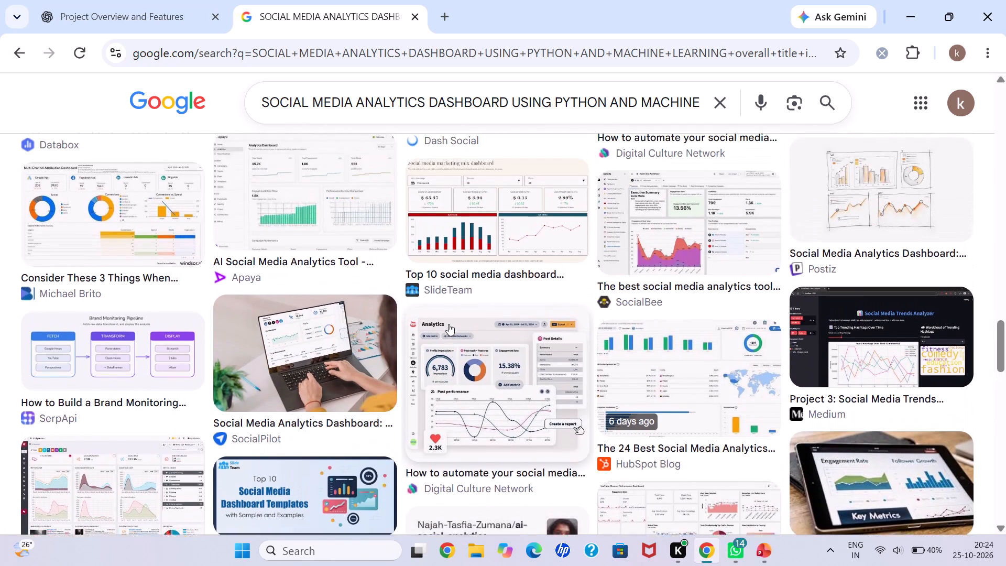
Look back through the Google image results and preview the purple Social Media Analytics Dashboard UI Design picture from EpicPxls.
{"action": "scroll", "coordinate": [449, 324], "scroll_direction": "up", "scroll_amount": 6}
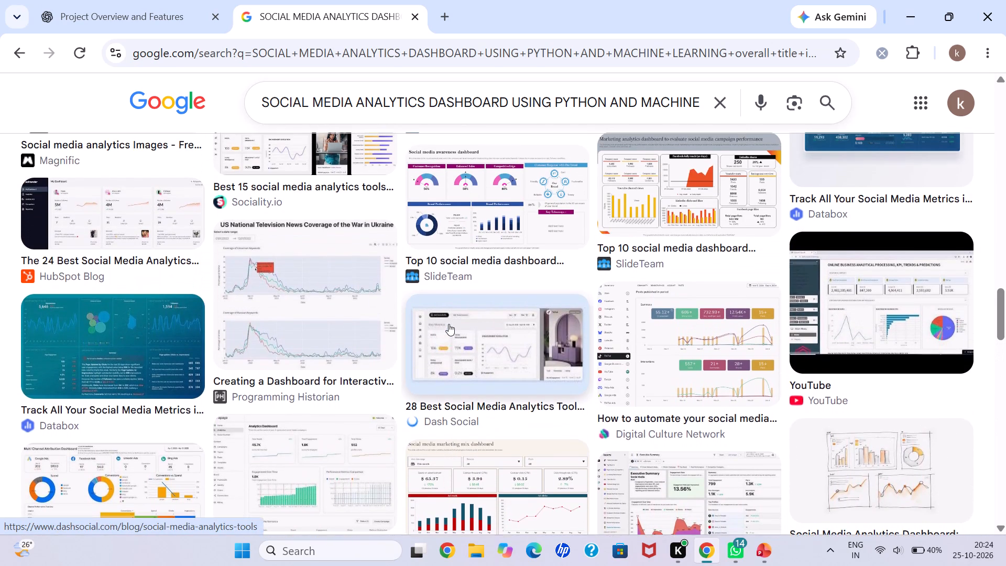
{"action": "scroll", "coordinate": [449, 324], "scroll_direction": "up", "scroll_amount": 1}
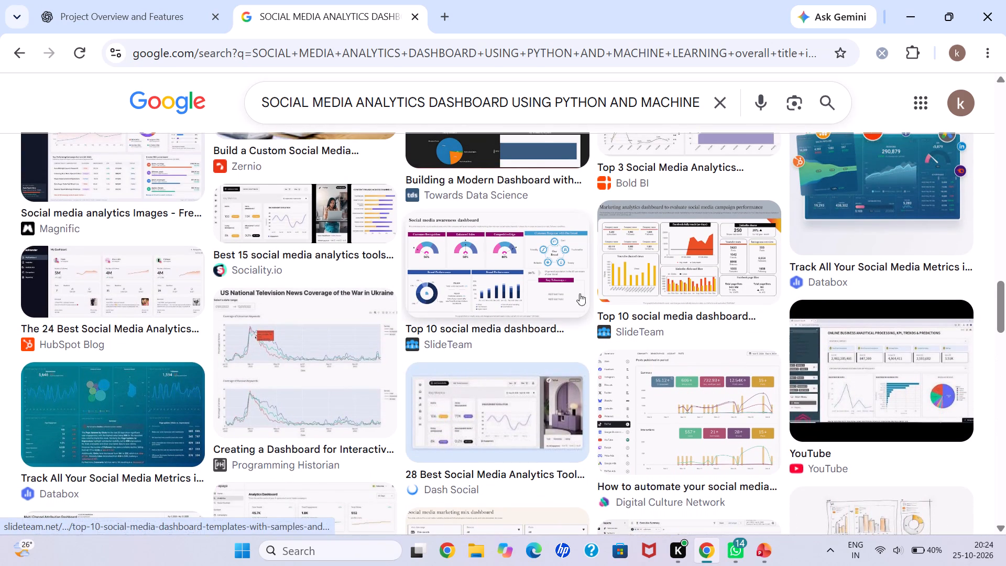
{"action": "scroll", "coordinate": [483, 310], "scroll_direction": "up", "scroll_amount": 6}
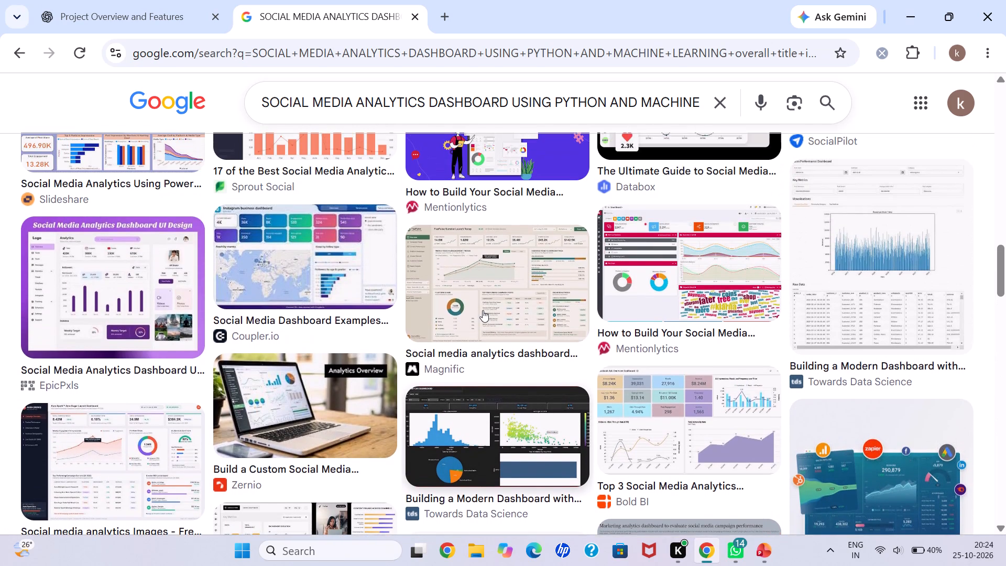
{"action": "scroll", "coordinate": [483, 310], "scroll_direction": "up", "scroll_amount": 1}
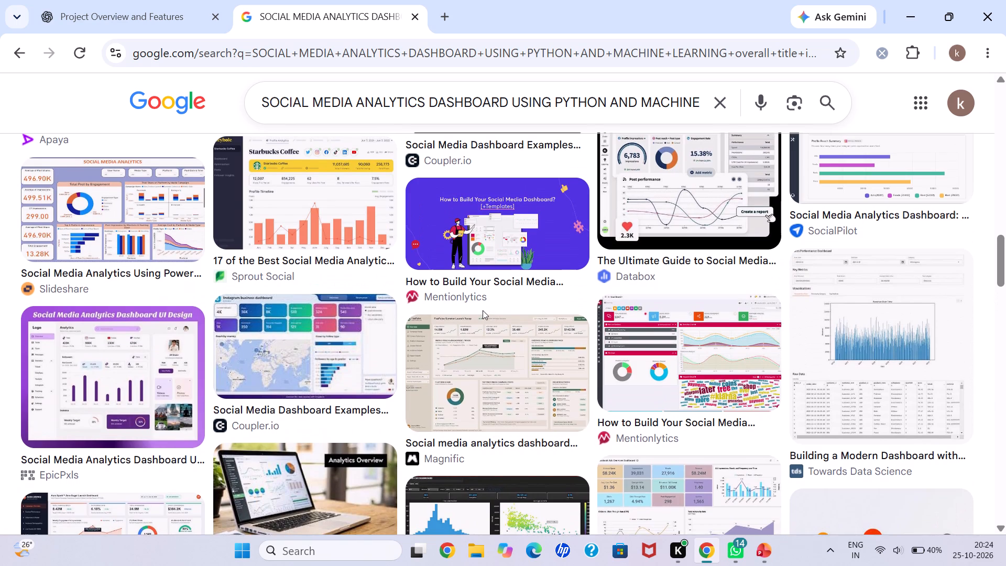
{"action": "scroll", "coordinate": [483, 310], "scroll_direction": "up", "scroll_amount": 1}
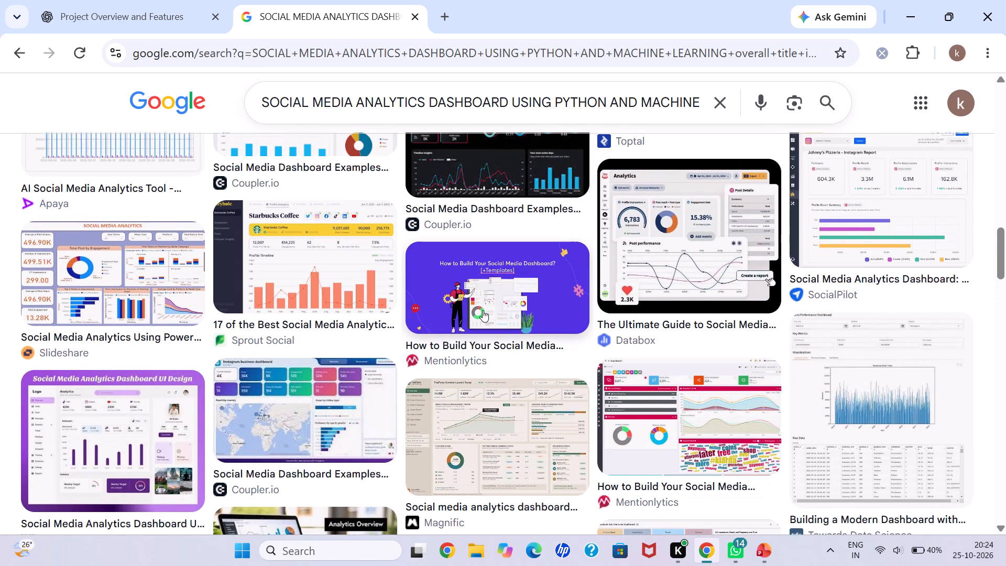
{"action": "left_click", "coordinate": [165, 445]}
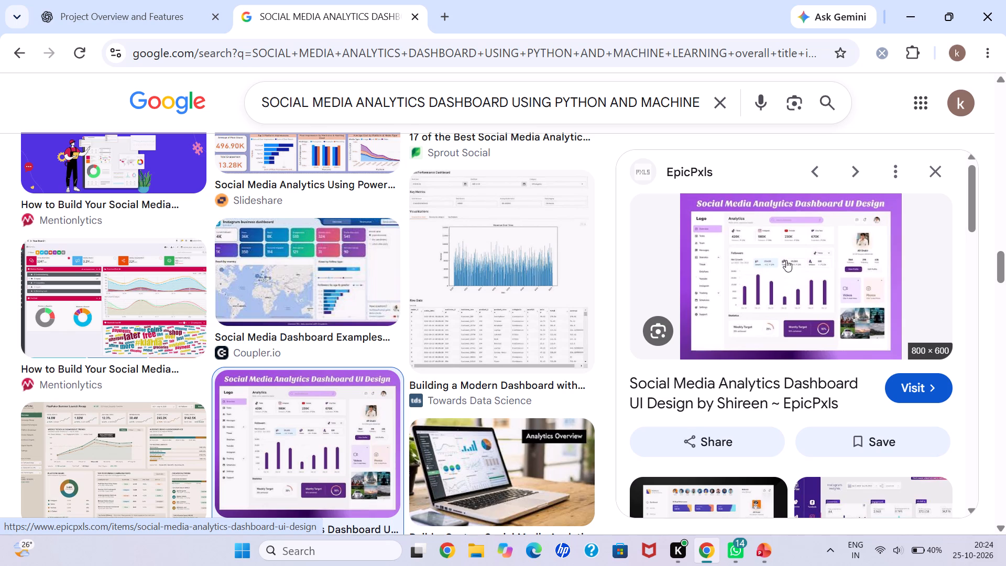
{"action": "scroll", "coordinate": [488, 274], "scroll_direction": "up", "scroll_amount": 1}
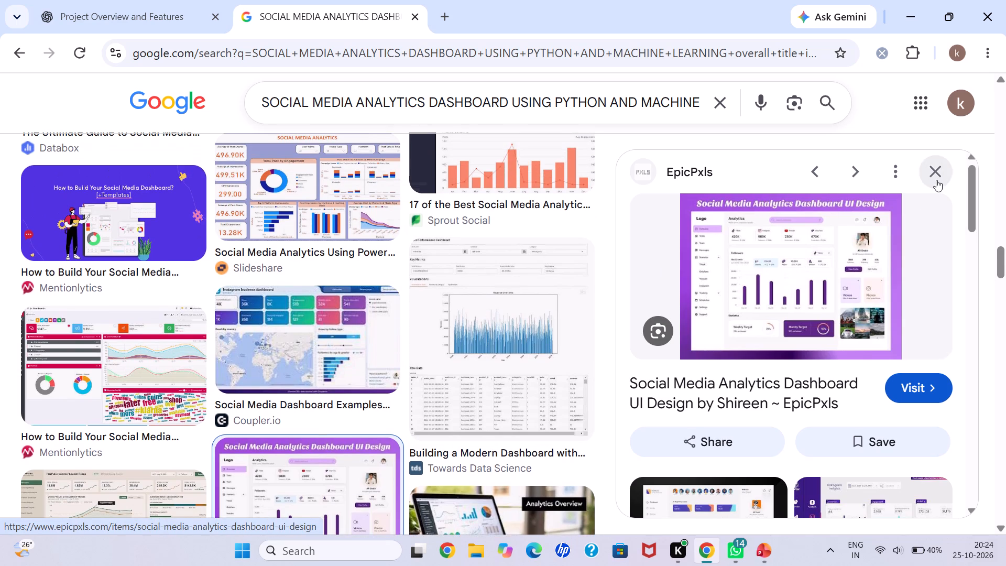
{"action": "left_click", "coordinate": [937, 179]}
Look through the remaining image results back to the first row for a picture suited to the title slide.
{"action": "scroll", "coordinate": [647, 291], "scroll_direction": "up", "scroll_amount": 2}
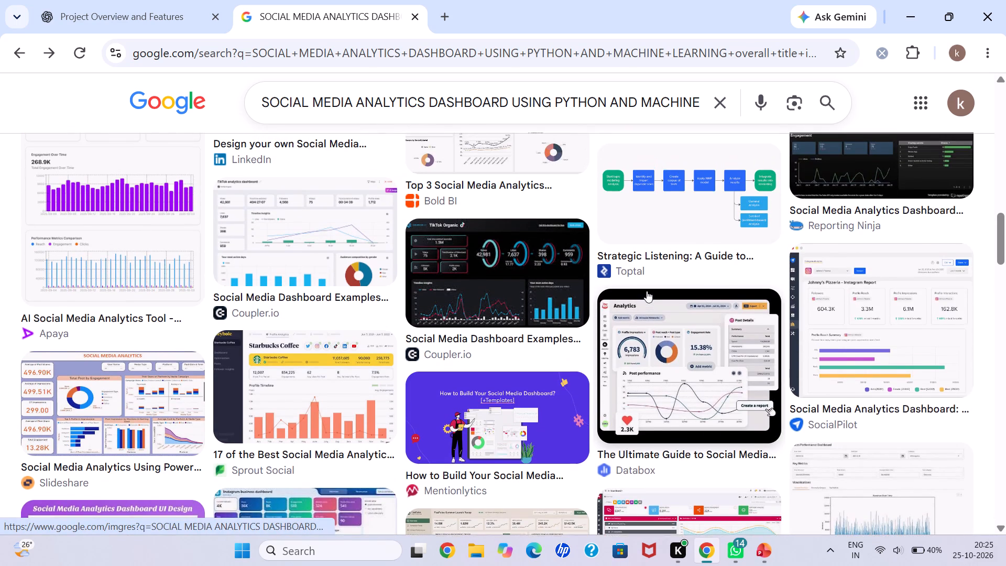
{"action": "scroll", "coordinate": [647, 291], "scroll_direction": "up", "scroll_amount": 3}
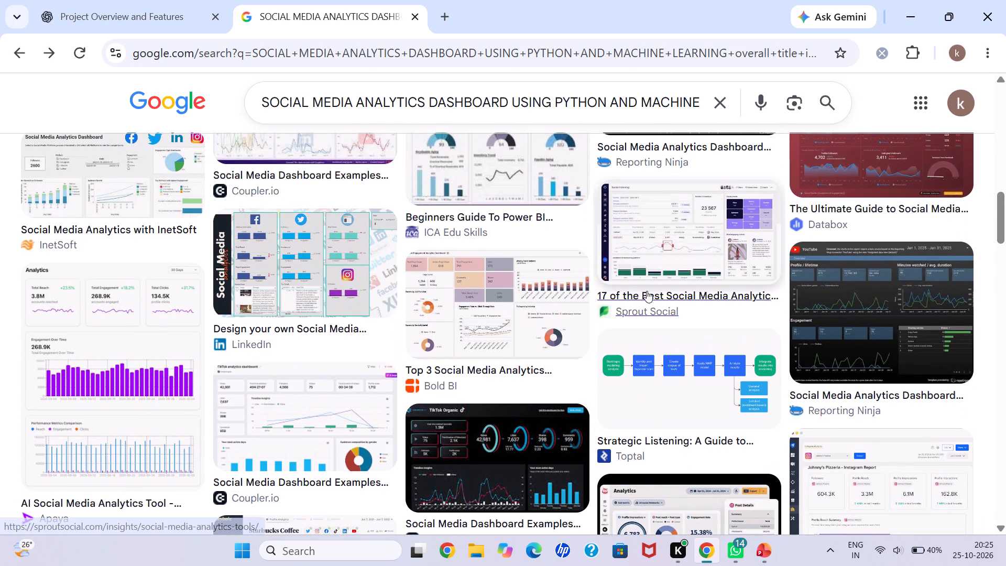
{"action": "scroll", "coordinate": [647, 291], "scroll_direction": "up", "scroll_amount": 2}
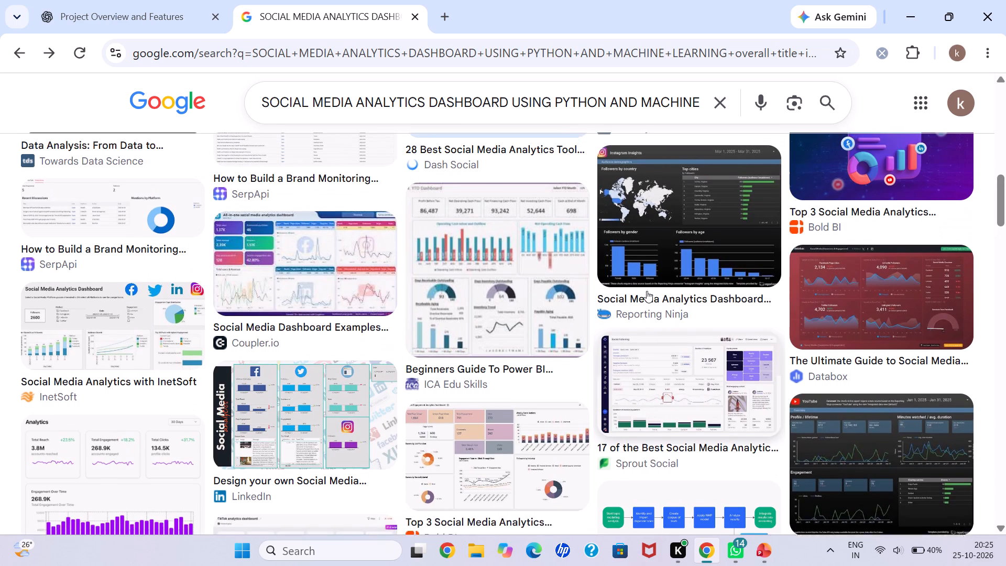
{"action": "scroll", "coordinate": [647, 291], "scroll_direction": "up", "scroll_amount": 4}
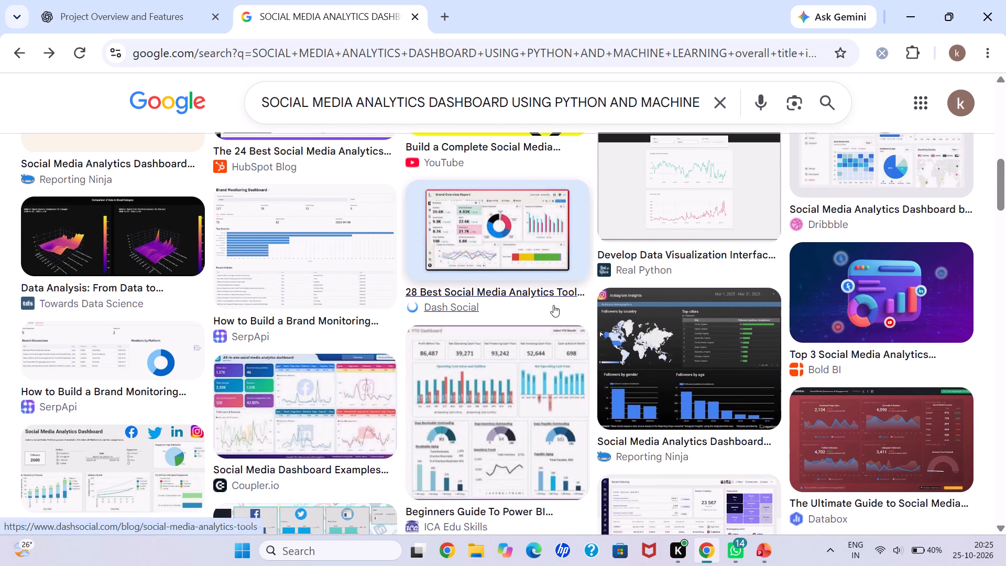
{"action": "scroll", "coordinate": [553, 305], "scroll_direction": "up", "scroll_amount": 2}
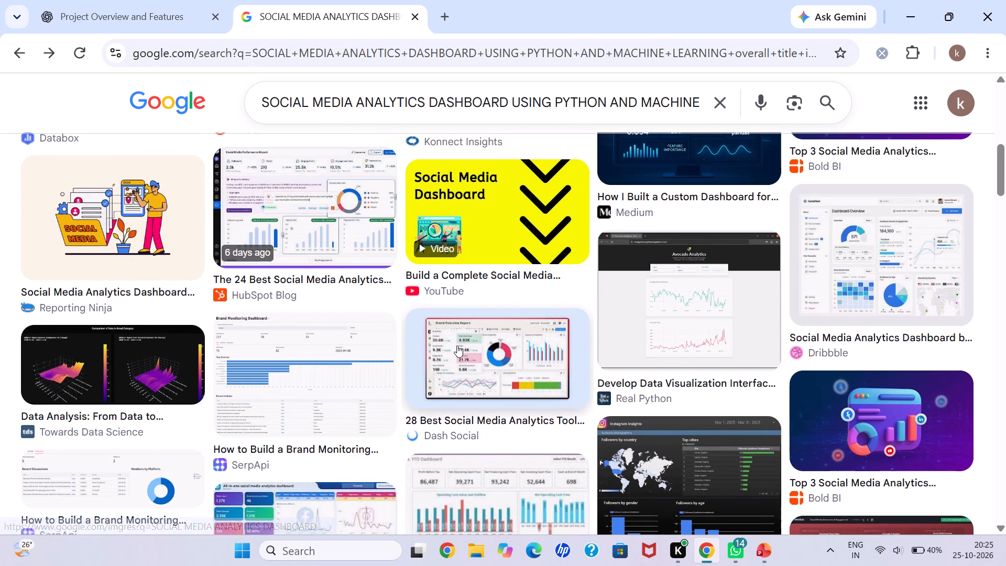
{"action": "scroll", "coordinate": [457, 345], "scroll_direction": "up", "scroll_amount": 1}
{"action": "scroll", "coordinate": [505, 276], "scroll_direction": "up", "scroll_amount": 3}
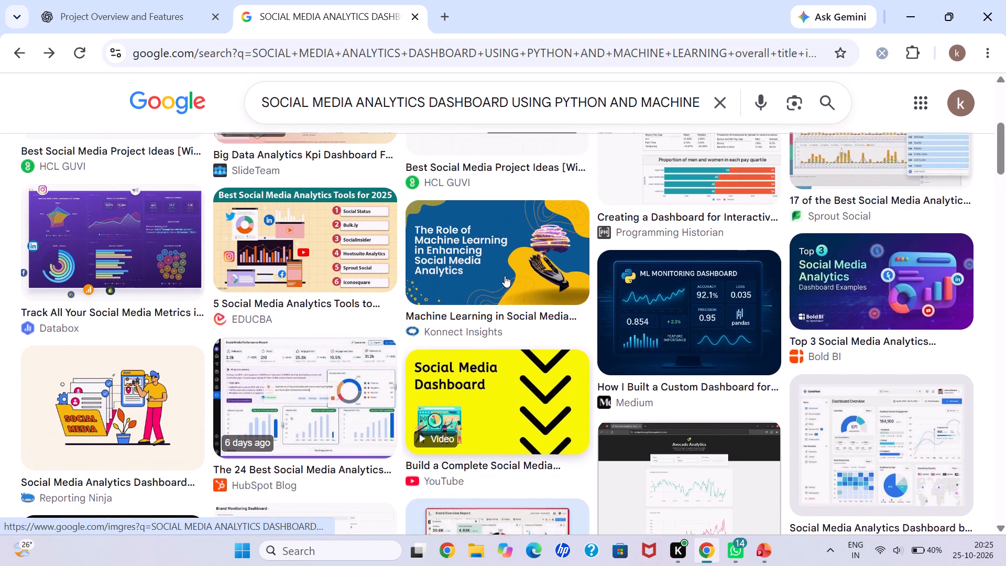
{"action": "scroll", "coordinate": [505, 276], "scroll_direction": "up", "scroll_amount": 1}
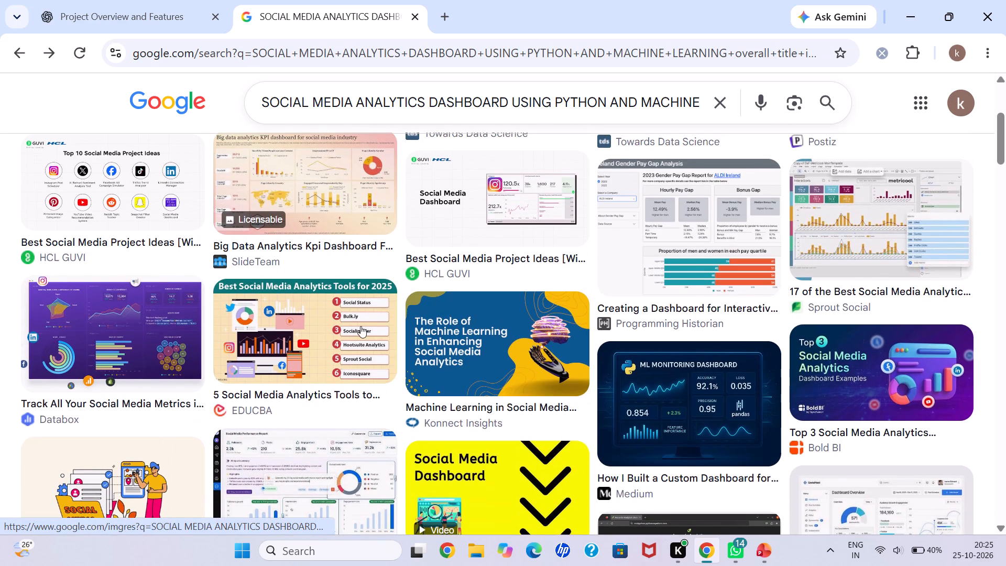
{"action": "scroll", "coordinate": [483, 317], "scroll_direction": "up", "scroll_amount": 1}
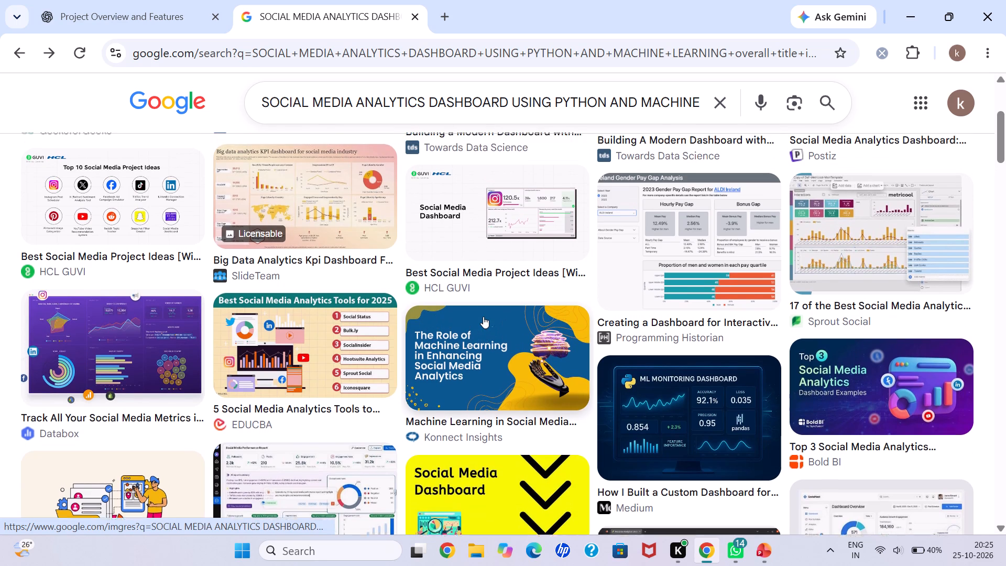
{"action": "scroll", "coordinate": [483, 317], "scroll_direction": "up", "scroll_amount": 1}
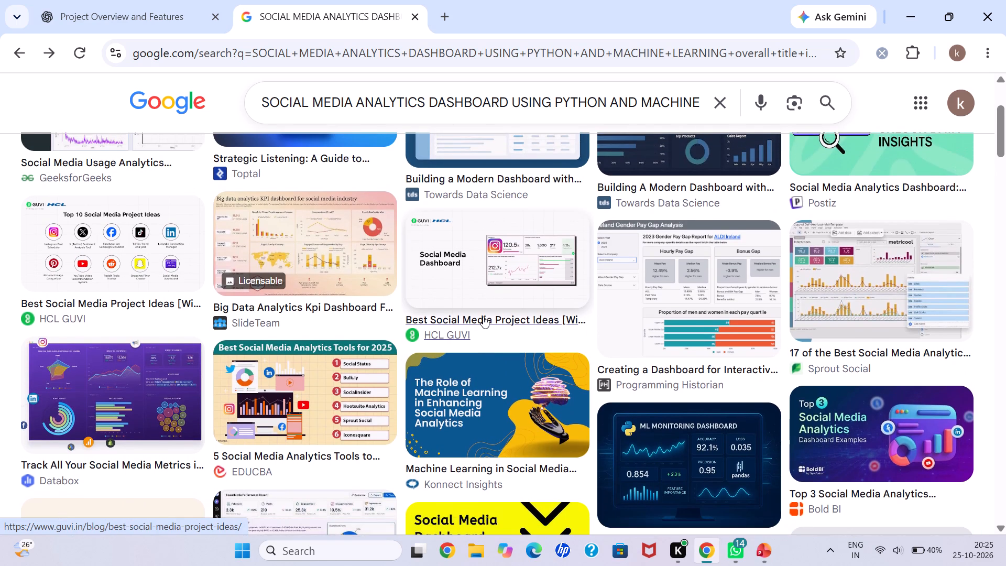
{"action": "scroll", "coordinate": [483, 317], "scroll_direction": "up", "scroll_amount": 4}
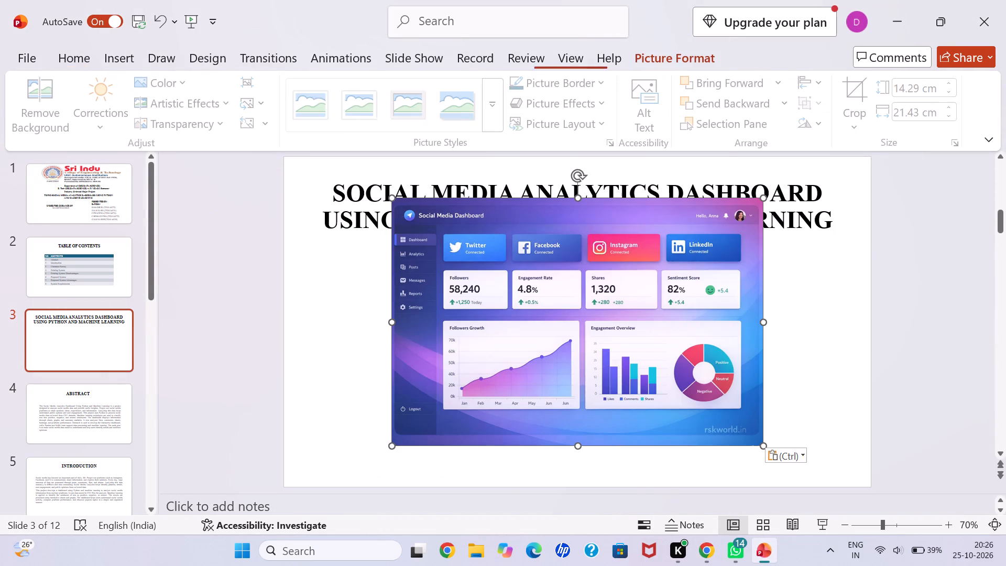
{"action": "left_click", "coordinate": [571, 318]}
{"action": "left_click_drag", "start_coordinate": [571, 318], "coordinate": [548, 356]}
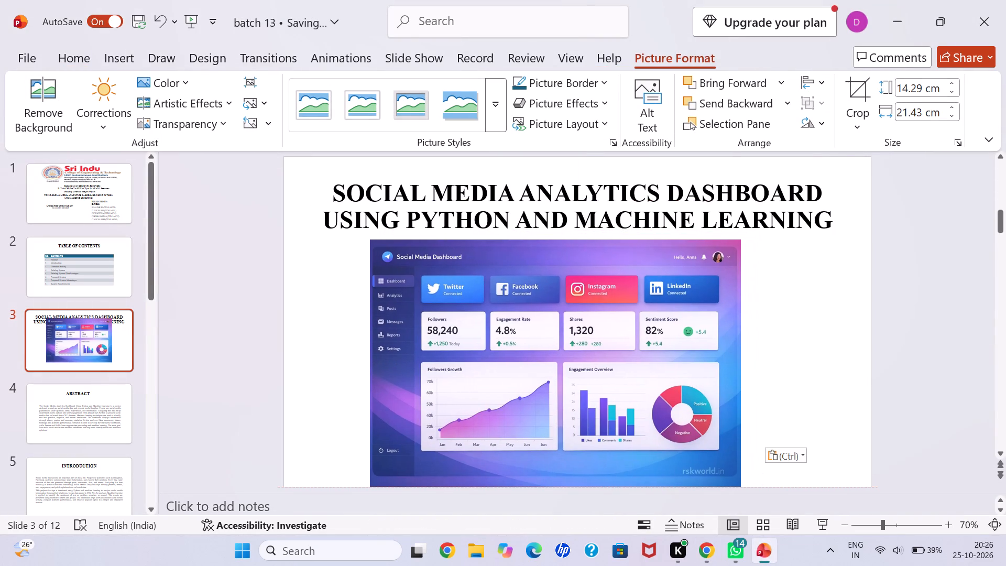
{"action": "left_click_drag", "start_coordinate": [548, 356], "coordinate": [520, 360]}
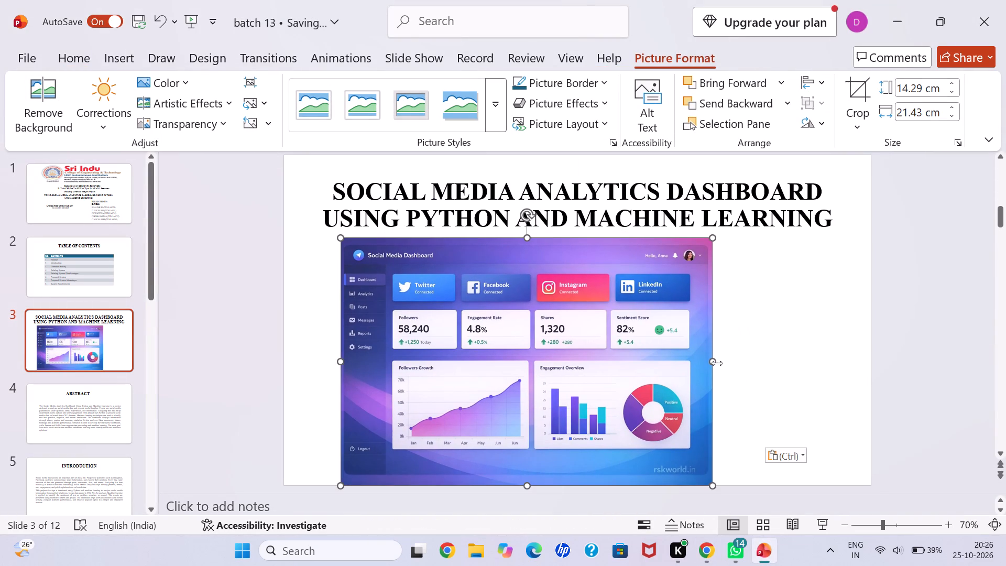
Resize the picture to about 27.35 cm wide and 14.2 cm high, and reposition it beneath the slide title.
{"action": "left_click_drag", "start_coordinate": [713, 364], "coordinate": [815, 344]}
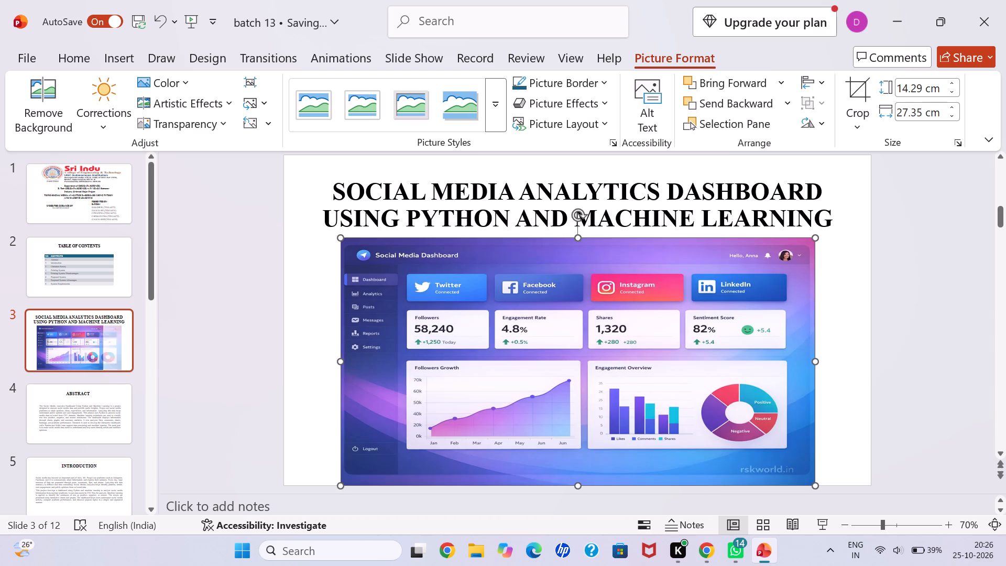
{"action": "left_click_drag", "start_coordinate": [579, 490], "coordinate": [578, 467]}
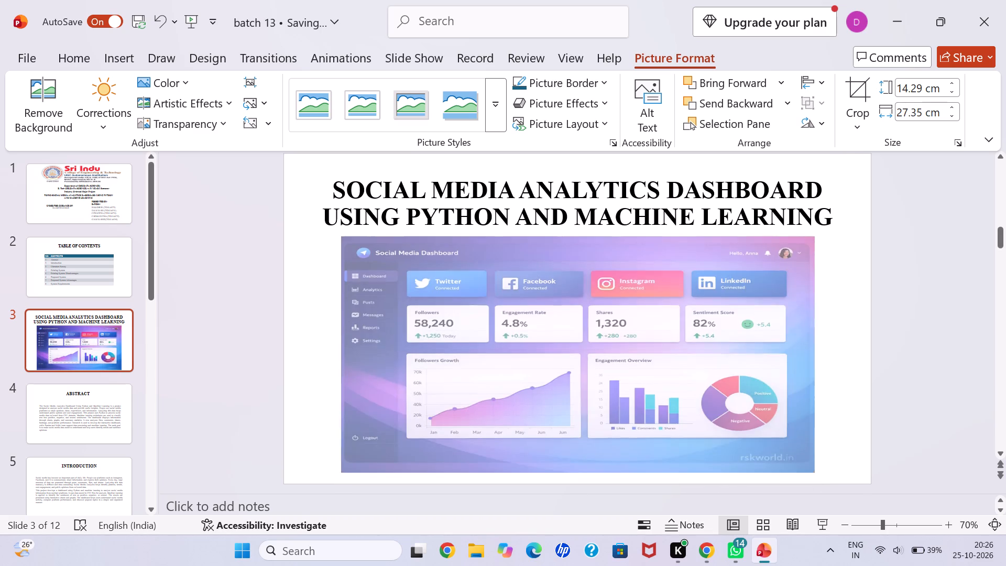
{"action": "left_click_drag", "start_coordinate": [578, 467], "coordinate": [578, 466]}
{"action": "left_click_drag", "start_coordinate": [572, 429], "coordinate": [575, 439]}
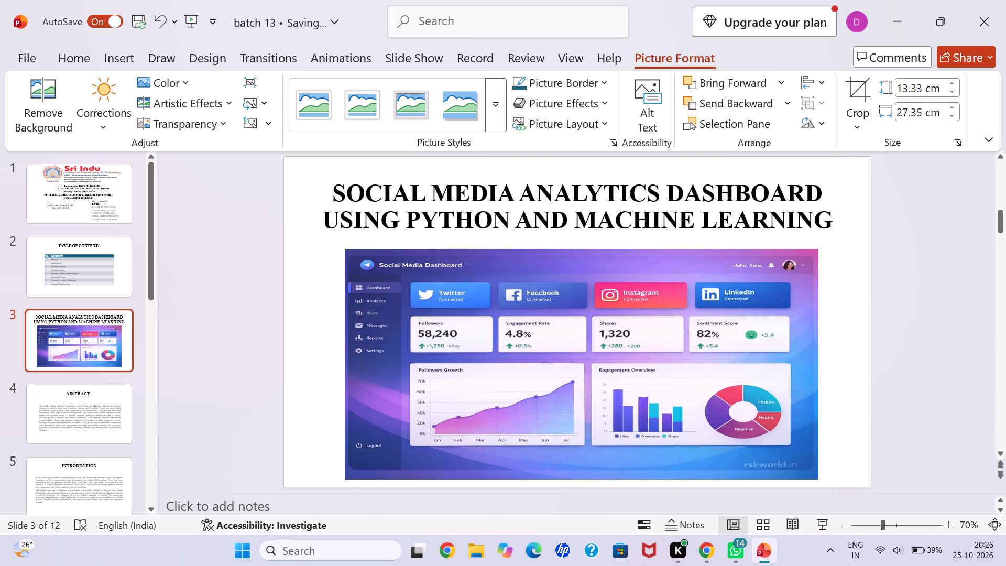
{"action": "left_click_drag", "start_coordinate": [575, 439], "coordinate": [575, 434]}
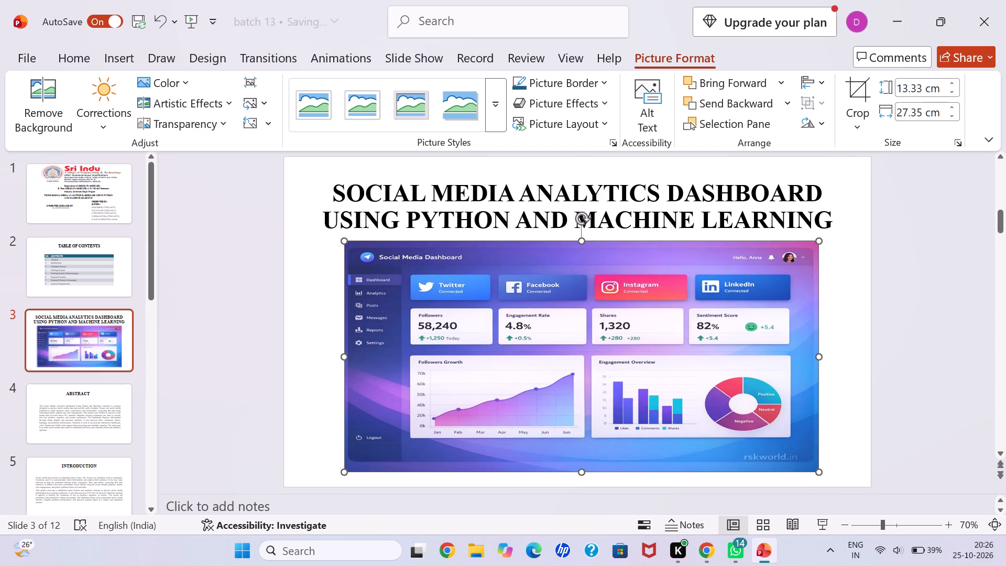
{"action": "left_click_drag", "start_coordinate": [582, 243], "coordinate": [581, 225]}
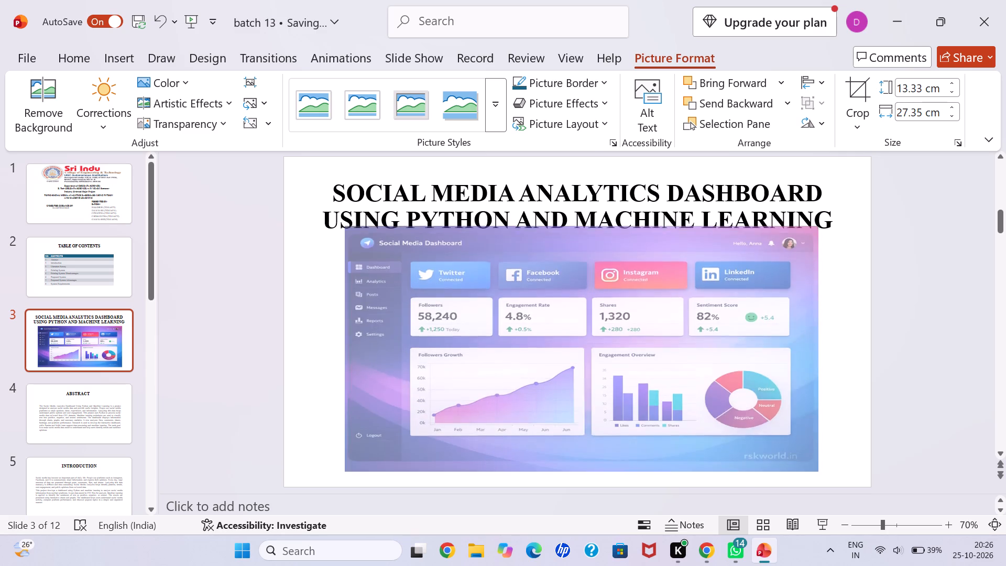
{"action": "left_click_drag", "start_coordinate": [591, 320], "coordinate": [591, 331]}
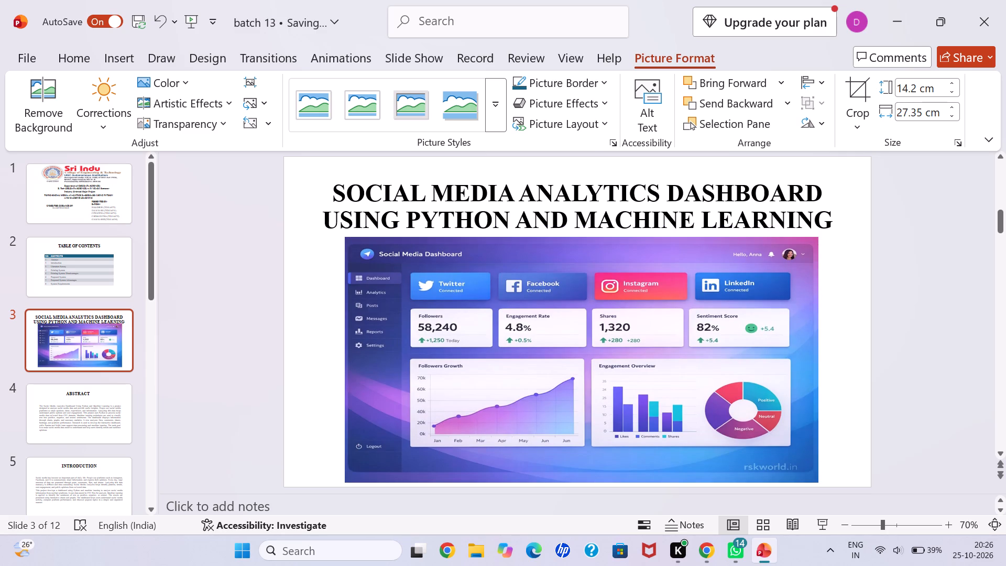
{"action": "left_click_drag", "start_coordinate": [591, 331], "coordinate": [592, 333]}
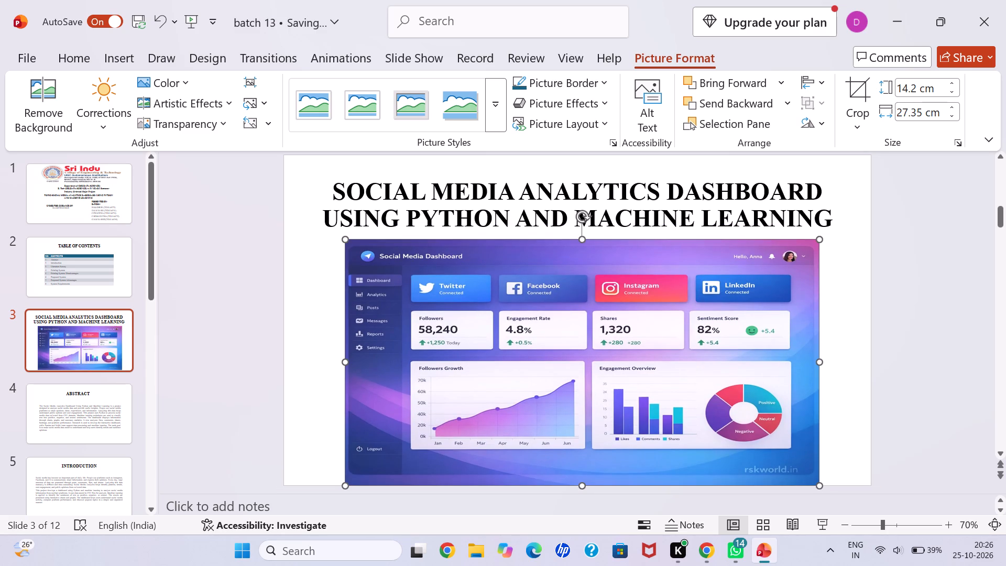
Fine-tune the picture's height to about 14.33 cm so it fills the space between the title and the slide's bottom edge.
{"action": "left_click", "coordinate": [315, 393]}
{"action": "left_click", "coordinate": [523, 358]}
{"action": "left_click_drag", "start_coordinate": [581, 483], "coordinate": [581, 476]}
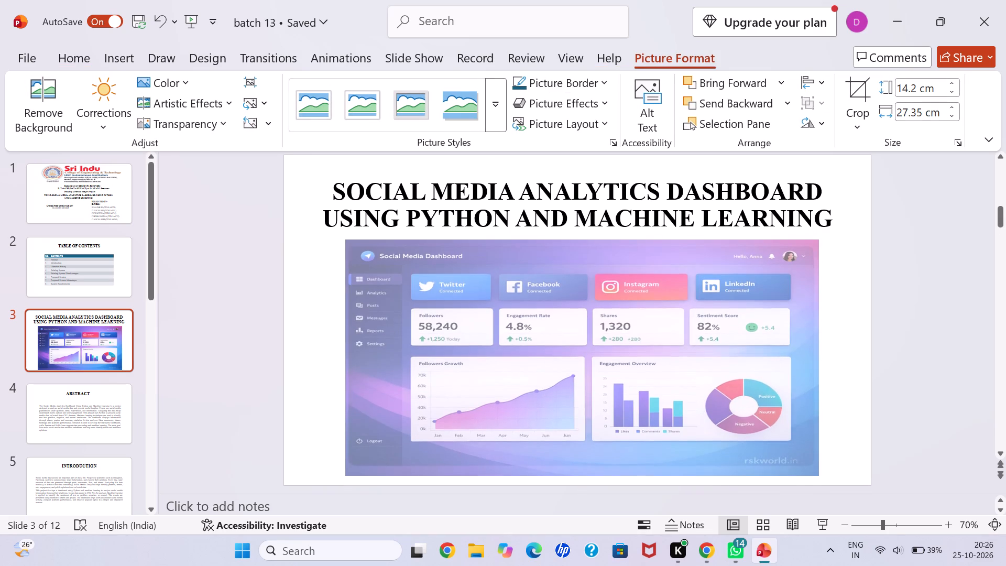
{"action": "left_click_drag", "start_coordinate": [581, 476], "coordinate": [581, 473]}
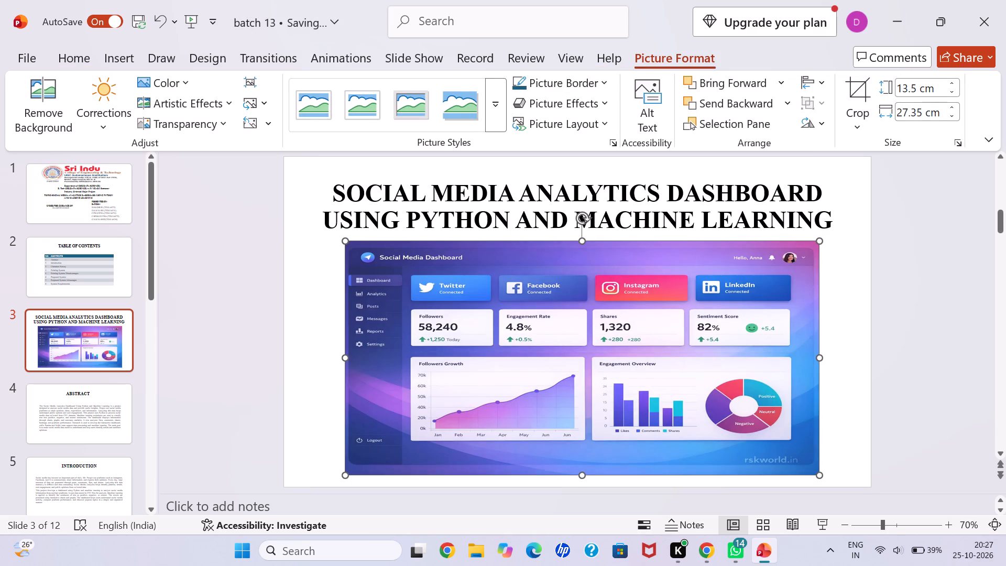
{"action": "left_click_drag", "start_coordinate": [582, 474], "coordinate": [582, 482]}
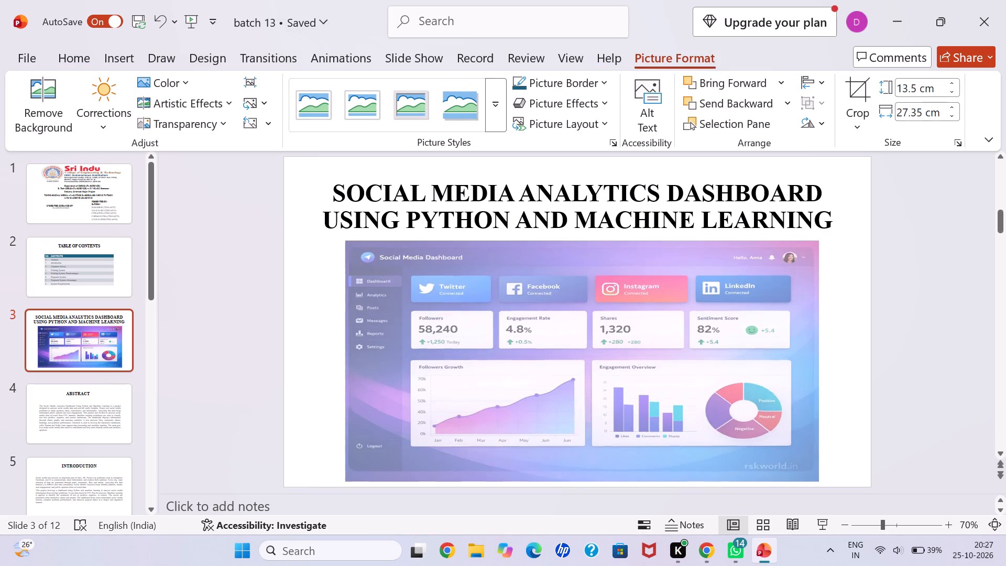
{"action": "left_click_drag", "start_coordinate": [582, 482], "coordinate": [582, 483]}
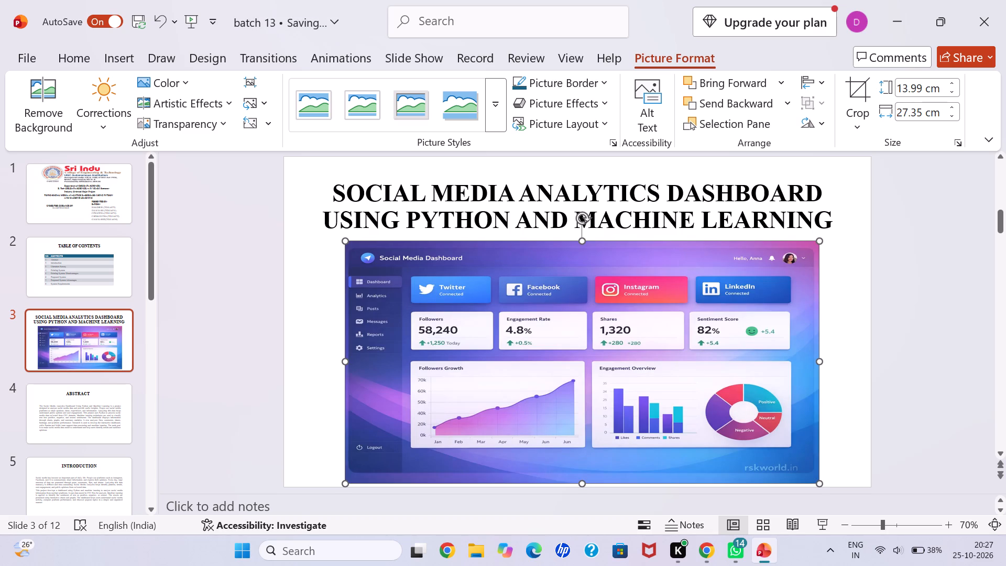
{"action": "left_click_drag", "start_coordinate": [582, 240], "coordinate": [582, 235]}
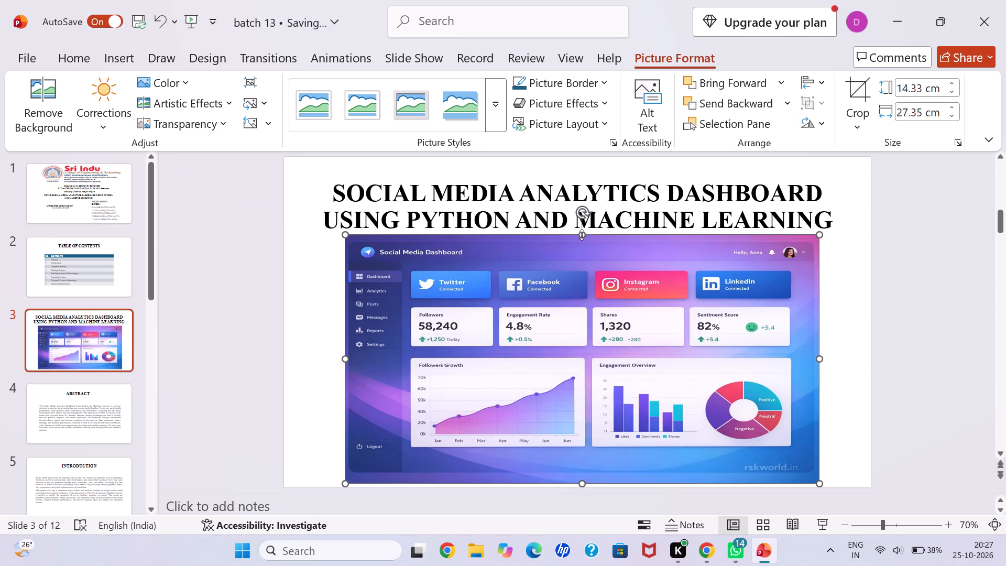
{"action": "left_click", "coordinate": [318, 382]}
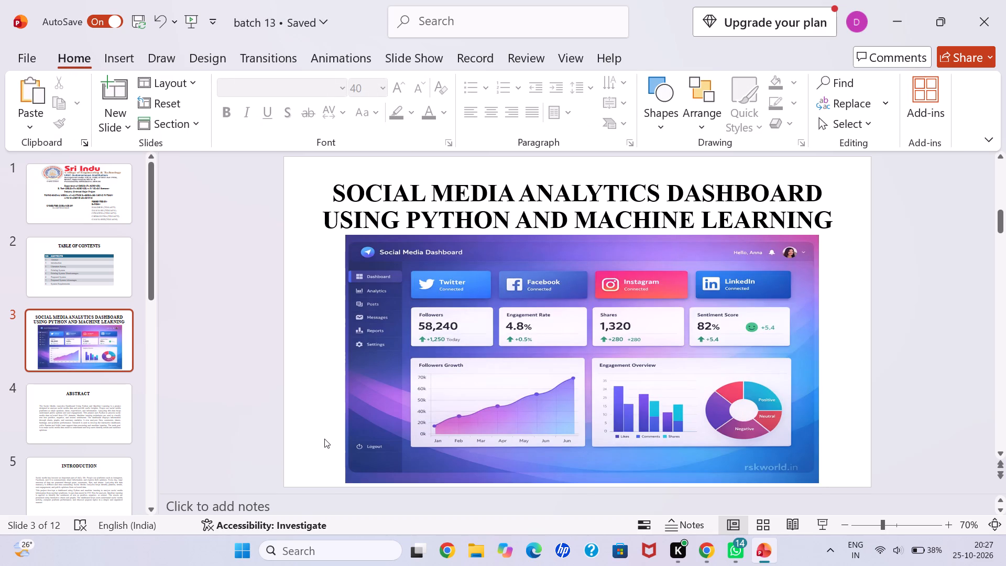
Look over the Abstract, Literature Survey and Existing System slides and the ones around them.
{"action": "left_click", "coordinate": [92, 427]}
{"action": "scroll", "coordinate": [92, 427], "scroll_direction": "down", "scroll_amount": 1}
{"action": "left_click", "coordinate": [94, 447]}
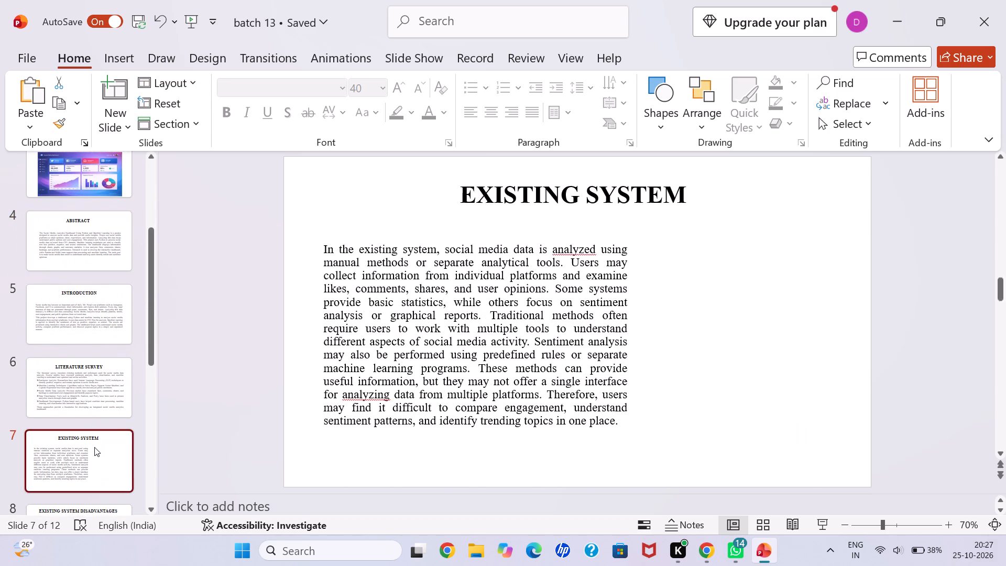
{"action": "scroll", "coordinate": [296, 376], "scroll_direction": "down", "scroll_amount": 1}
{"action": "scroll", "coordinate": [296, 376], "scroll_direction": "up", "scroll_amount": 1}
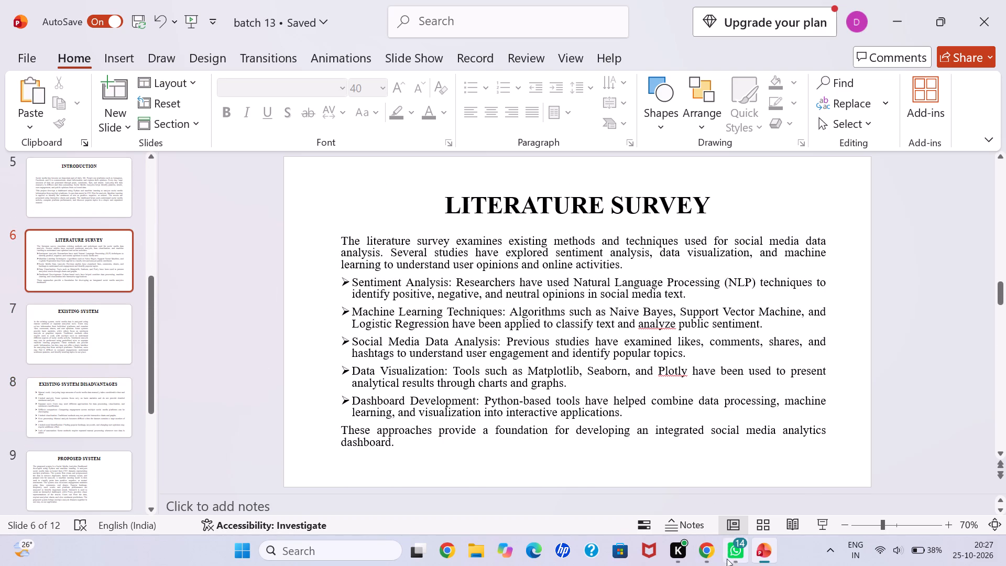
Switch to Chrome's Google Images results and search for SOCIAL MEDIA ANALYTICS DASHBOARD USING PYTHON AND MACHINE LEARNING advantages.
{"action": "left_click", "coordinate": [706, 556]}
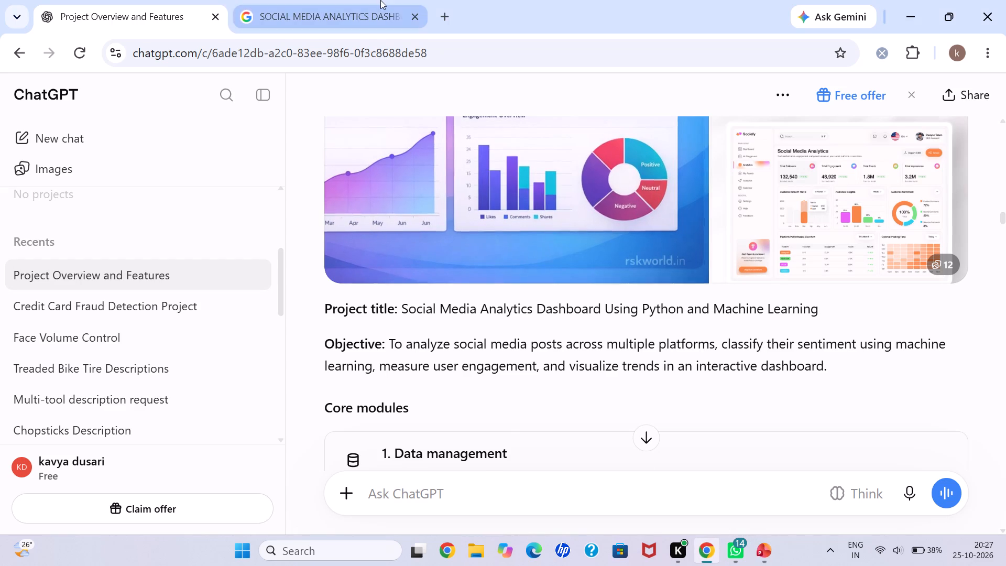
{"action": "left_click", "coordinate": [380, 0]}
{"action": "scroll", "coordinate": [583, 104], "scroll_direction": "left", "scroll_amount": 2}
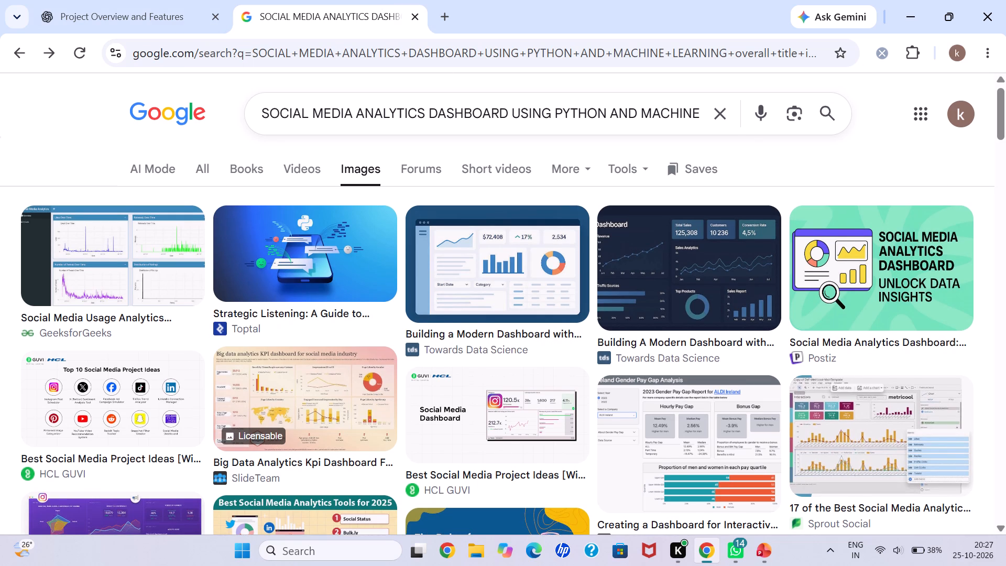
{"action": "scroll", "coordinate": [564, 125], "scroll_direction": "left", "scroll_amount": 2}
{"action": "left_click", "coordinate": [568, 125]}
{"action": "scroll", "coordinate": [568, 125], "scroll_direction": "left", "scroll_amount": 5}
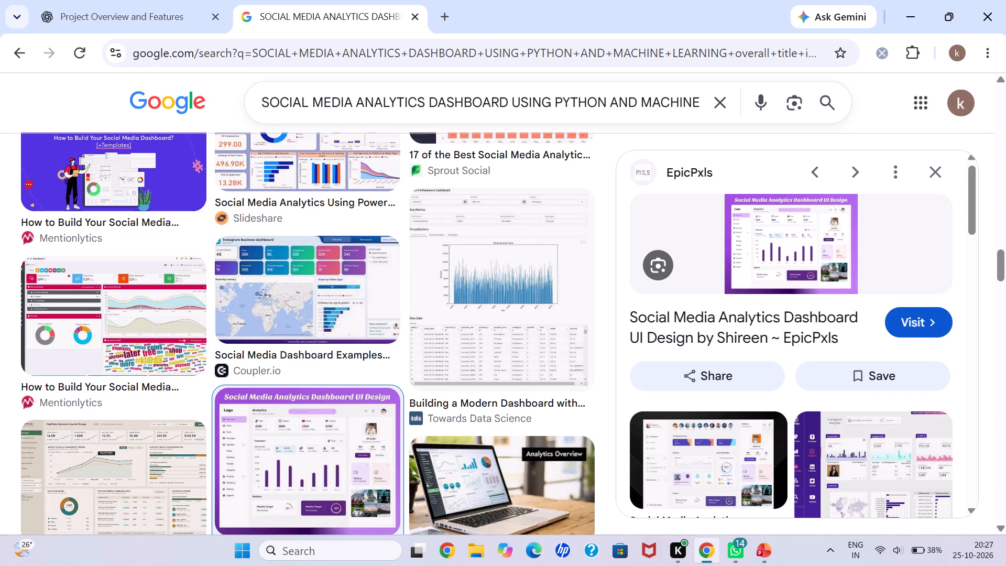
{"action": "left_click", "coordinate": [618, 105]}
{"action": "left_click", "coordinate": [504, 116]}
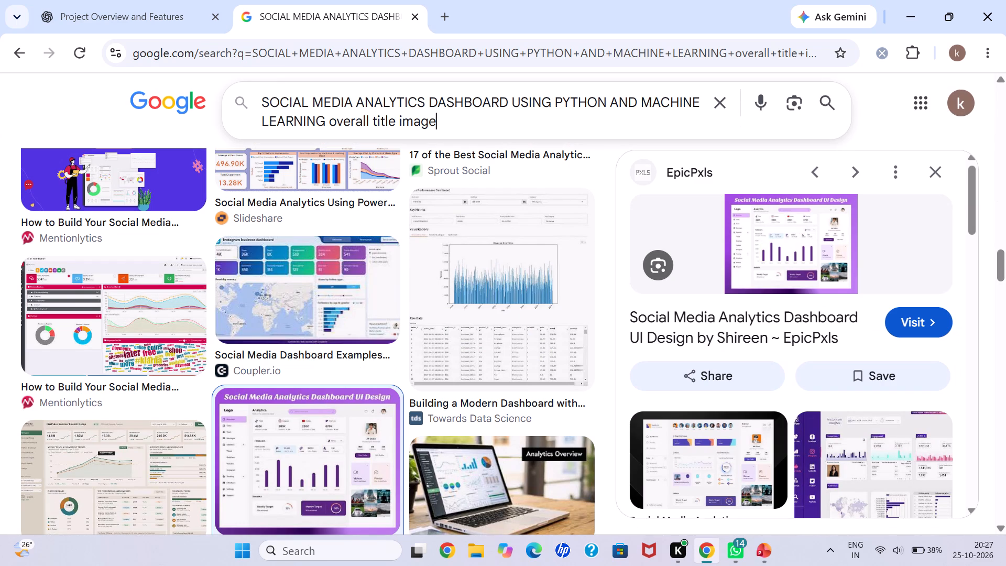
{"action": "key", "text": "BackSpace"}
{"action": "key", "text": "BackSpace"}
{"action": "key", "text": "BackSpace"}
{"action": "key", "text": "BackSpace"}
{"action": "key", "text": "BackSpace"}
{"action": "key", "text": "BackSpace"}
{"action": "key", "text": "BackSpace"}
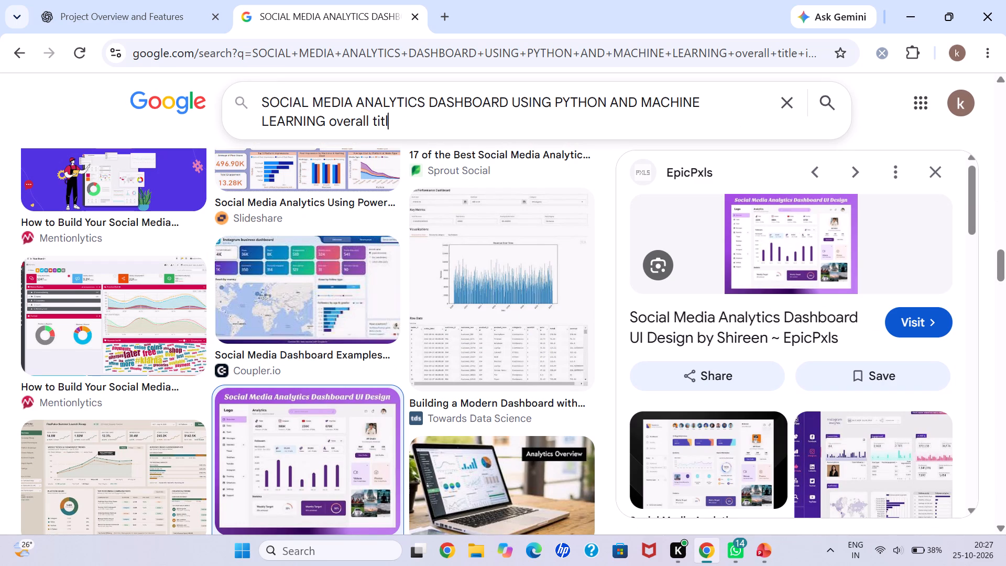
{"action": "key", "text": "BackSpace"}
{"action": "key", "text": "BackSpace"}
{"action": "key", "text": "BackSpace"}
{"action": "key", "text": "BackSpace"}
{"action": "key", "text": "BackSpace"}
{"action": "key", "text": "BackSpace"}
{"action": "key", "text": "BackSpace"}
{"action": "key", "text": "BackSpace"}
{"action": "key", "text": "BackSpace"}
{"action": "key", "text": "BackSpace"}
{"action": "key", "text": "BackSpace"}
{"action": "key", "text": "BackSpace"}
{"action": "type", "text": "advantages"}
{"action": "key", "text": "Return"}
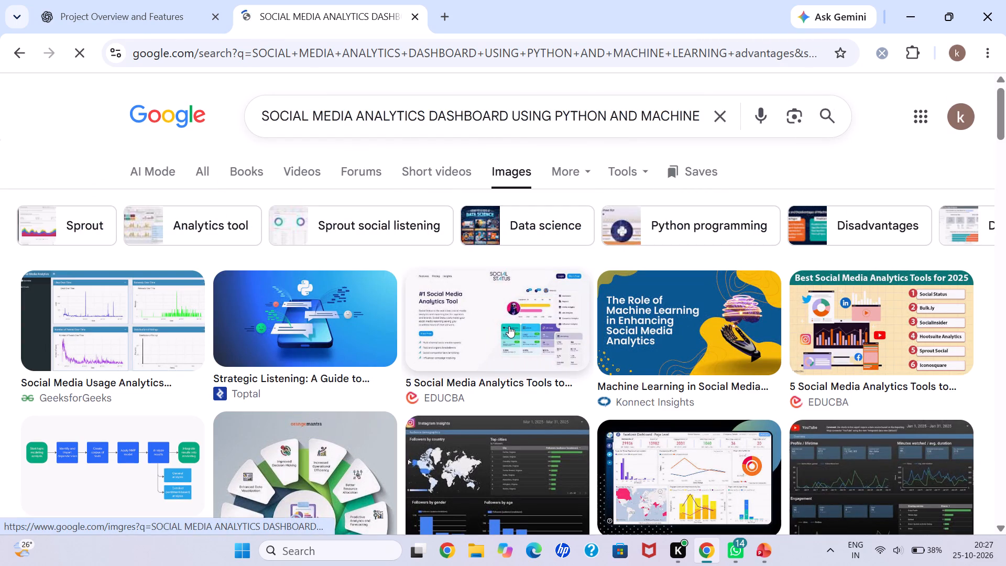
Look through the image results for the dashboard's advantages for a suitable picture.
{"action": "scroll", "coordinate": [509, 326], "scroll_direction": "down", "scroll_amount": 1}
{"action": "scroll", "coordinate": [743, 291], "scroll_direction": "down", "scroll_amount": 1}
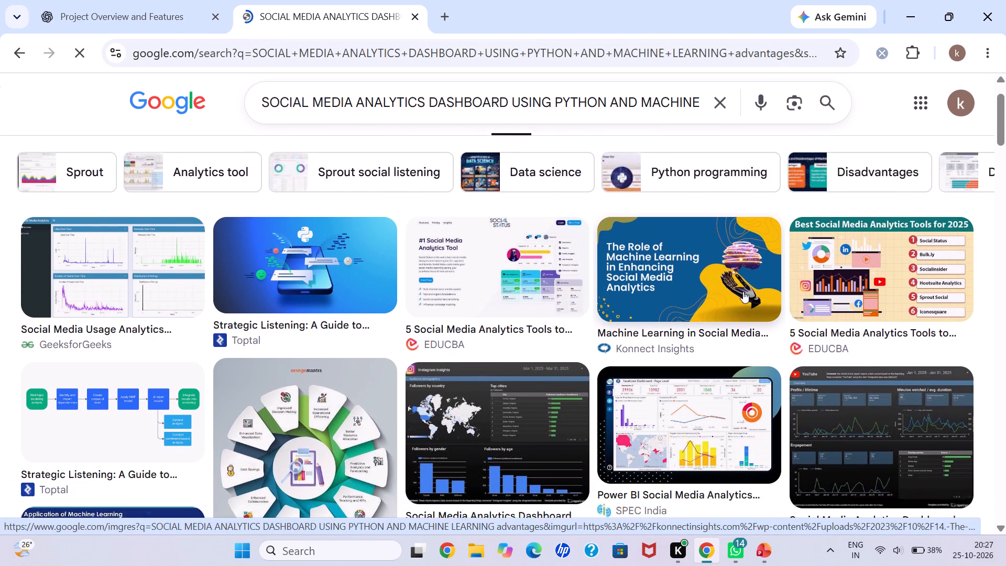
{"action": "scroll", "coordinate": [743, 291], "scroll_direction": "down", "scroll_amount": 3}
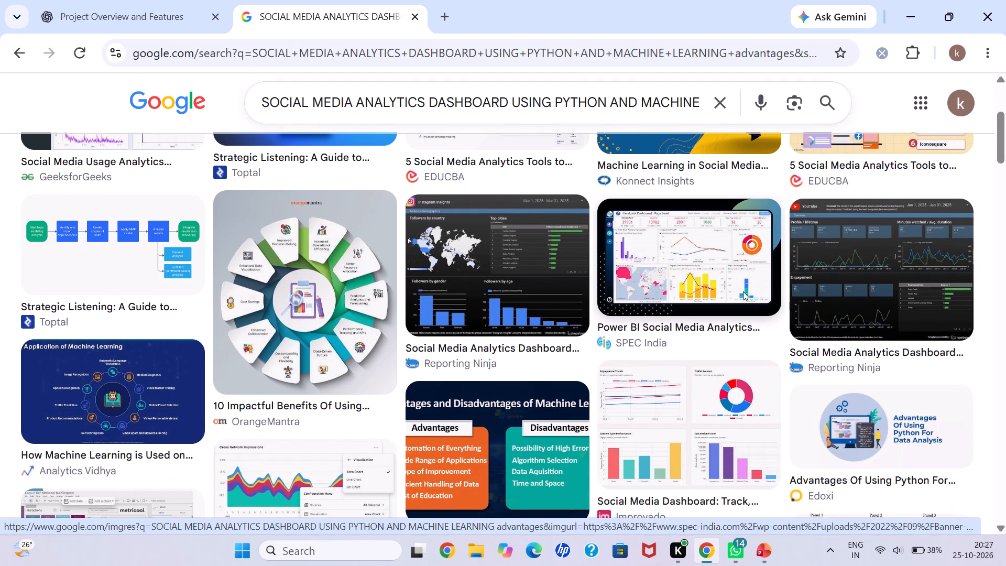
{"action": "scroll", "coordinate": [743, 291], "scroll_direction": "down", "scroll_amount": 2}
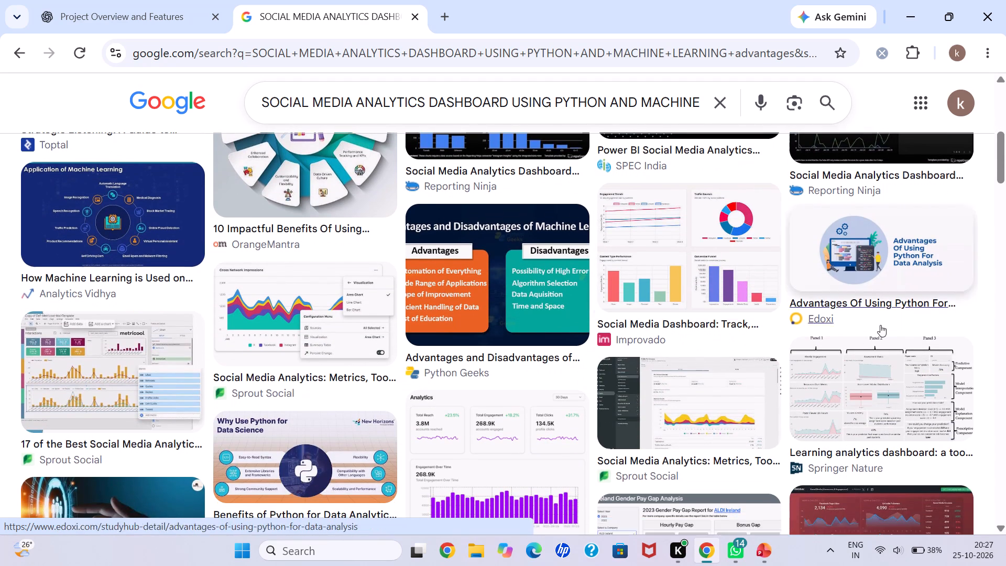
Change the last word of the image search from advantages to disadvantages and run the search.
{"action": "left_click", "coordinate": [614, 110]}
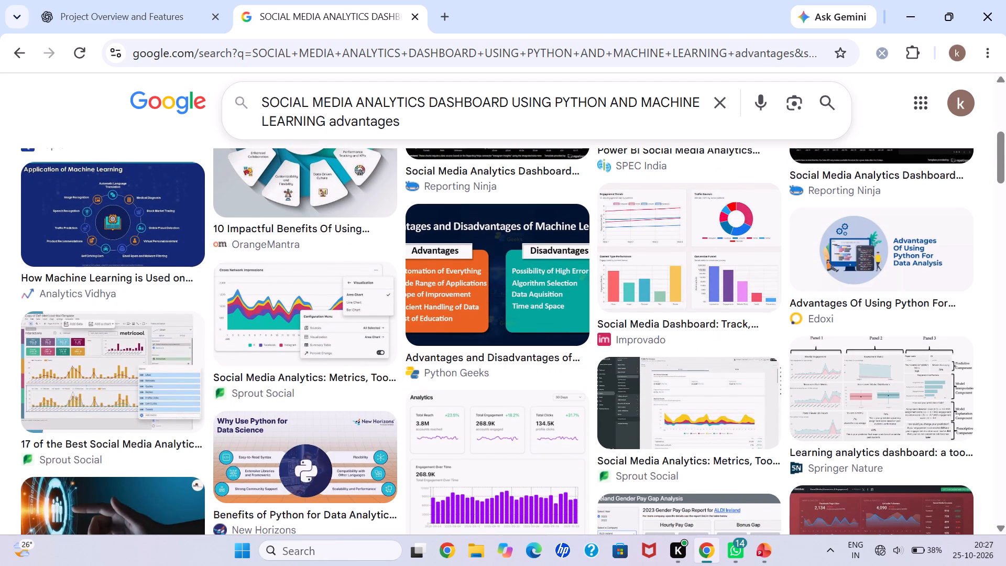
{"action": "left_click", "coordinate": [335, 121]}
{"action": "key", "text": "Left"}
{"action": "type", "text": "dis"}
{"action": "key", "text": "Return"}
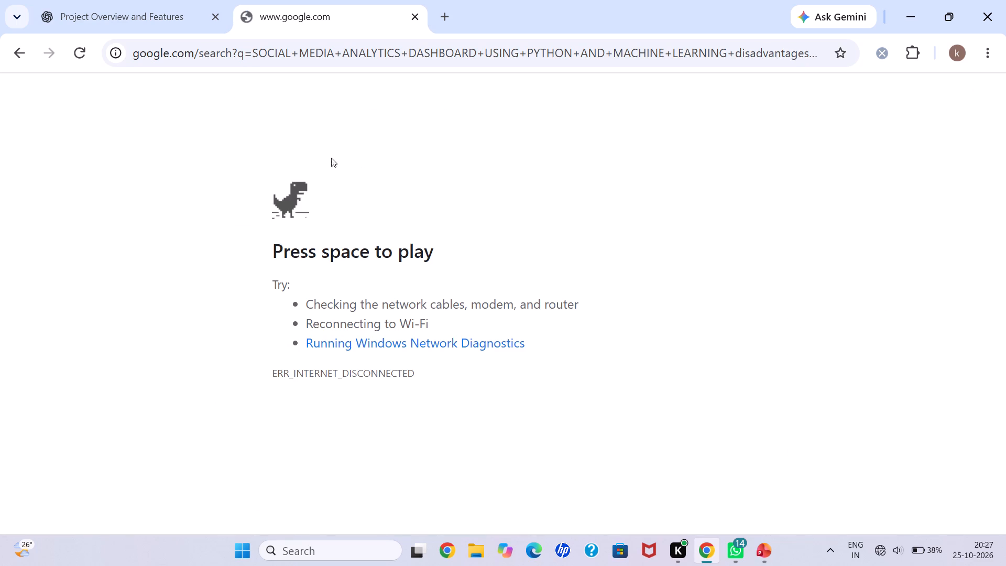
Check the computer's Wi-Fi connection in the list of available networks, and return to the browser.
{"action": "scroll", "coordinate": [411, 211], "scroll_direction": "up", "scroll_amount": 1}
{"action": "left_click", "coordinate": [880, 548]}
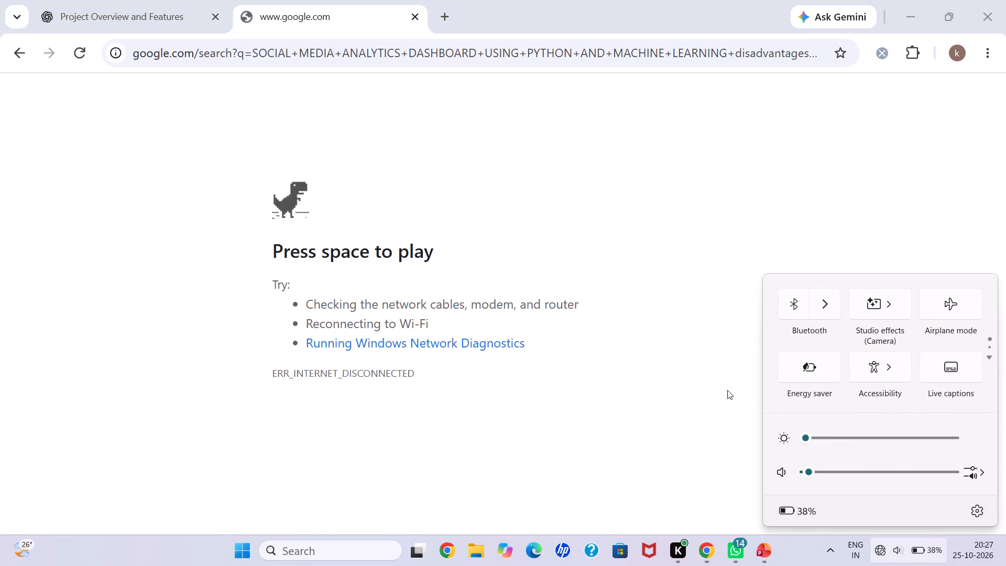
{"action": "left_click", "coordinate": [727, 390]}
{"action": "left_click", "coordinate": [883, 551]}
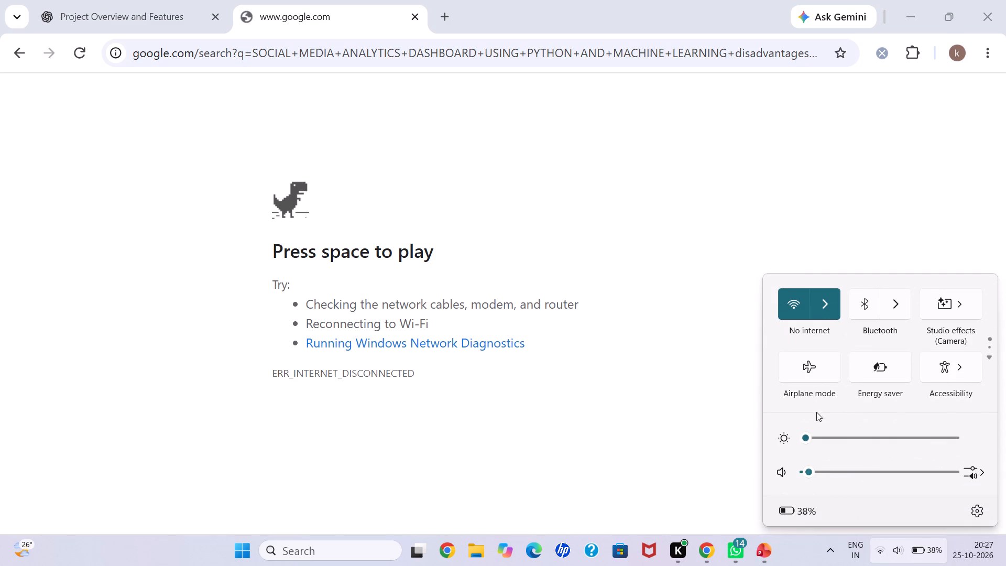
{"action": "left_click", "coordinate": [825, 305]}
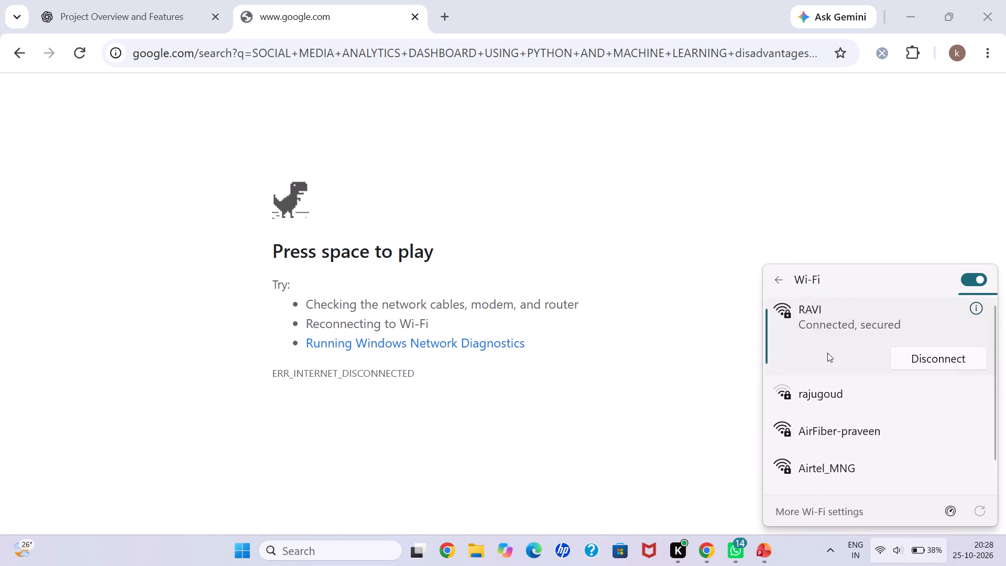
{"action": "left_click", "coordinate": [827, 353]}
{"action": "left_click", "coordinate": [657, 260]}
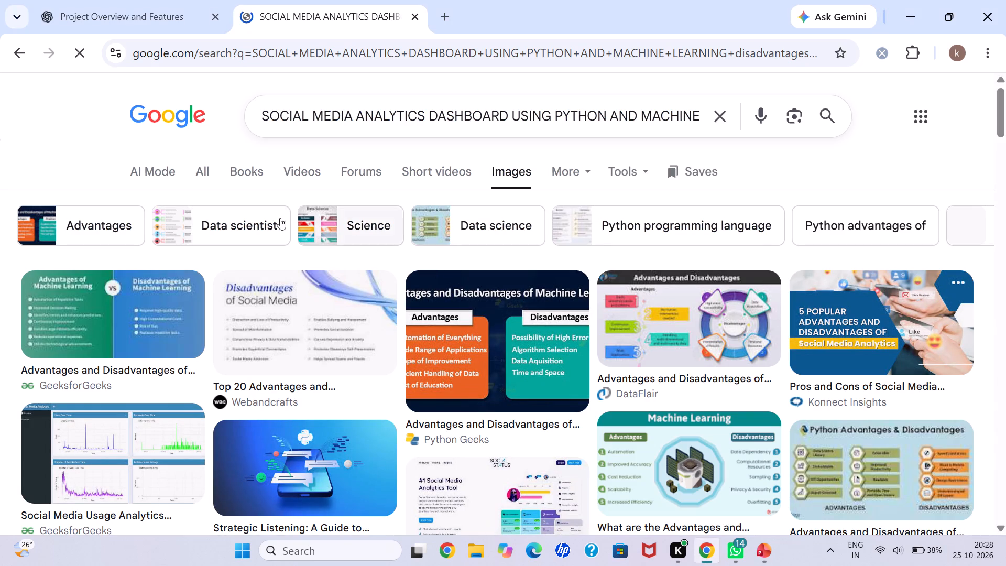
Narrow the disadvantages image results to the Data science suggestion.
{"action": "scroll", "coordinate": [467, 274], "scroll_direction": "down", "scroll_amount": 1}
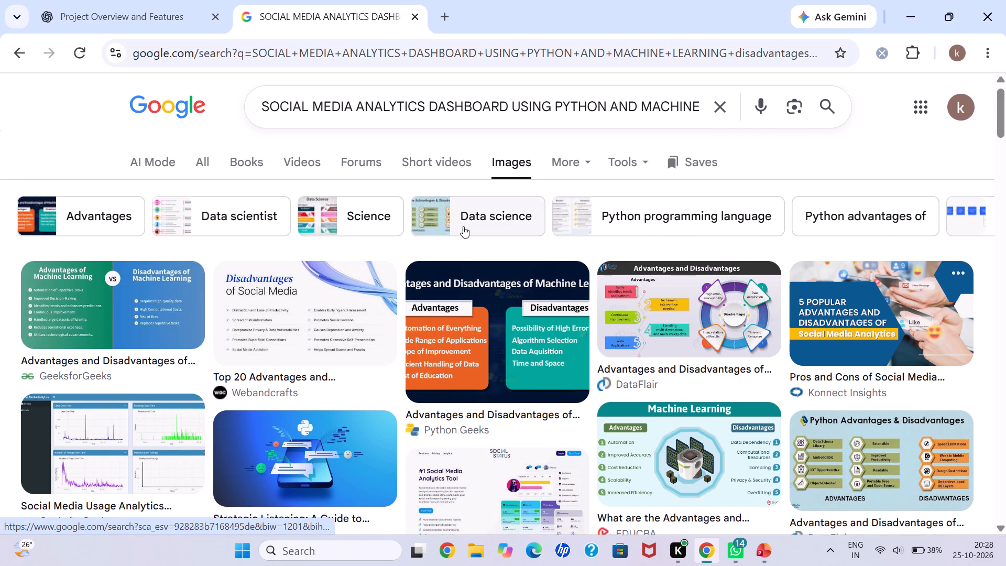
{"action": "left_click", "coordinate": [473, 222]}
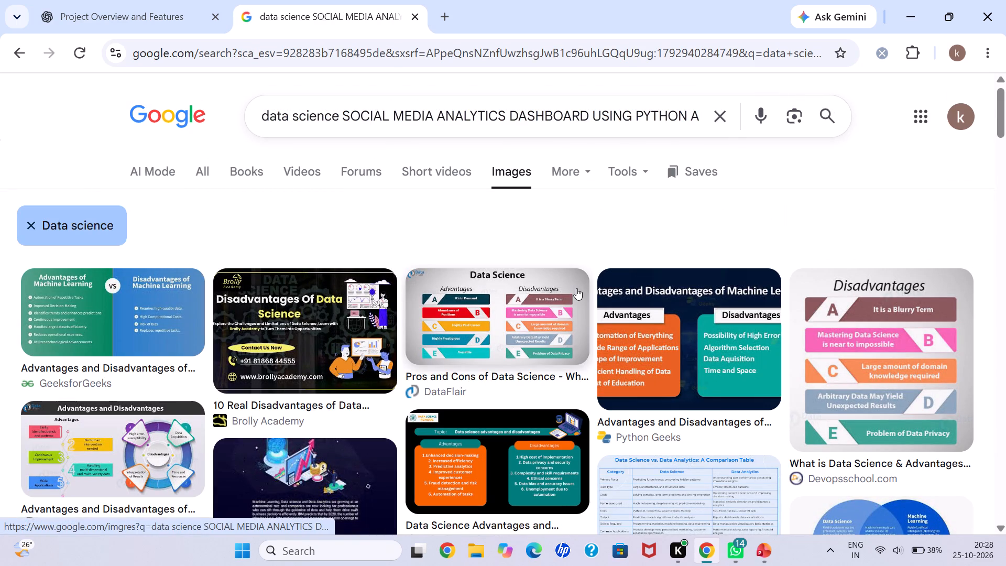
Examine the Data science image results for a picture illustrating advantages and disadvantages.
{"action": "scroll", "coordinate": [576, 288], "scroll_direction": "down", "scroll_amount": 1}
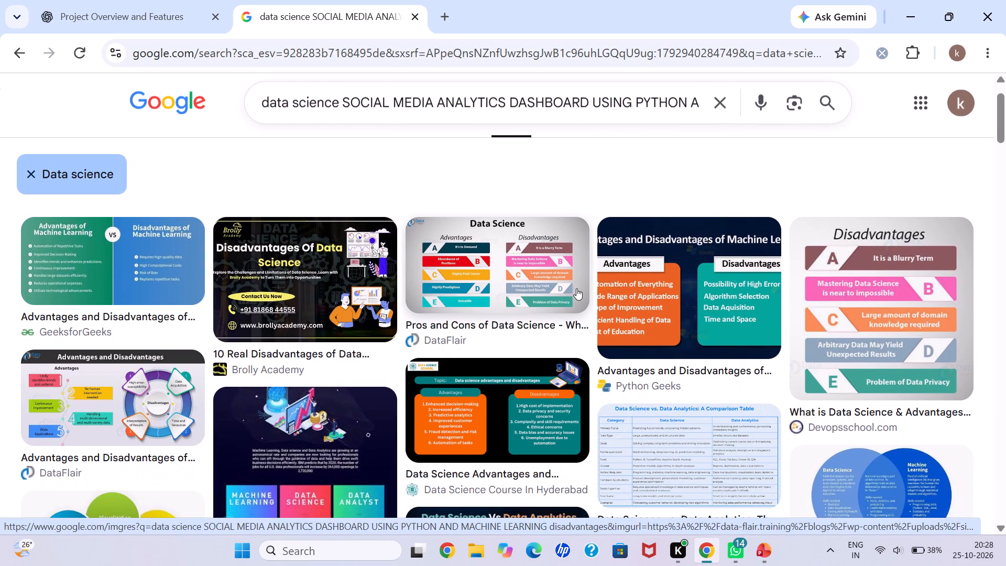
{"action": "scroll", "coordinate": [576, 288], "scroll_direction": "down", "scroll_amount": 1}
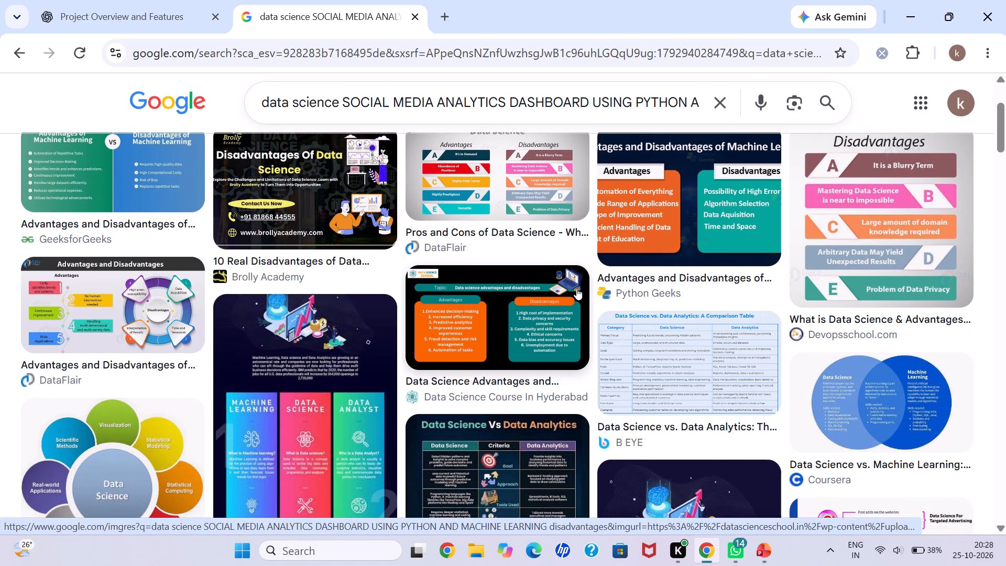
{"action": "scroll", "coordinate": [576, 288], "scroll_direction": "down", "scroll_amount": 1}
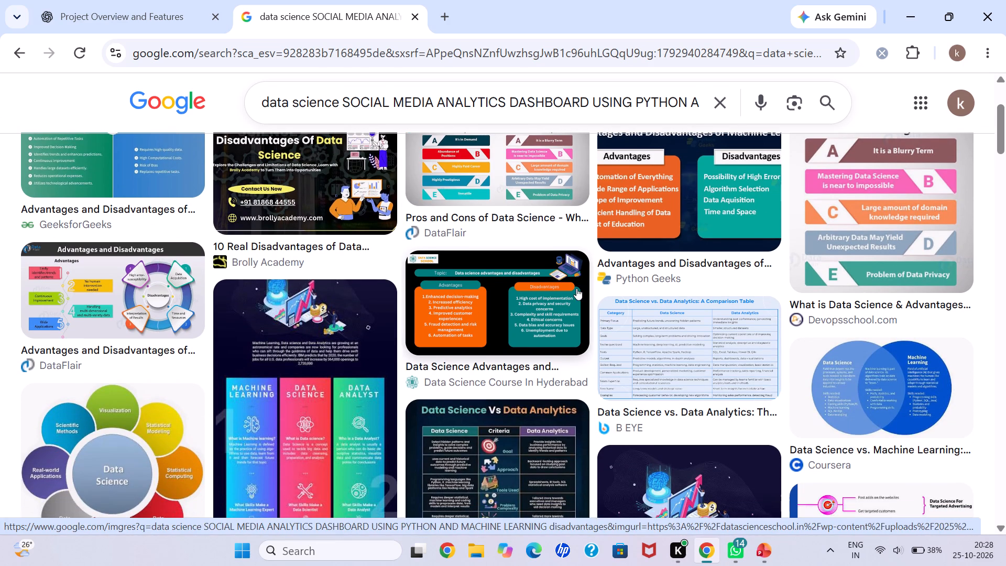
{"action": "scroll", "coordinate": [513, 310], "scroll_direction": "down", "scroll_amount": 1}
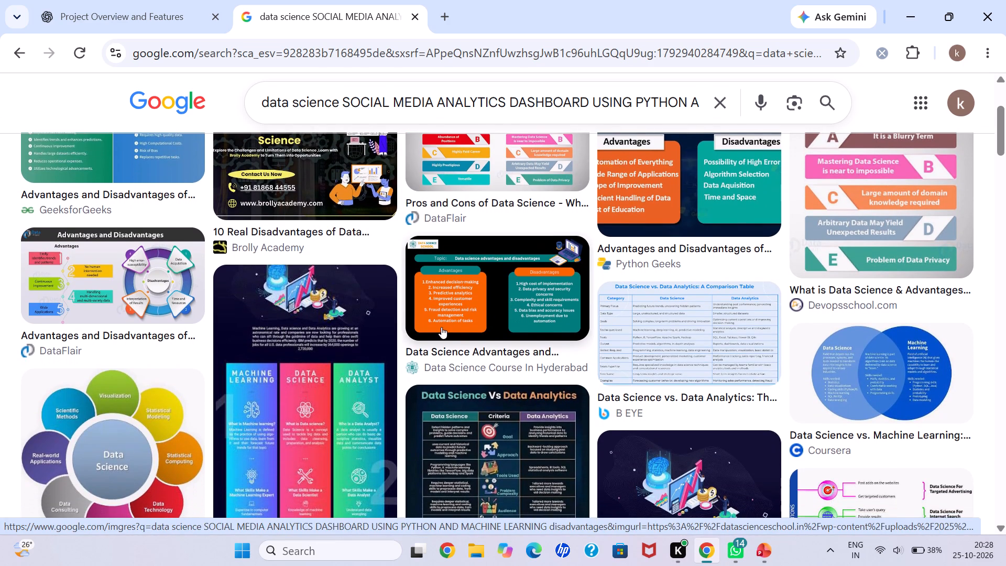
{"action": "scroll", "coordinate": [441, 327], "scroll_direction": "down", "scroll_amount": 3}
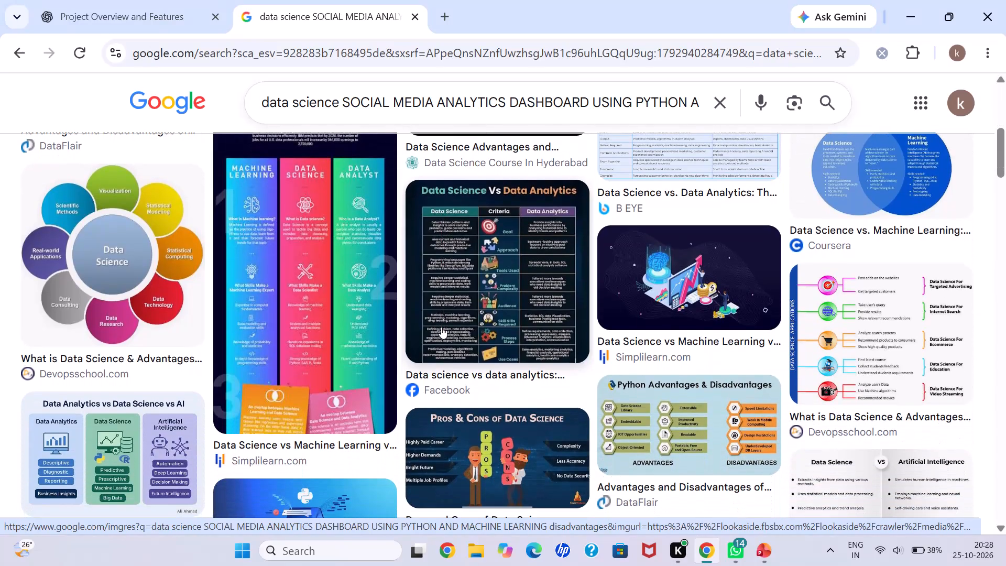
{"action": "scroll", "coordinate": [441, 327], "scroll_direction": "down", "scroll_amount": 2}
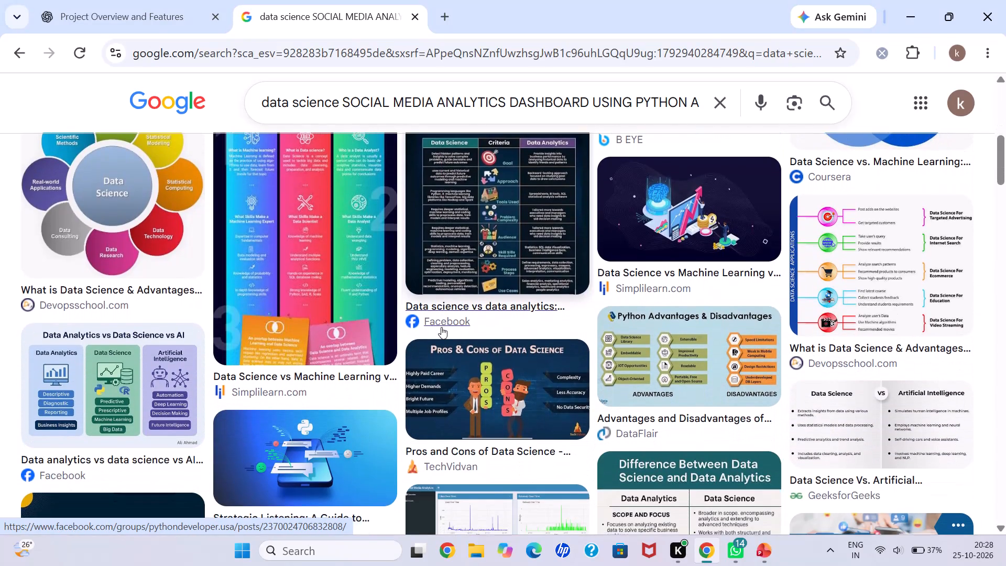
{"action": "scroll", "coordinate": [441, 327], "scroll_direction": "down", "scroll_amount": 2}
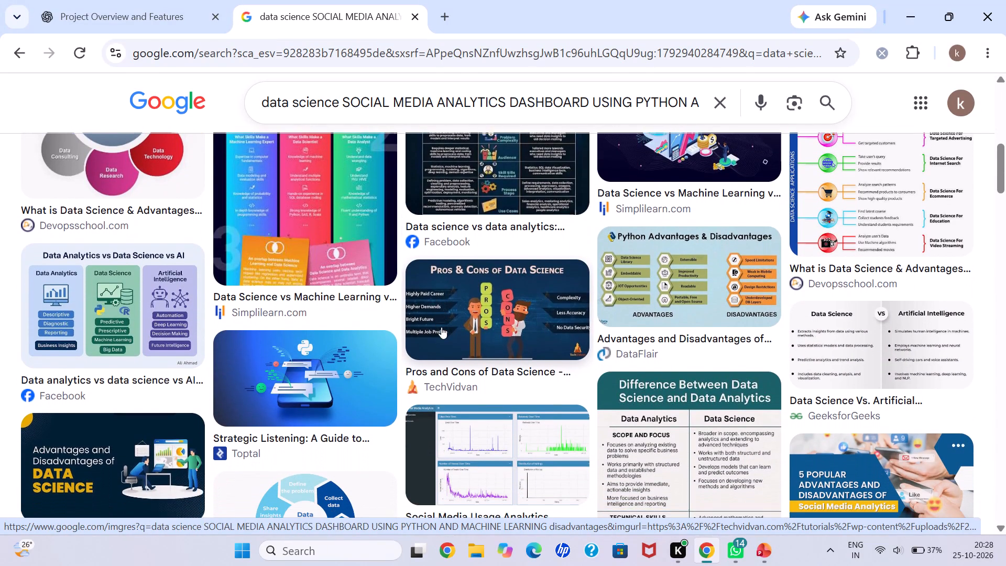
{"action": "scroll", "coordinate": [441, 327], "scroll_direction": "down", "scroll_amount": 1}
{"action": "scroll", "coordinate": [441, 327], "scroll_direction": "up", "scroll_amount": 2}
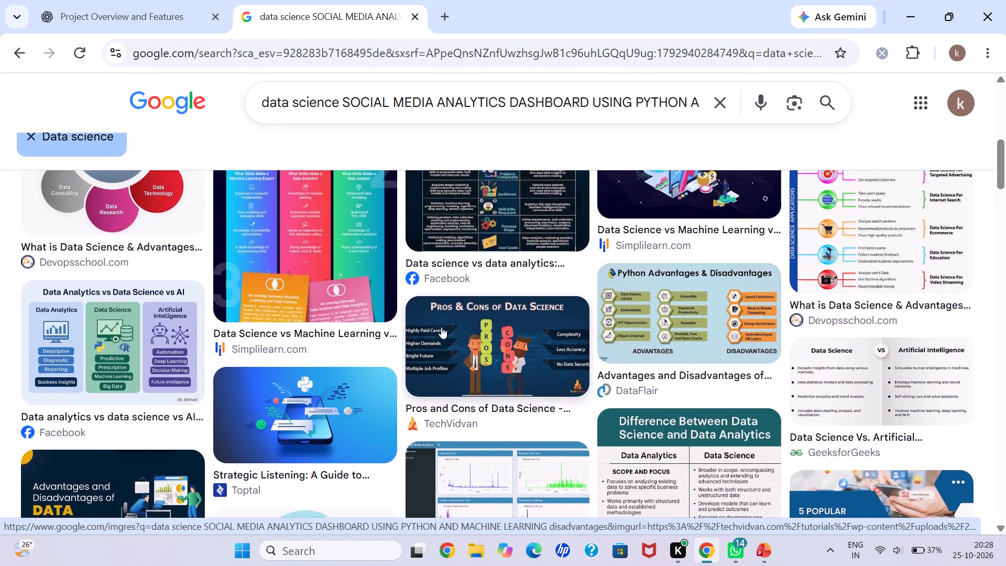
{"action": "scroll", "coordinate": [441, 327], "scroll_direction": "up", "scroll_amount": 1}
{"action": "scroll", "coordinate": [173, 363], "scroll_direction": "up", "scroll_amount": 2}
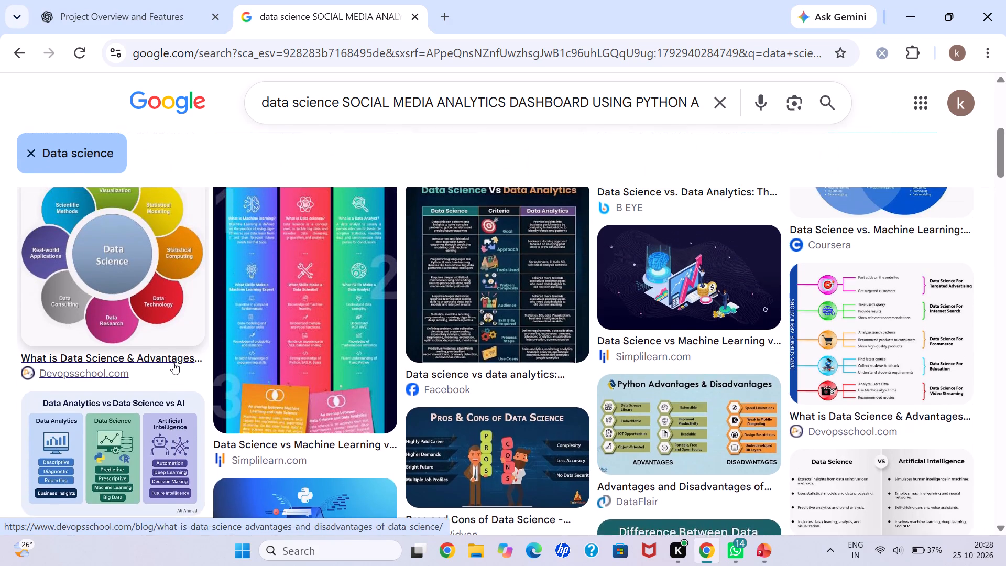
{"action": "scroll", "coordinate": [173, 363], "scroll_direction": "up", "scroll_amount": 2}
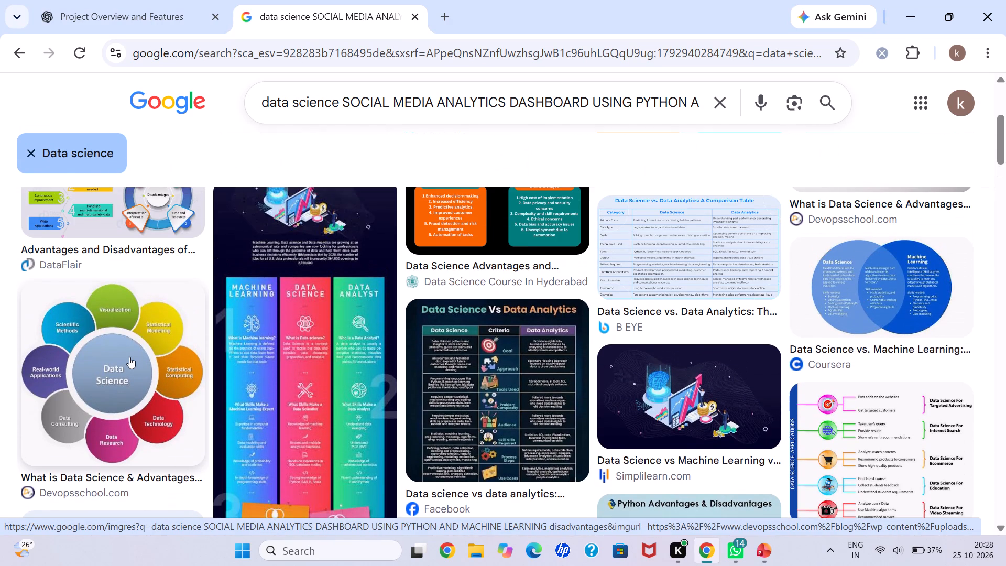
{"action": "scroll", "coordinate": [129, 357], "scroll_direction": "up", "scroll_amount": 4}
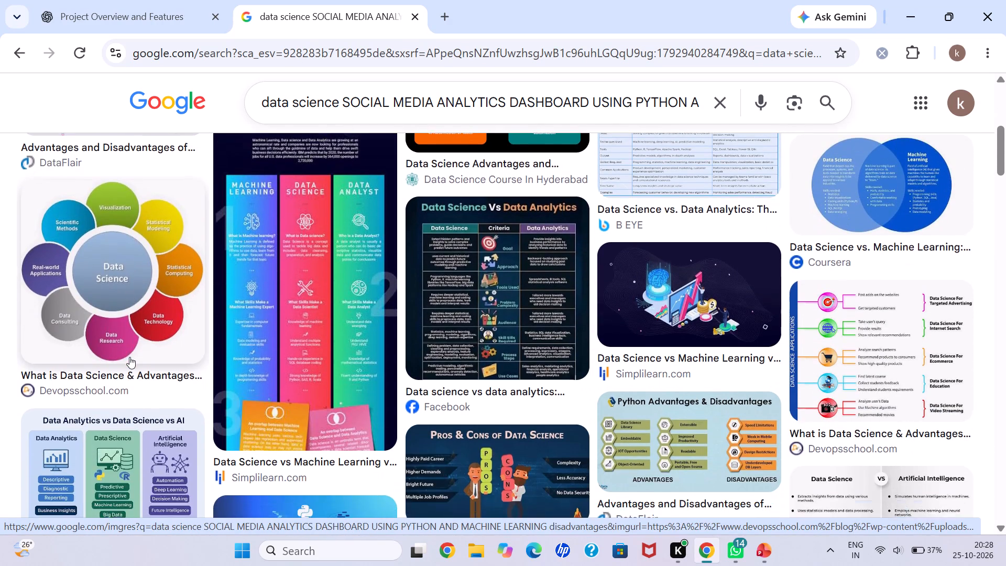
{"action": "scroll", "coordinate": [129, 357], "scroll_direction": "up", "scroll_amount": 1}
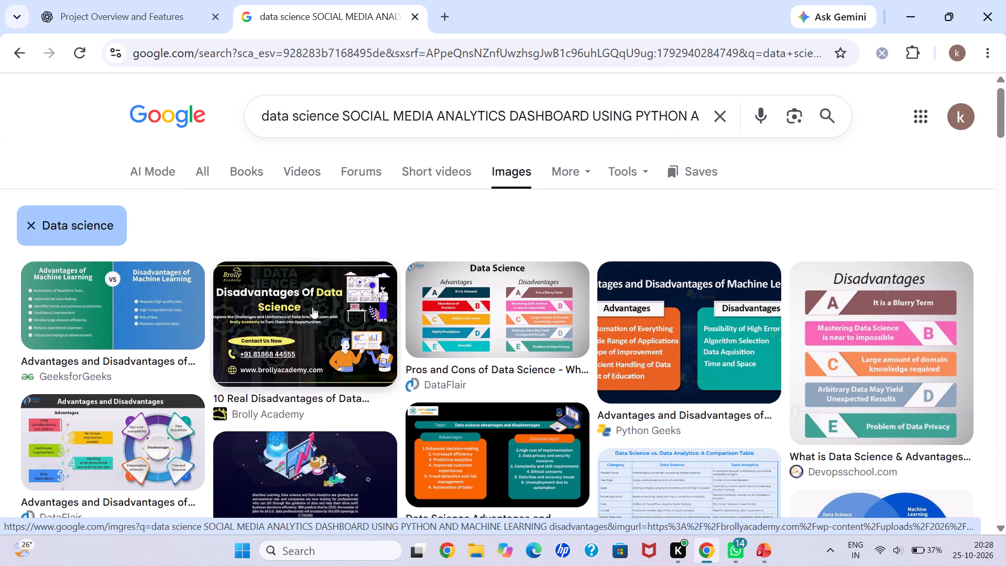
{"action": "scroll", "coordinate": [433, 329], "scroll_direction": "down", "scroll_amount": 3}
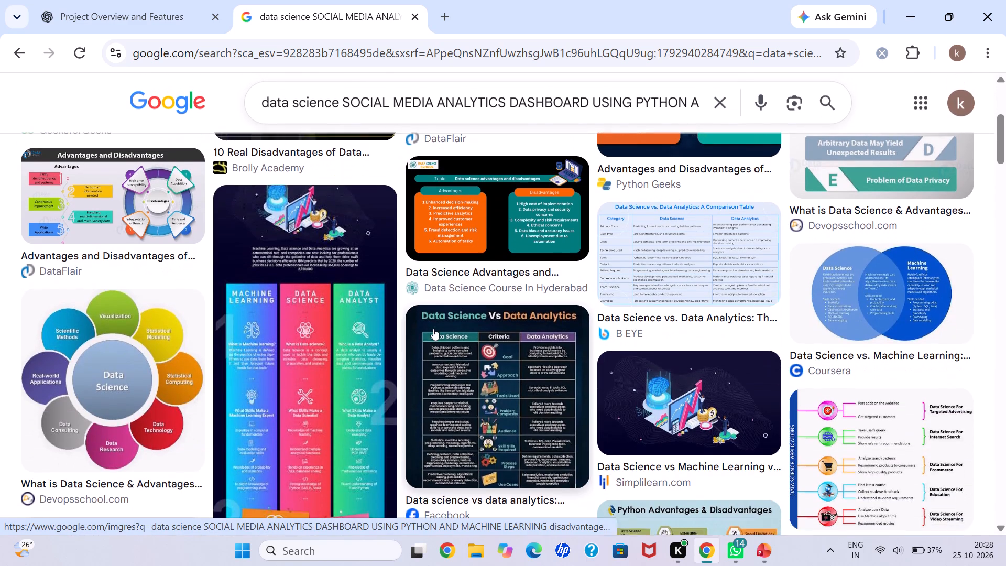
{"action": "scroll", "coordinate": [433, 329], "scroll_direction": "down", "scroll_amount": 6}
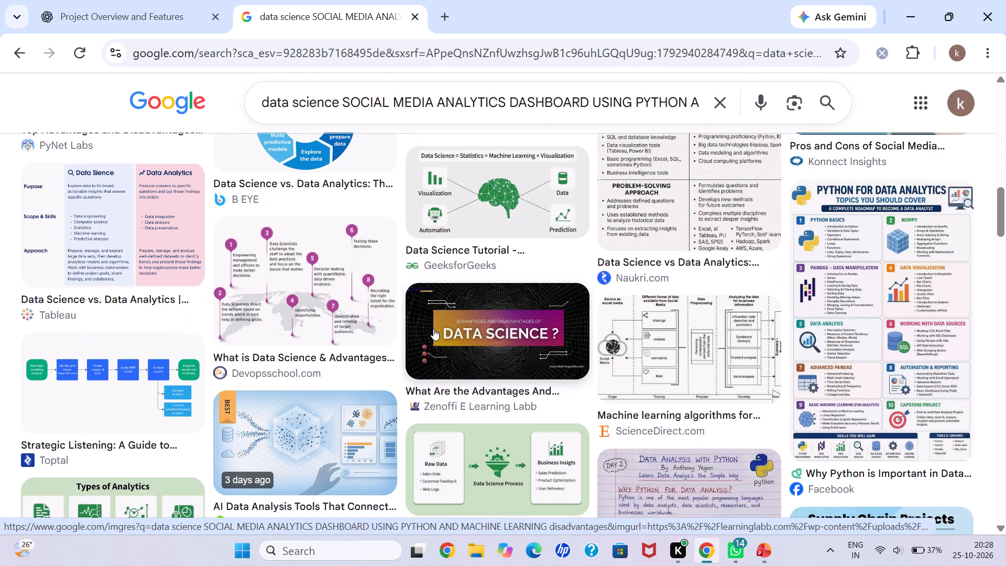
{"action": "scroll", "coordinate": [433, 329], "scroll_direction": "up", "scroll_amount": 5}
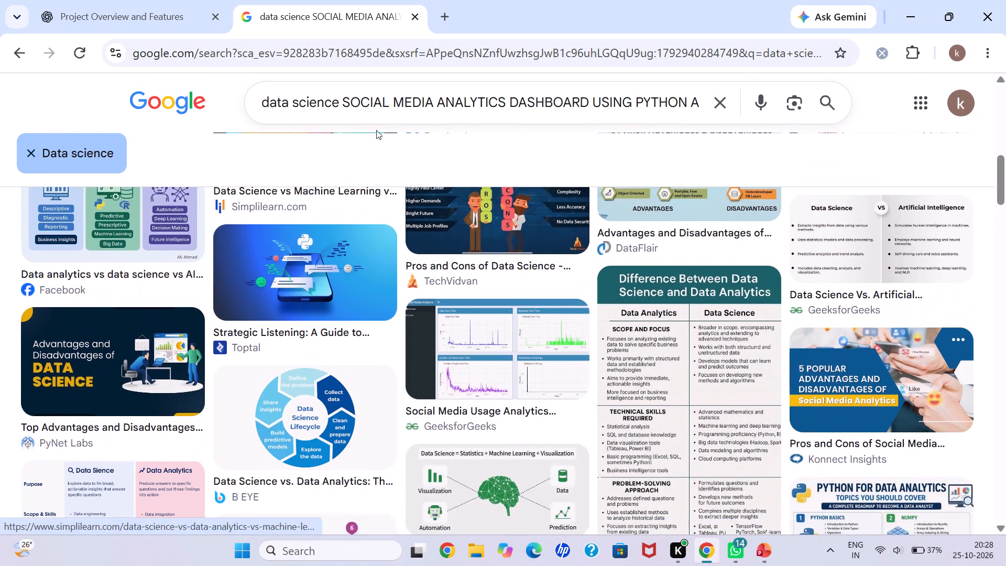
Remove "data science" from the query and search again for the dashboard title with "disadvantages".
{"action": "left_click_drag", "start_coordinate": [335, 99], "coordinate": [267, 104]}
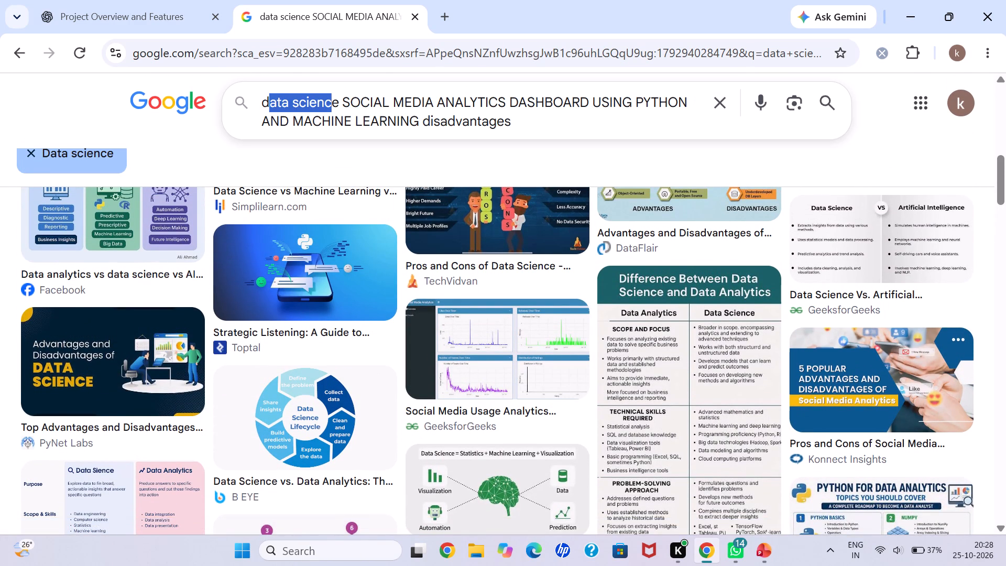
{"action": "key", "text": "BackSpace"}
{"action": "key", "text": "Right"}
{"action": "key", "text": "BackSpace"}
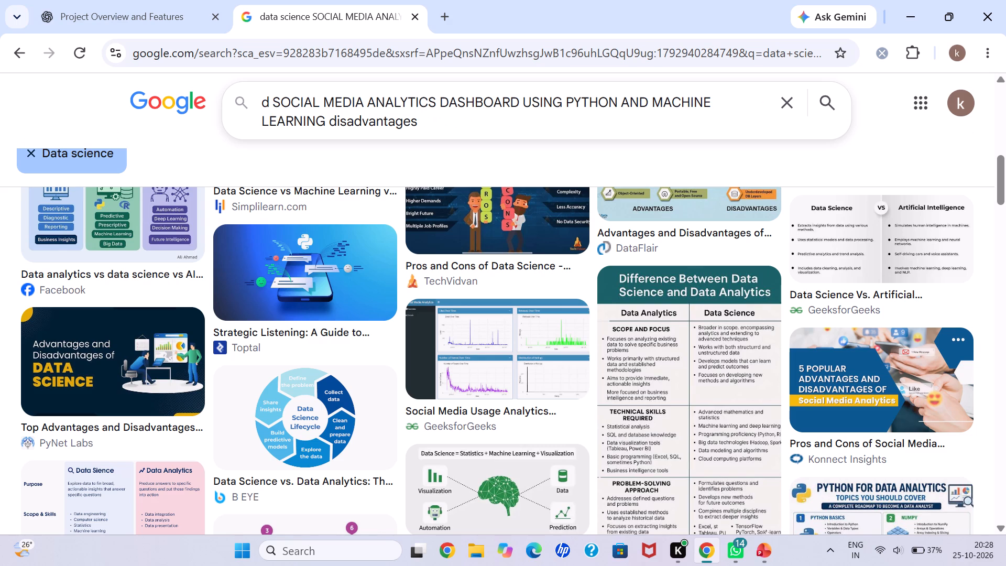
{"action": "key", "text": "BackSpace"}
{"action": "key", "text": "BackSpace"}
{"action": "key", "text": "Return"}
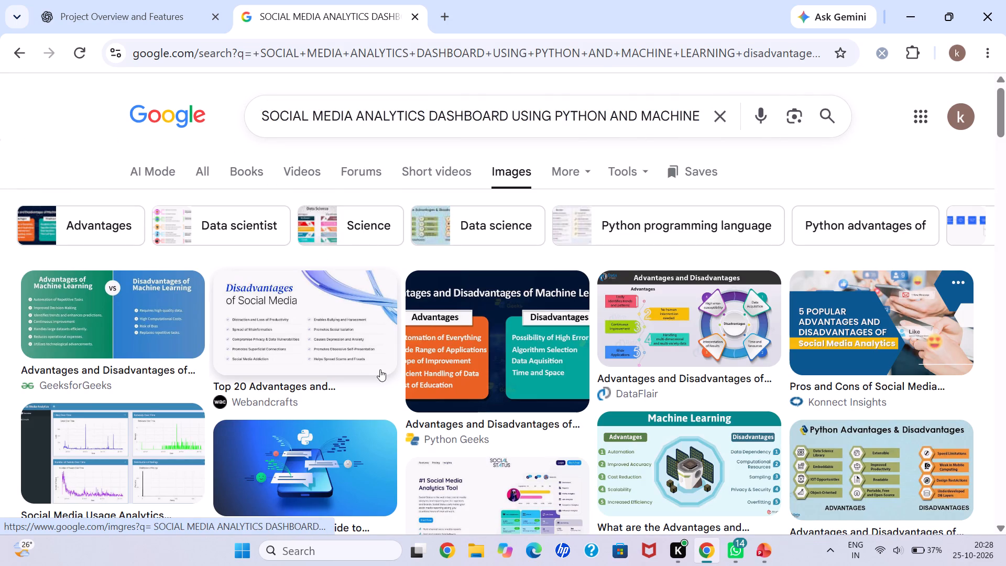
Narrow the image results to the Advantages suggestion and look through them for a suitable social media picture.
{"action": "left_click", "coordinate": [112, 211]}
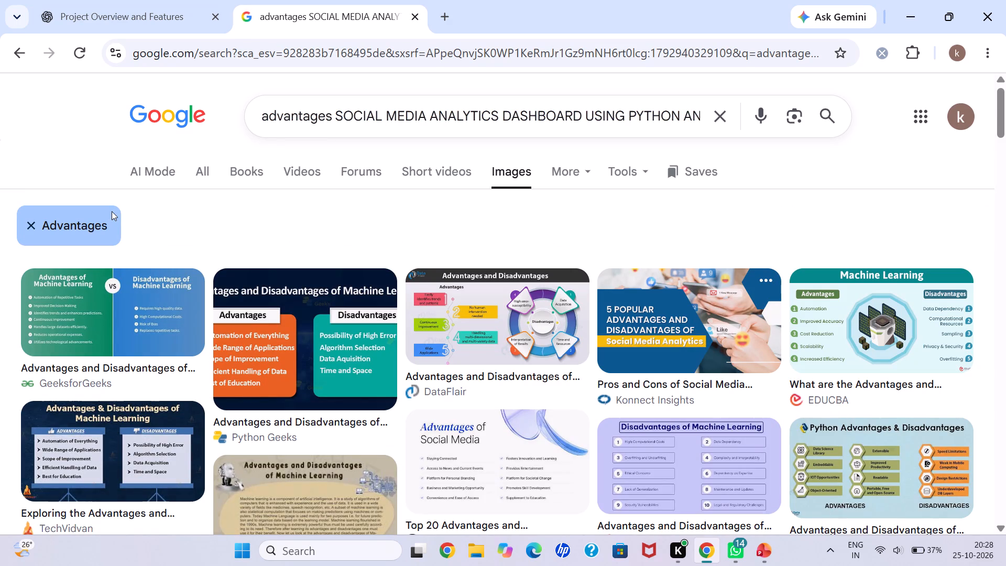
{"action": "scroll", "coordinate": [681, 412], "scroll_direction": "down", "scroll_amount": 1}
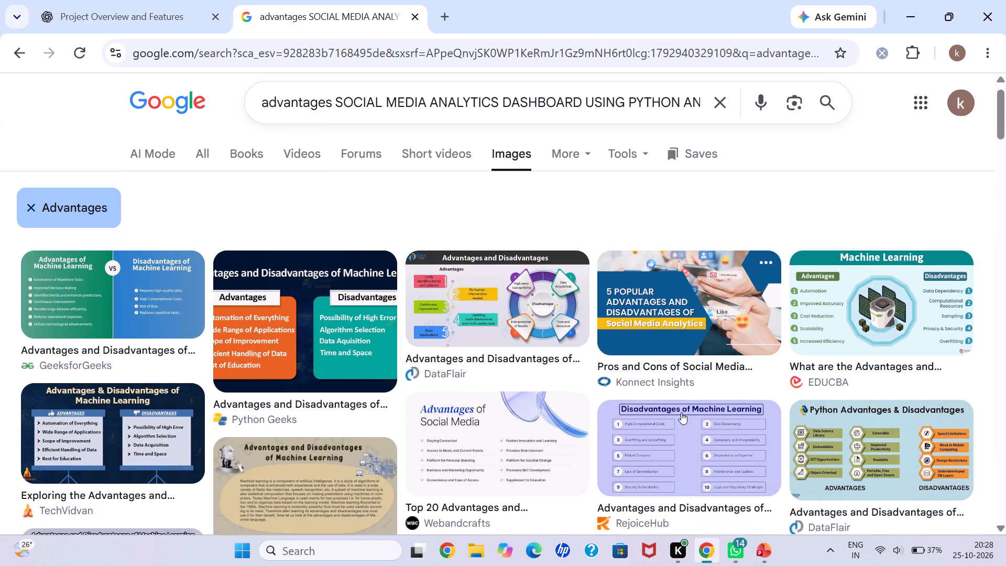
{"action": "scroll", "coordinate": [681, 412], "scroll_direction": "down", "scroll_amount": 1}
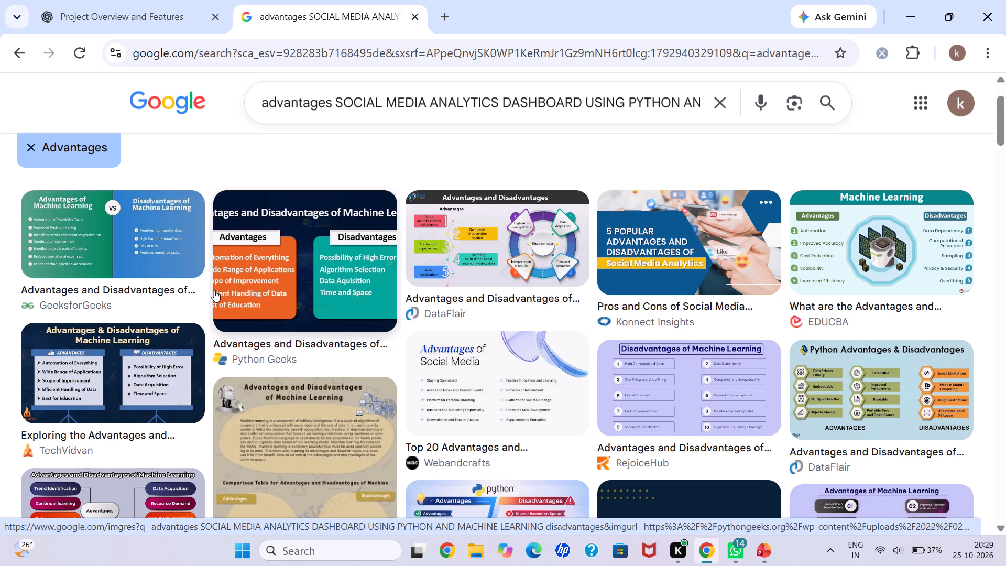
{"action": "scroll", "coordinate": [214, 290], "scroll_direction": "down", "scroll_amount": 1}
{"action": "scroll", "coordinate": [157, 296], "scroll_direction": "down", "scroll_amount": 2}
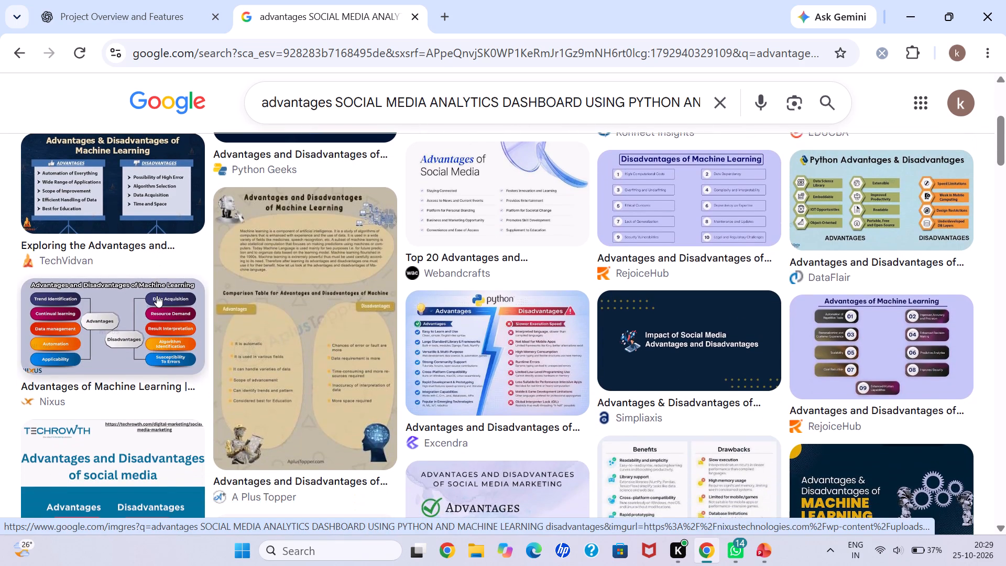
{"action": "scroll", "coordinate": [157, 296], "scroll_direction": "down", "scroll_amount": 2}
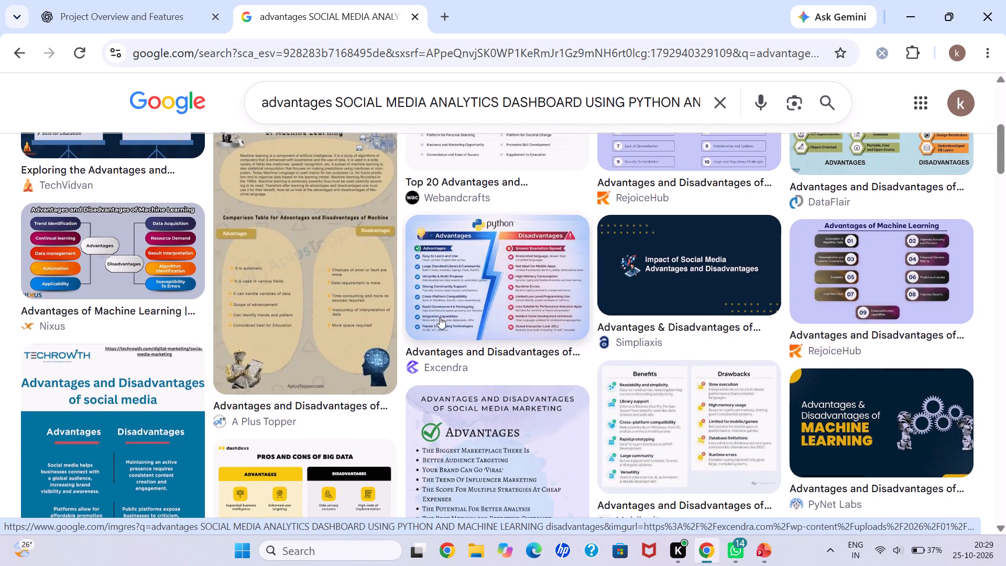
{"action": "scroll", "coordinate": [424, 322], "scroll_direction": "down", "scroll_amount": 3}
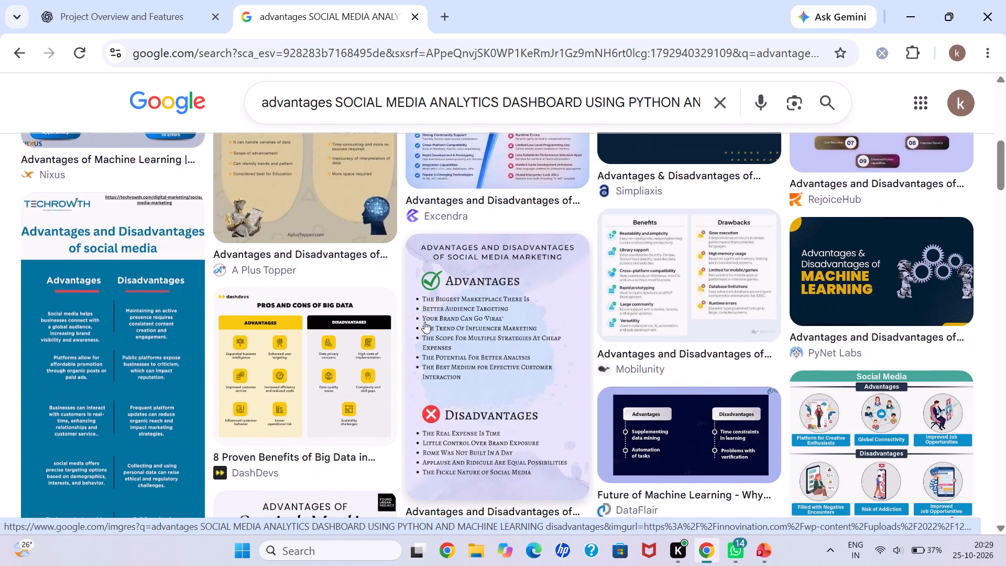
{"action": "scroll", "coordinate": [424, 322], "scroll_direction": "down", "scroll_amount": 3}
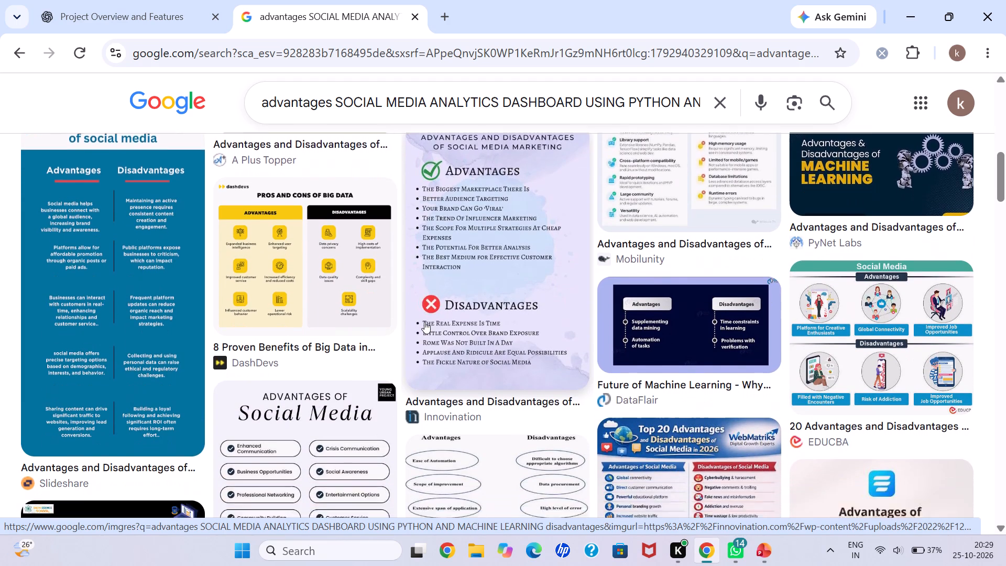
{"action": "scroll", "coordinate": [424, 322], "scroll_direction": "down", "scroll_amount": 2}
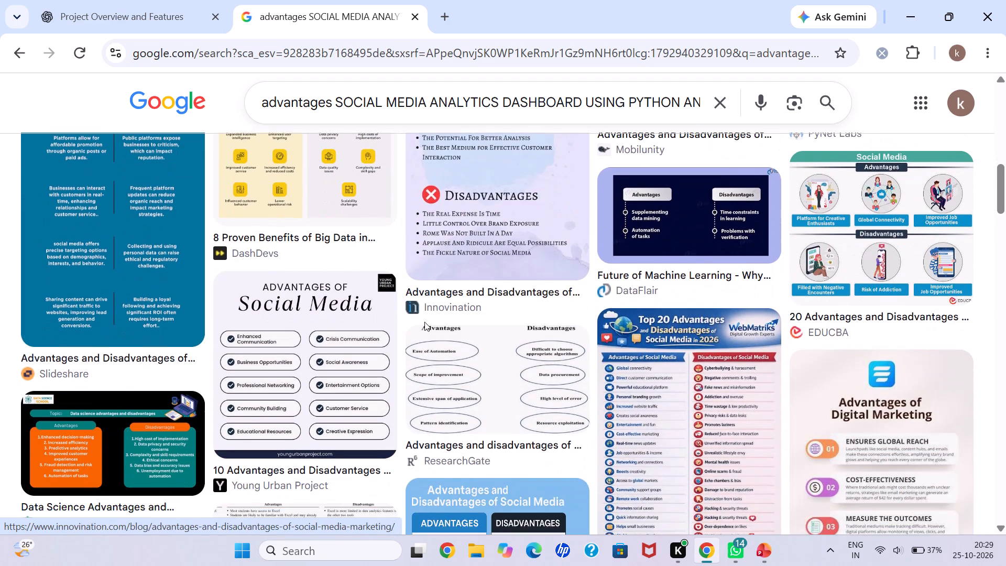
{"action": "scroll", "coordinate": [424, 322], "scroll_direction": "down", "scroll_amount": 3}
{"action": "scroll", "coordinate": [424, 322], "scroll_direction": "up", "scroll_amount": 1}
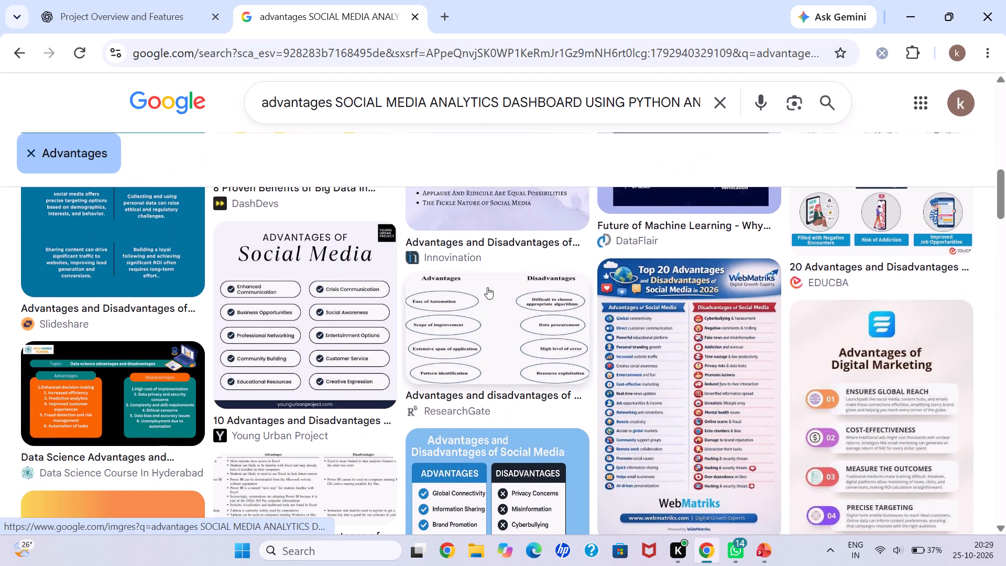
Preview EDUCBA's social media advantages and disadvantages picture, and open LinkedIn's social media marketing illustration from its related images.
{"action": "left_click", "coordinate": [855, 217]}
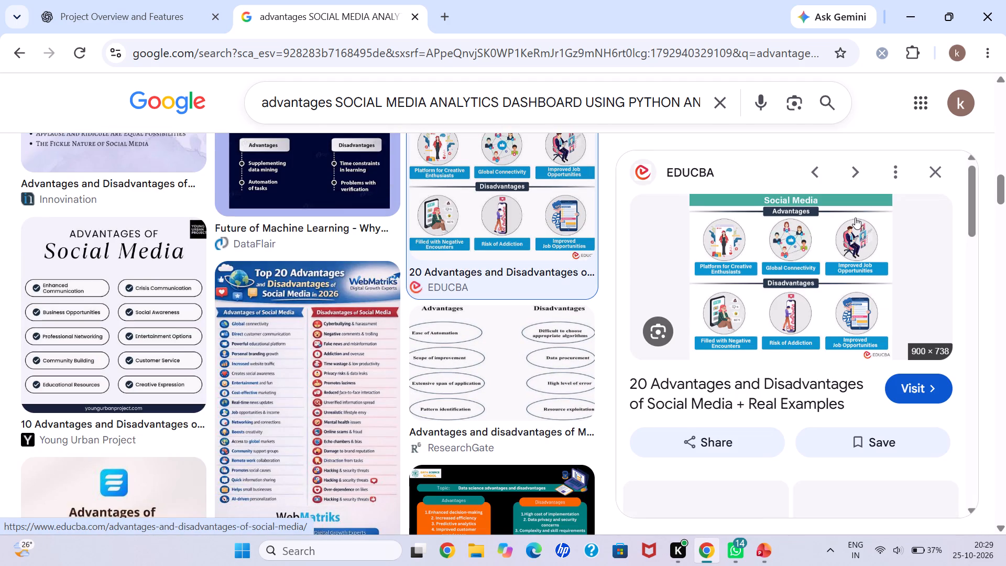
{"action": "scroll", "coordinate": [694, 303], "scroll_direction": "down", "scroll_amount": 4}
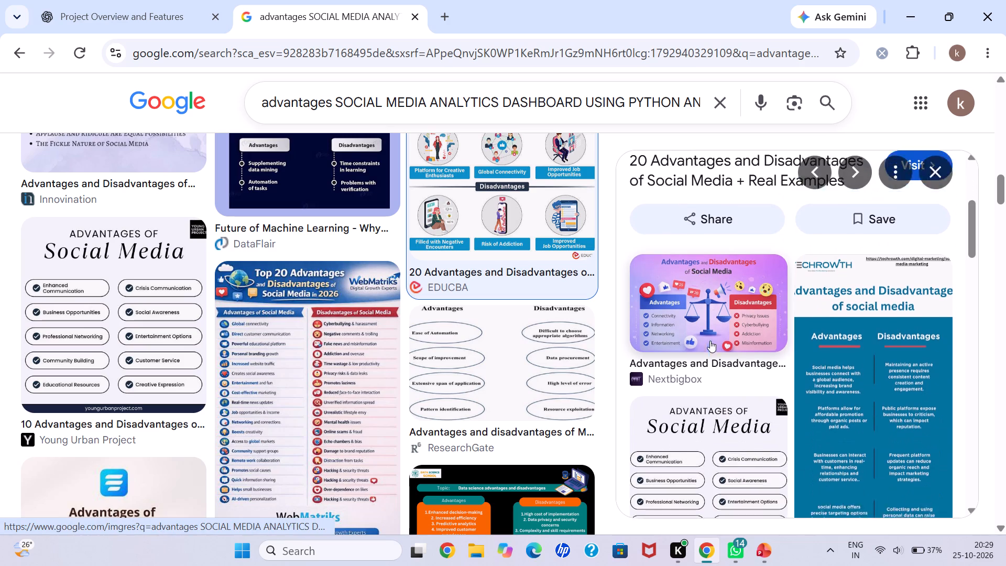
{"action": "scroll", "coordinate": [710, 341], "scroll_direction": "down", "scroll_amount": 5}
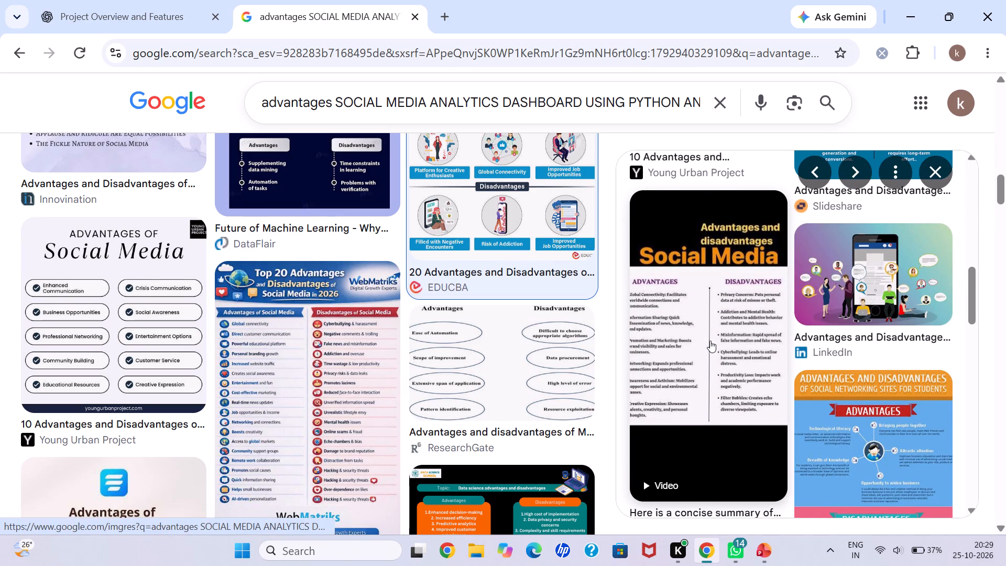
{"action": "left_click", "coordinate": [840, 290]}
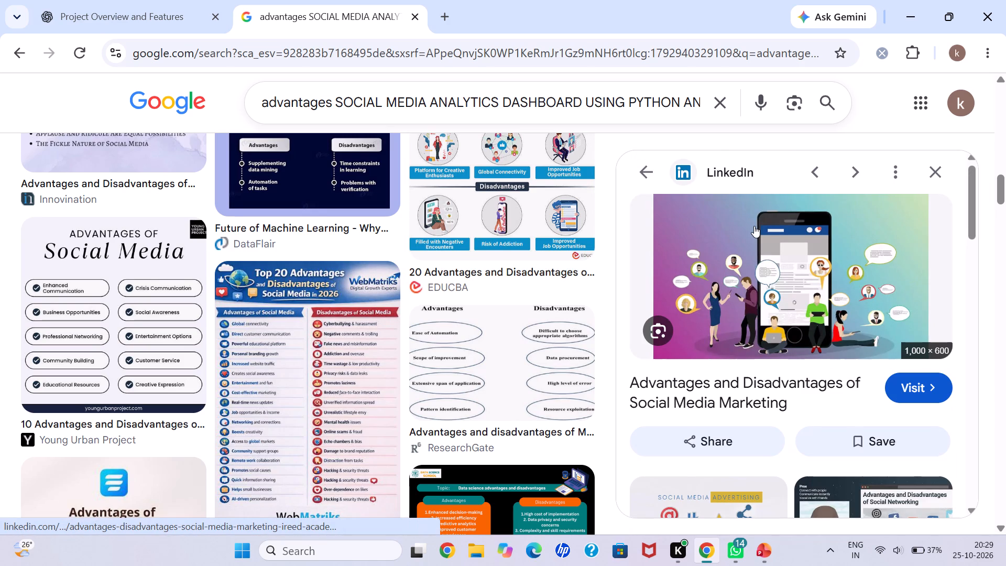
{"action": "scroll", "coordinate": [760, 238], "scroll_direction": "down", "scroll_amount": 1}
Look through the related images of LinkedIn's social media marketing illustration and preview ClicData's Social Media Marketing picture.
{"action": "scroll", "coordinate": [760, 238], "scroll_direction": "down", "scroll_amount": 1}
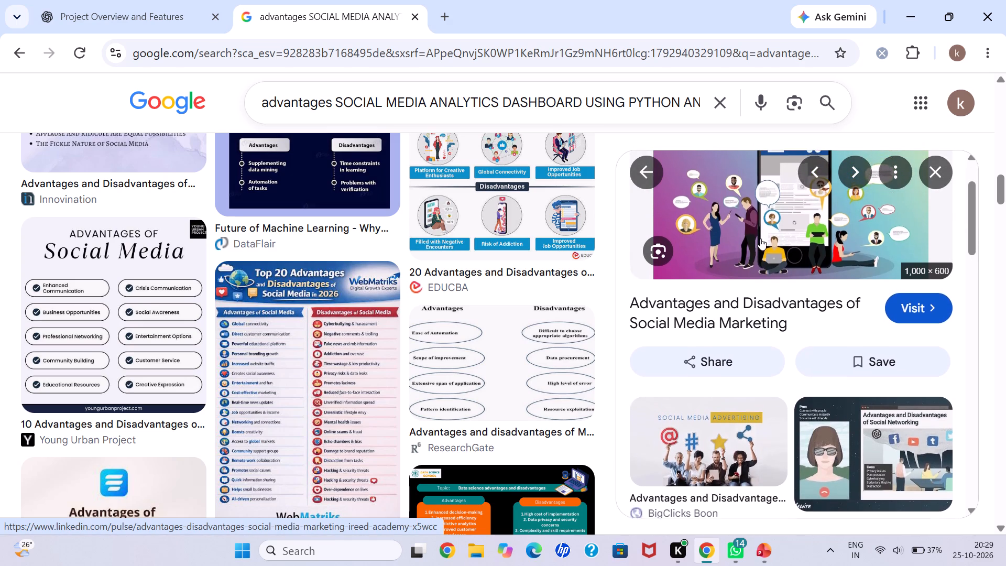
{"action": "right_click", "coordinate": [760, 238]}
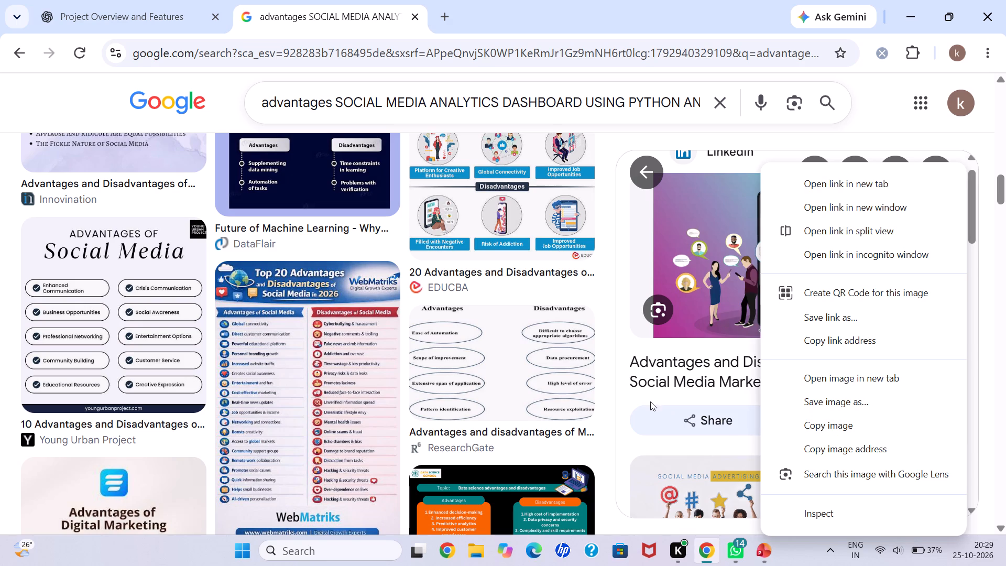
{"action": "left_click", "coordinate": [621, 397]}
{"action": "scroll", "coordinate": [621, 397], "scroll_direction": "down", "scroll_amount": 2}
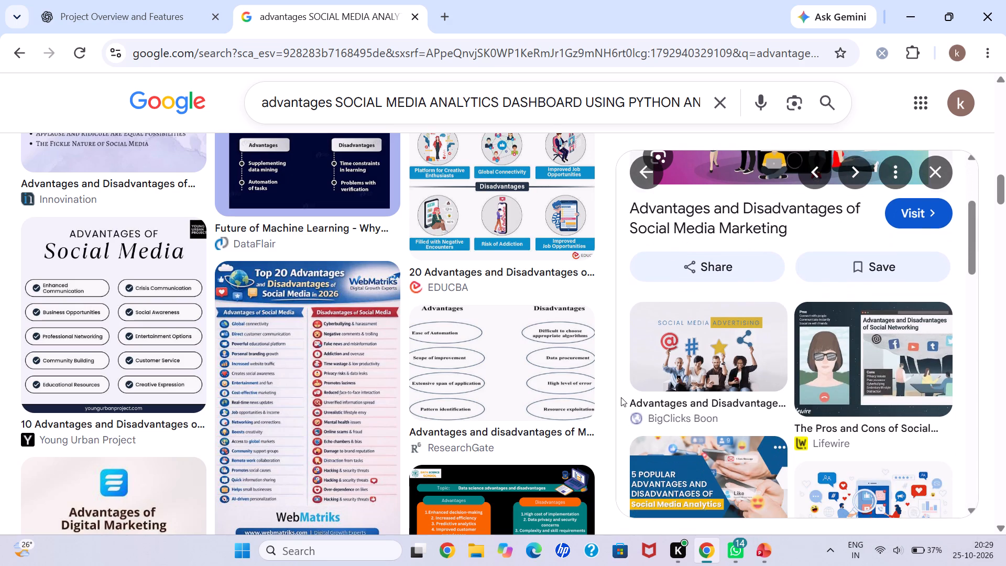
{"action": "scroll", "coordinate": [621, 397], "scroll_direction": "down", "scroll_amount": 1}
{"action": "scroll", "coordinate": [697, 356], "scroll_direction": "down", "scroll_amount": 2}
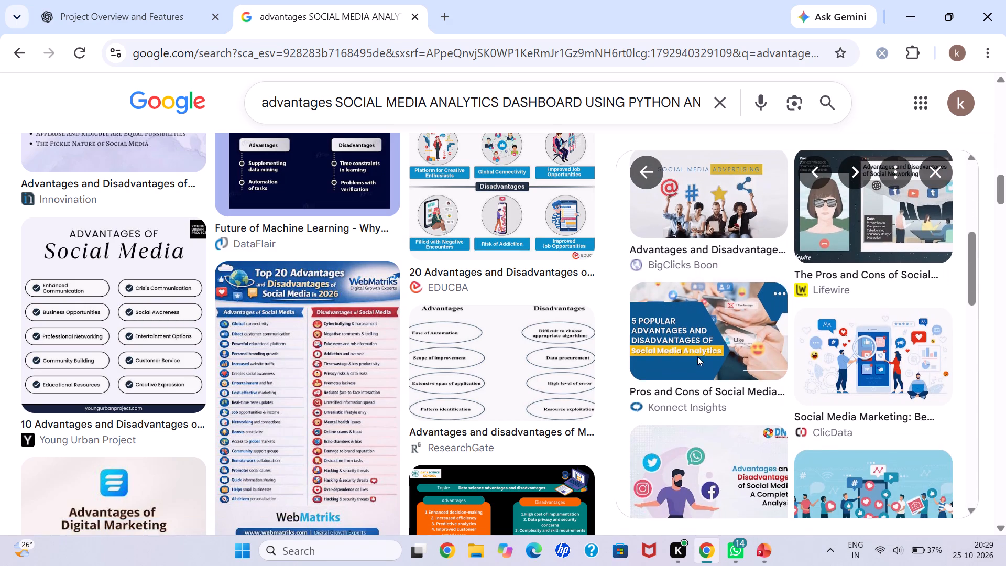
{"action": "scroll", "coordinate": [697, 356], "scroll_direction": "down", "scroll_amount": 1}
{"action": "left_click", "coordinate": [863, 341]}
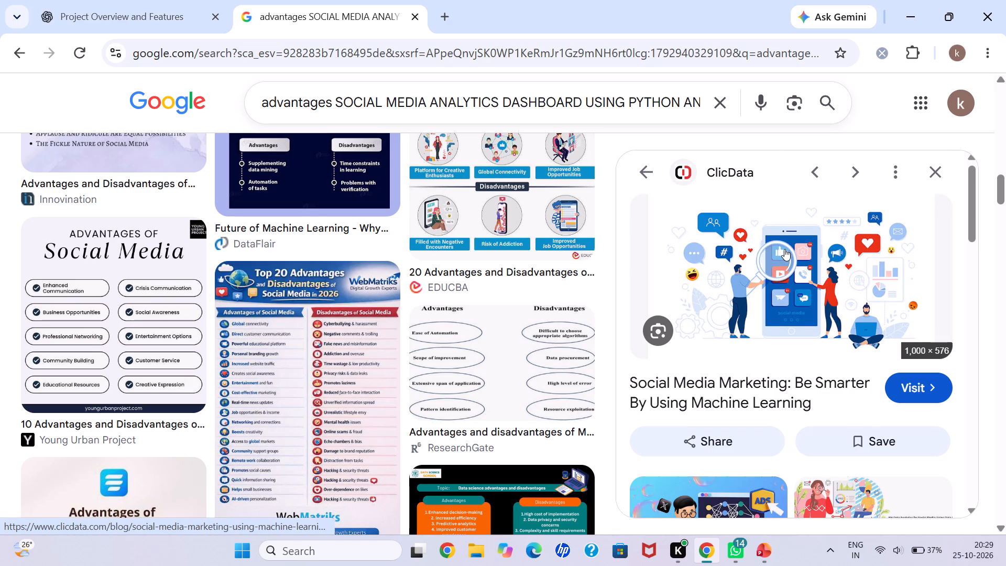
{"action": "left_click", "coordinate": [929, 178]}
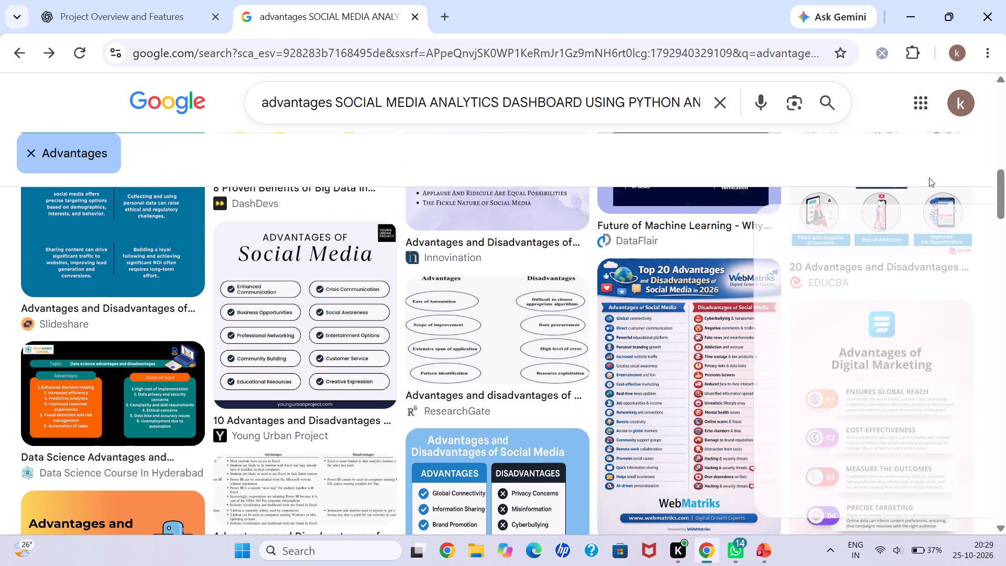
Reopen LinkedIn's illustration through EDUCBA's picture, browse its related images, and preview Python in Plain English's "Choosing Python" picture.
{"action": "left_click", "coordinate": [879, 236]}
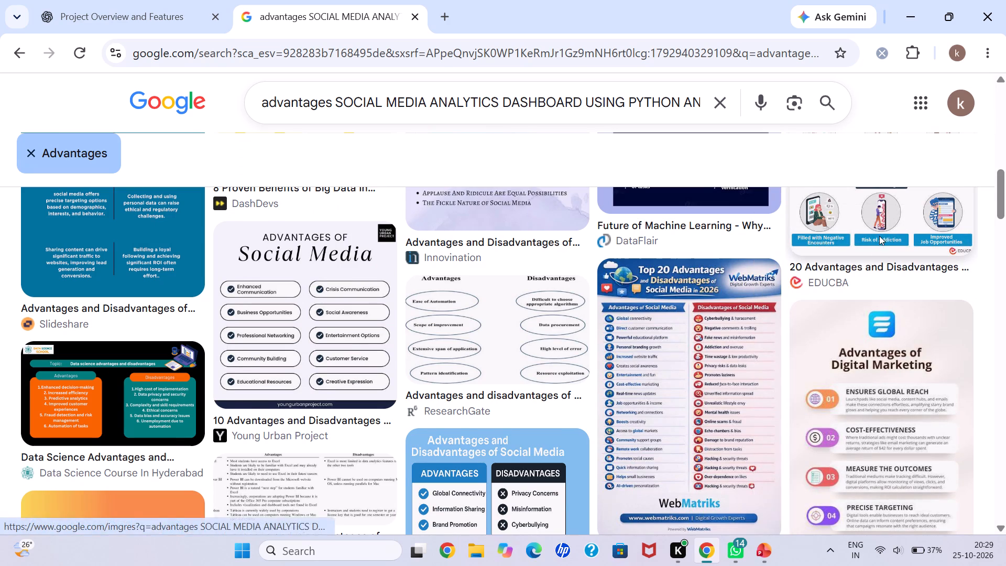
{"action": "scroll", "coordinate": [817, 343], "scroll_direction": "down", "scroll_amount": 6}
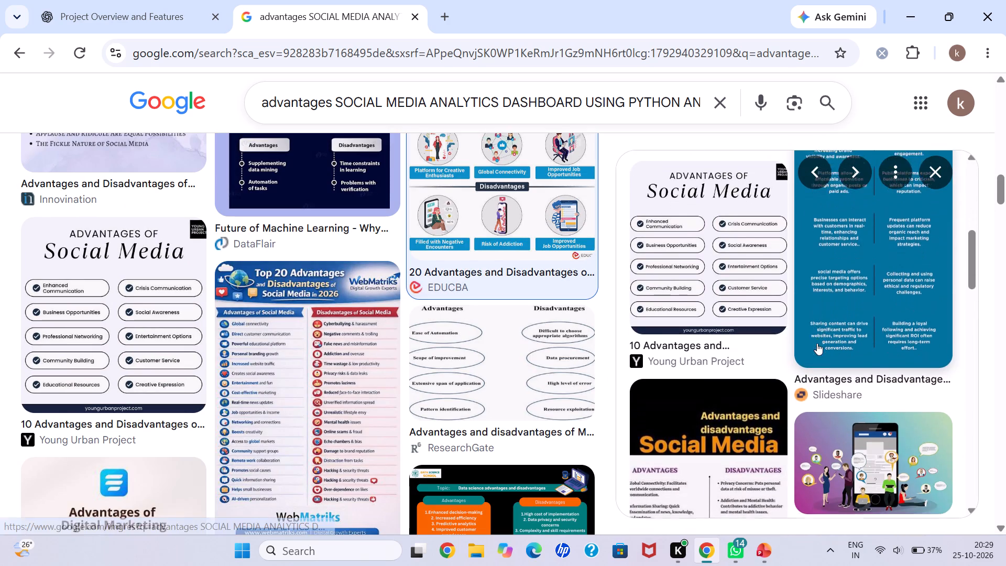
{"action": "scroll", "coordinate": [817, 343], "scroll_direction": "down", "scroll_amount": 2}
{"action": "left_click", "coordinate": [858, 328]}
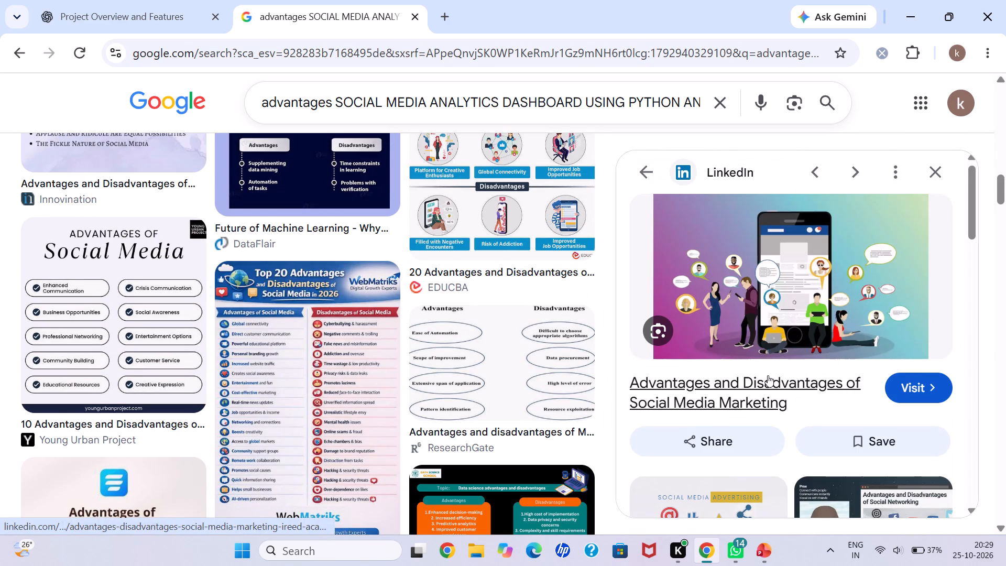
{"action": "scroll", "coordinate": [768, 375], "scroll_direction": "down", "scroll_amount": 4}
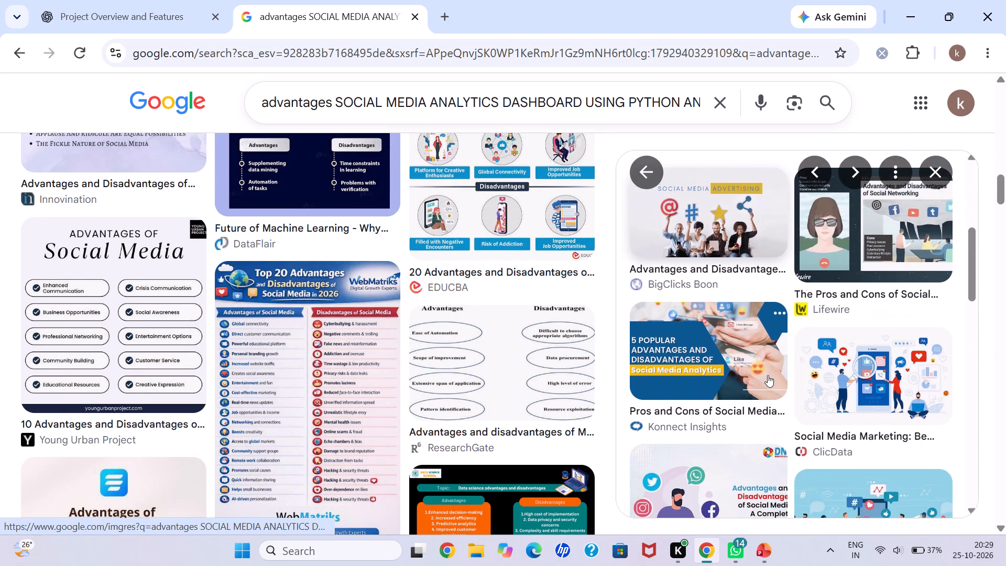
{"action": "scroll", "coordinate": [768, 375], "scroll_direction": "down", "scroll_amount": 3}
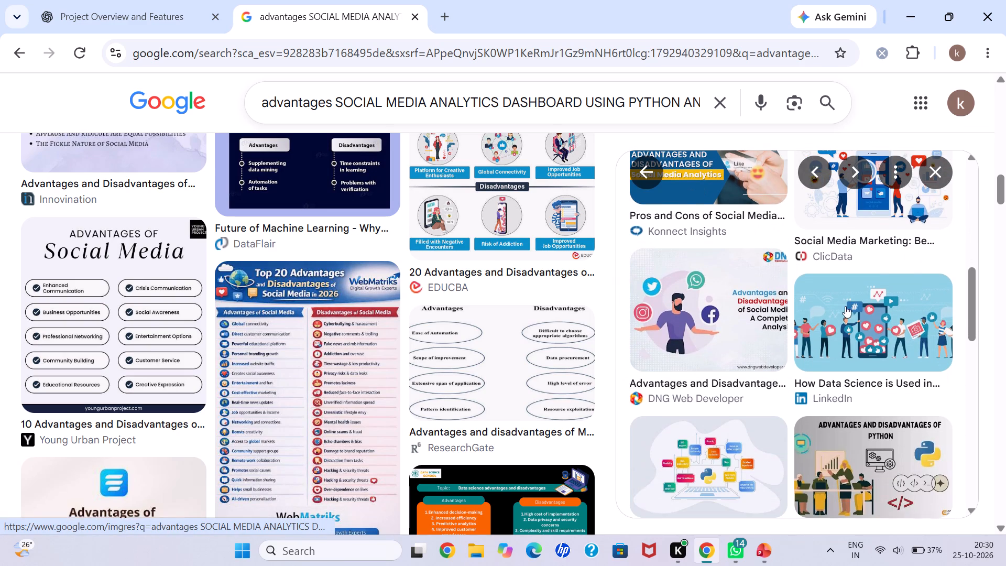
{"action": "scroll", "coordinate": [852, 325], "scroll_direction": "down", "scroll_amount": 1}
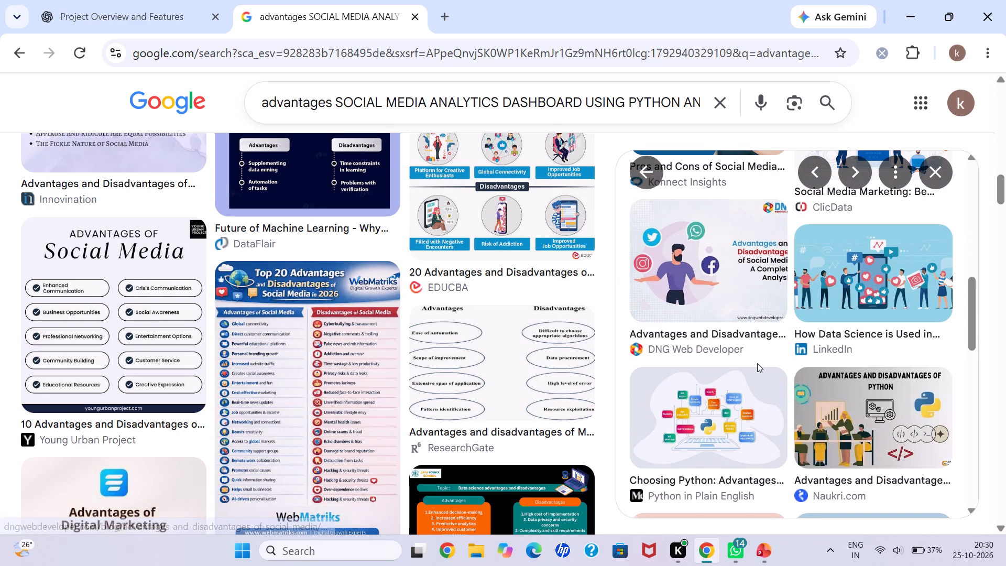
{"action": "scroll", "coordinate": [757, 363], "scroll_direction": "down", "scroll_amount": 2}
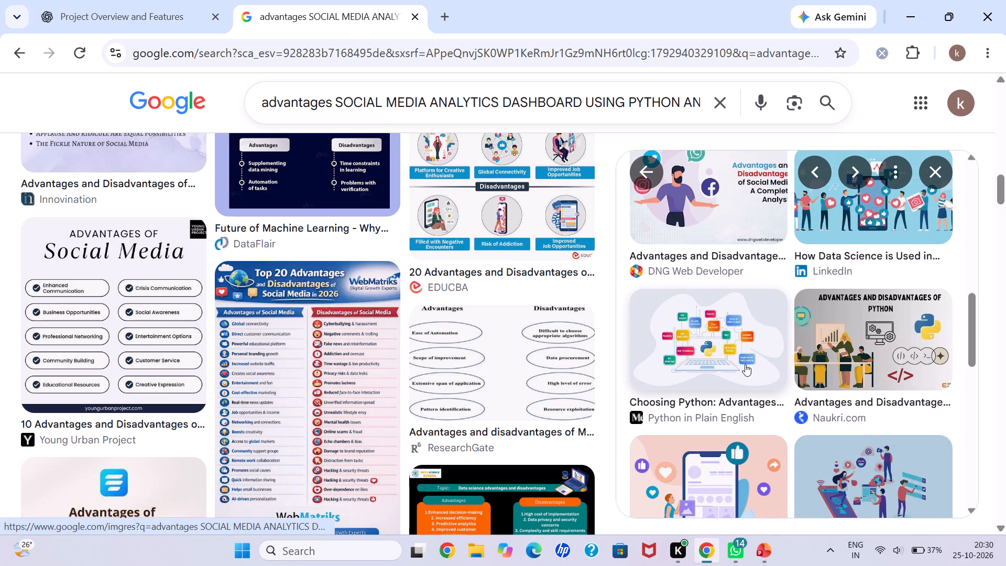
{"action": "scroll", "coordinate": [785, 373], "scroll_direction": "down", "scroll_amount": 2}
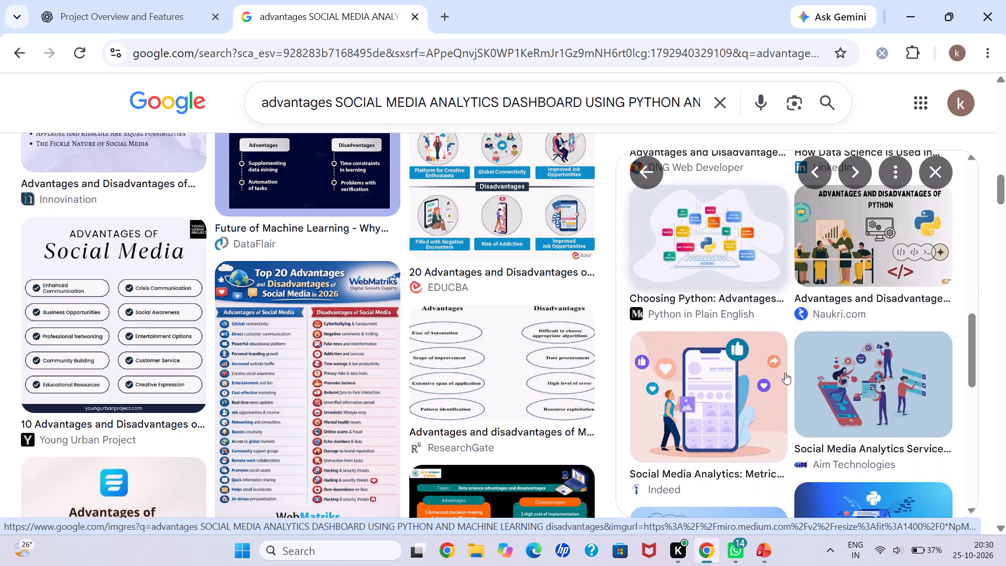
{"action": "scroll", "coordinate": [785, 373], "scroll_direction": "up", "scroll_amount": 2}
{"action": "left_click", "coordinate": [732, 350]}
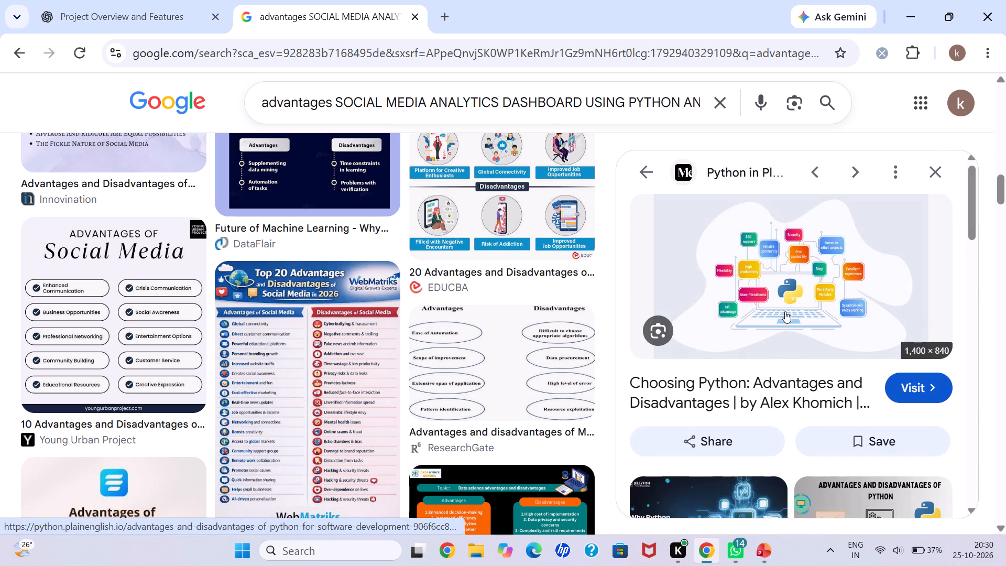
{"action": "left_click", "coordinate": [945, 171]}
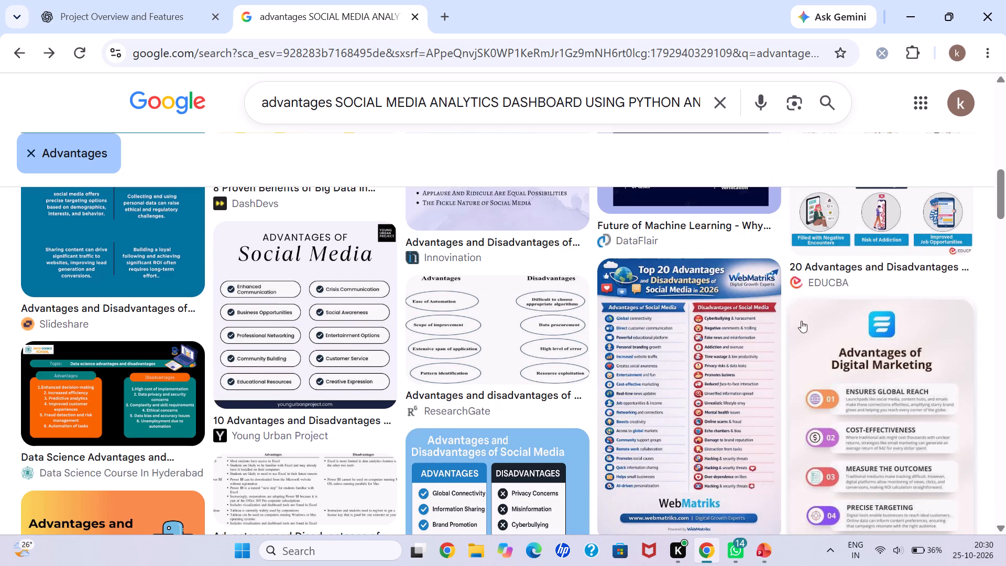
Preview DNG Web Developer's social media advantages and disadvantages picture, and open EDUCBA's picture from its related images.
{"action": "scroll", "coordinate": [746, 331], "scroll_direction": "down", "scroll_amount": 3}
{"action": "scroll", "coordinate": [652, 371], "scroll_direction": "down", "scroll_amount": 1}
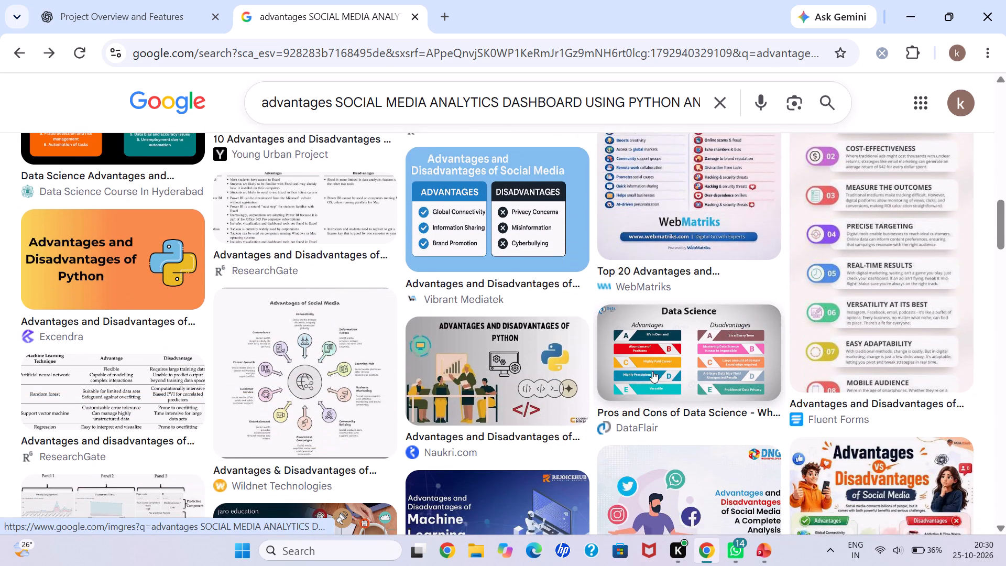
{"action": "scroll", "coordinate": [652, 371], "scroll_direction": "down", "scroll_amount": 1}
{"action": "scroll", "coordinate": [741, 386], "scroll_direction": "down", "scroll_amount": 3}
{"action": "left_click", "coordinate": [692, 245]}
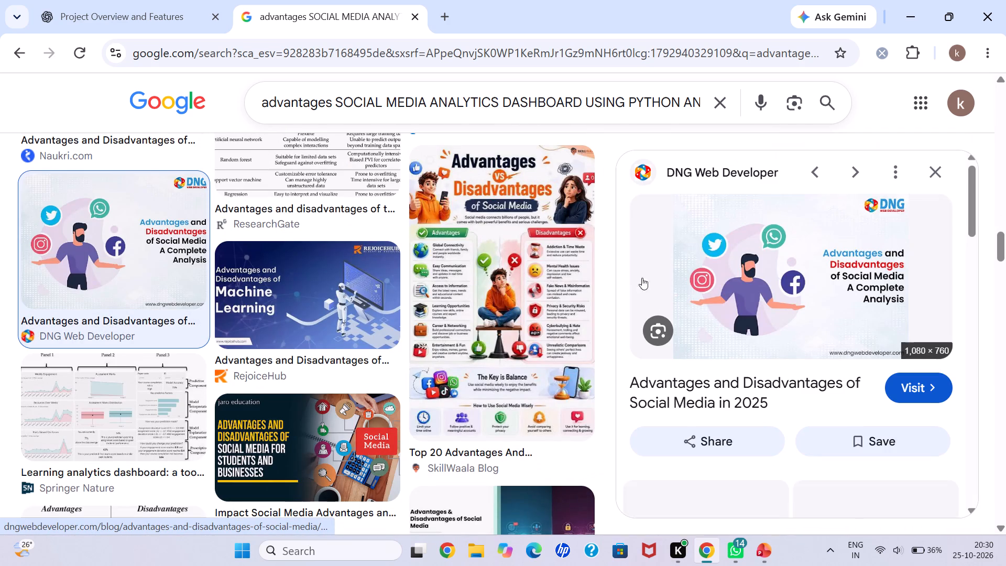
{"action": "scroll", "coordinate": [664, 302], "scroll_direction": "down", "scroll_amount": 3}
{"action": "scroll", "coordinate": [788, 351], "scroll_direction": "down", "scroll_amount": 1}
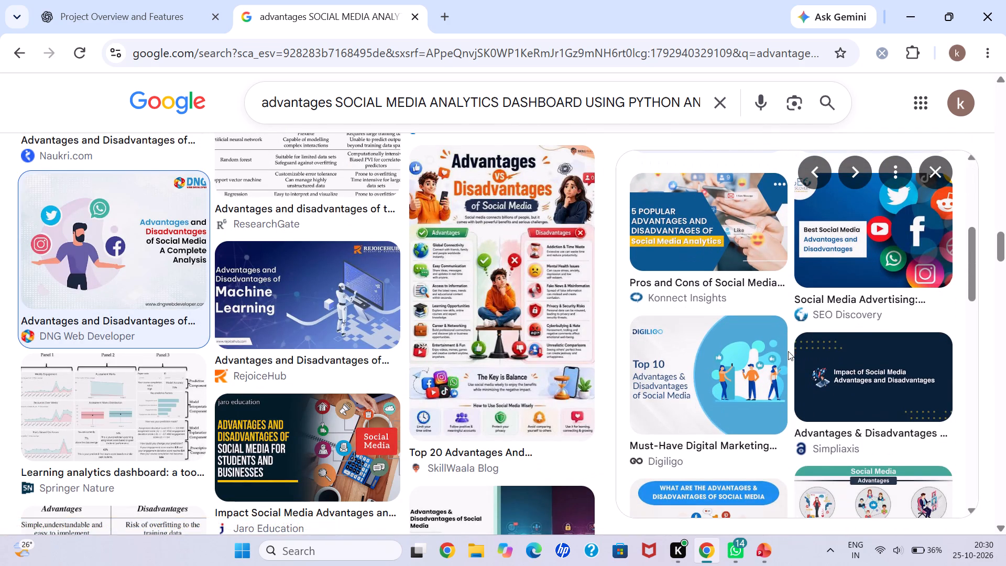
{"action": "scroll", "coordinate": [788, 351], "scroll_direction": "down", "scroll_amount": 4}
{"action": "left_click", "coordinate": [847, 259]}
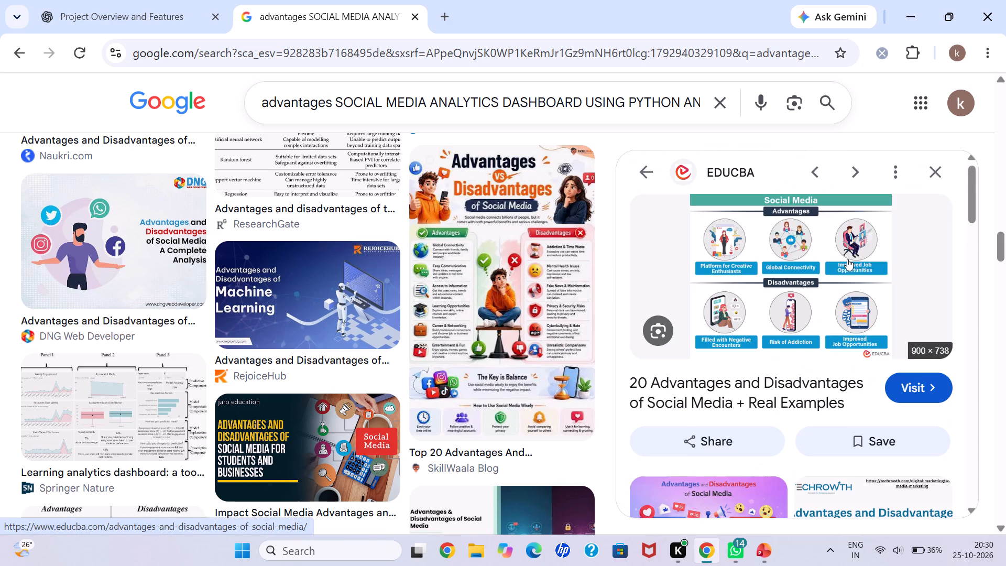
Look through the related images of EDUCBA's picture for a suitable one on social media advantages and disadvantages.
{"action": "scroll", "coordinate": [789, 325], "scroll_direction": "down", "scroll_amount": 5}
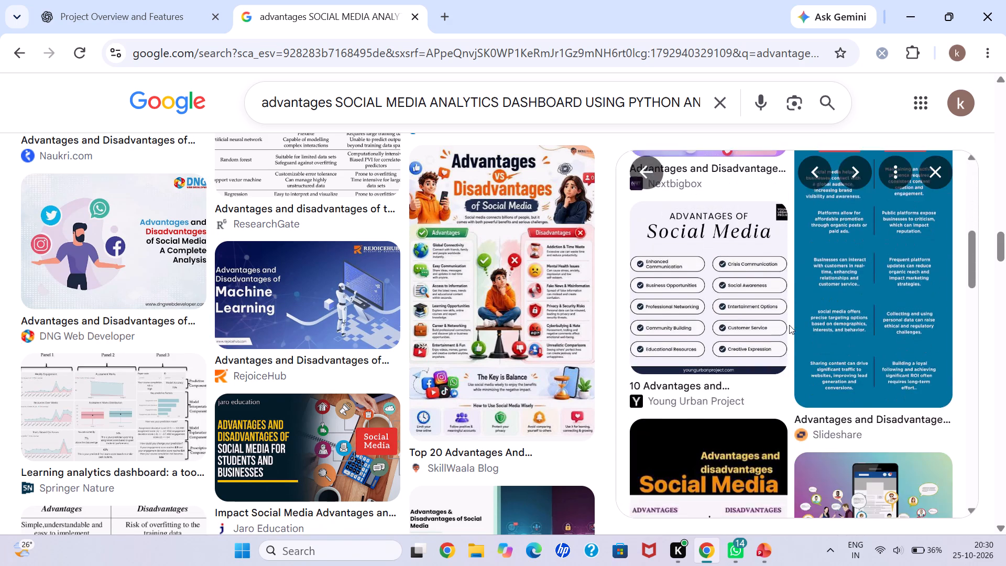
{"action": "scroll", "coordinate": [789, 325], "scroll_direction": "down", "scroll_amount": 3}
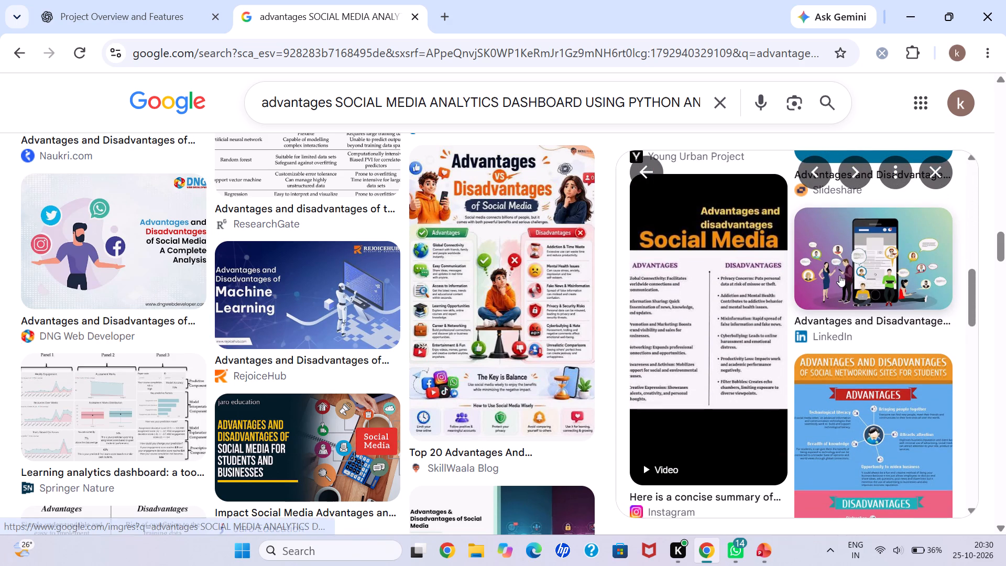
{"action": "scroll", "coordinate": [839, 275], "scroll_direction": "down", "scroll_amount": 2}
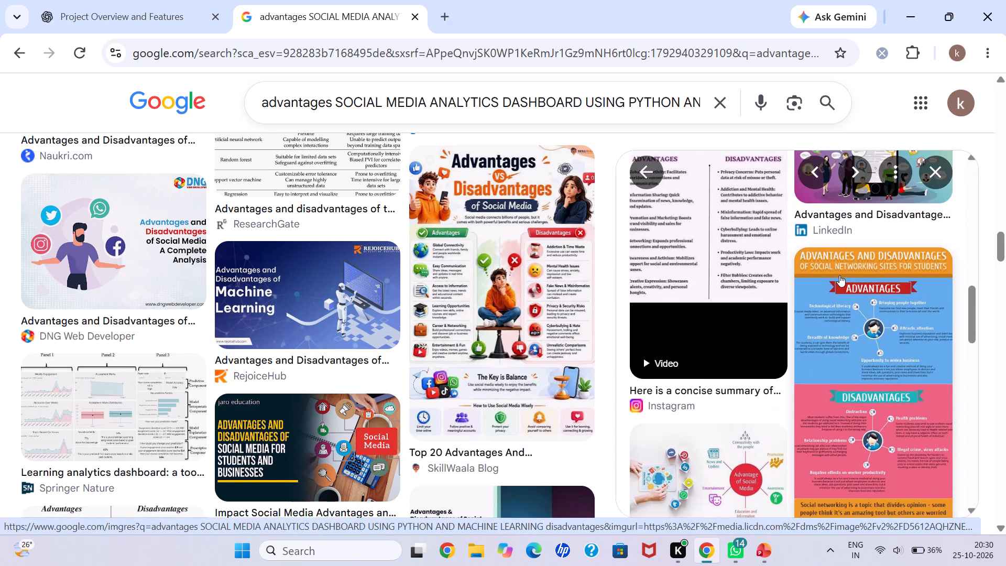
{"action": "scroll", "coordinate": [839, 275], "scroll_direction": "down", "scroll_amount": 1}
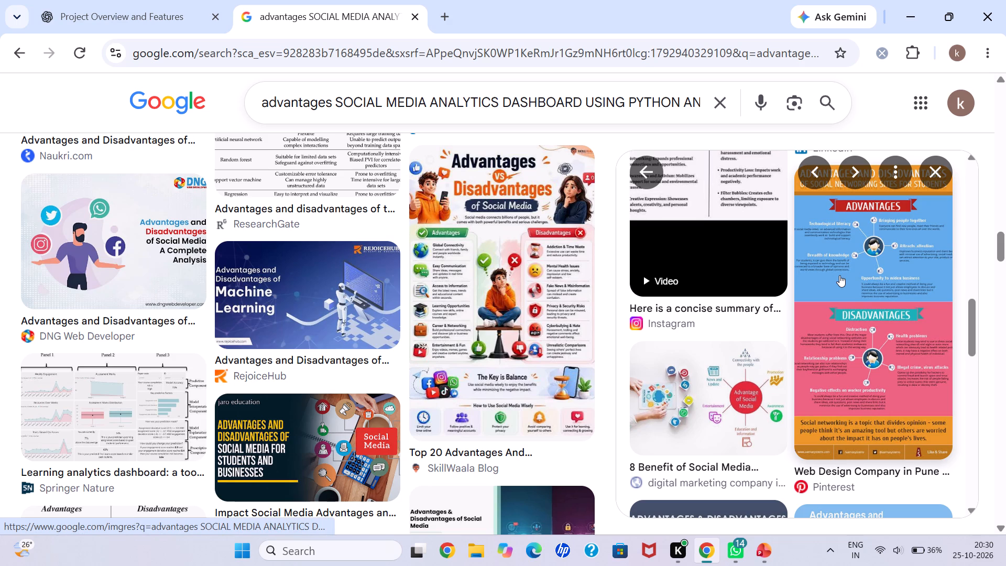
{"action": "scroll", "coordinate": [839, 275], "scroll_direction": "down", "scroll_amount": 6}
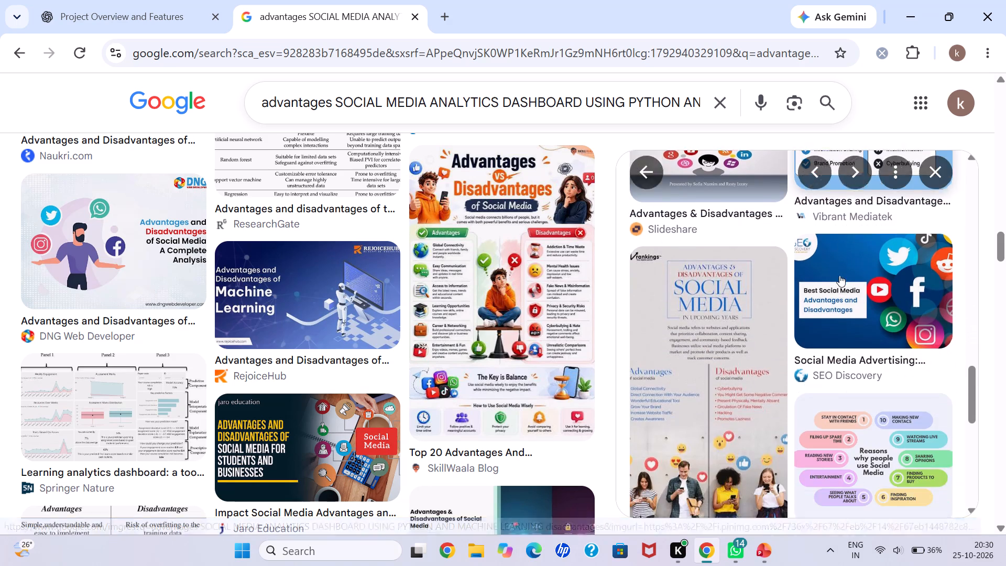
{"action": "scroll", "coordinate": [839, 275], "scroll_direction": "down", "scroll_amount": 5}
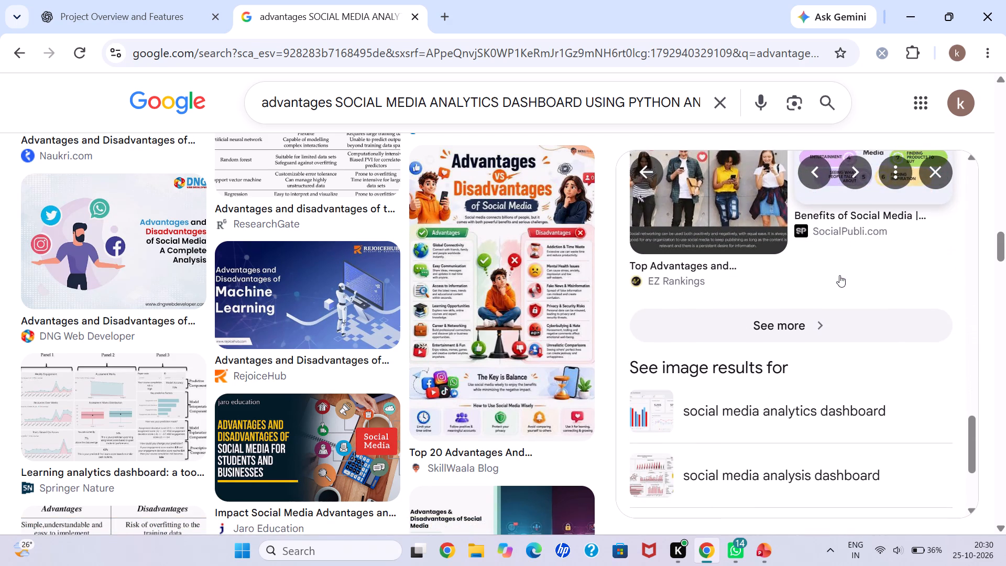
{"action": "scroll", "coordinate": [839, 275], "scroll_direction": "down", "scroll_amount": 2}
Look further through the main Advantages image results and preview ScienceDirect's circular picture of social media platform icons.
{"action": "scroll", "coordinate": [443, 421], "scroll_direction": "down", "scroll_amount": 3}
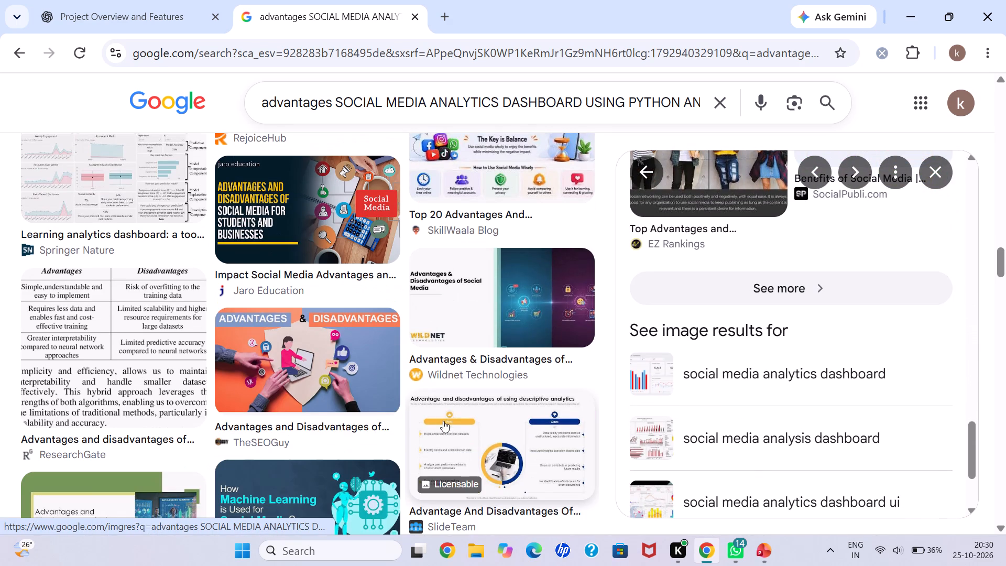
{"action": "scroll", "coordinate": [343, 375], "scroll_direction": "down", "scroll_amount": 4}
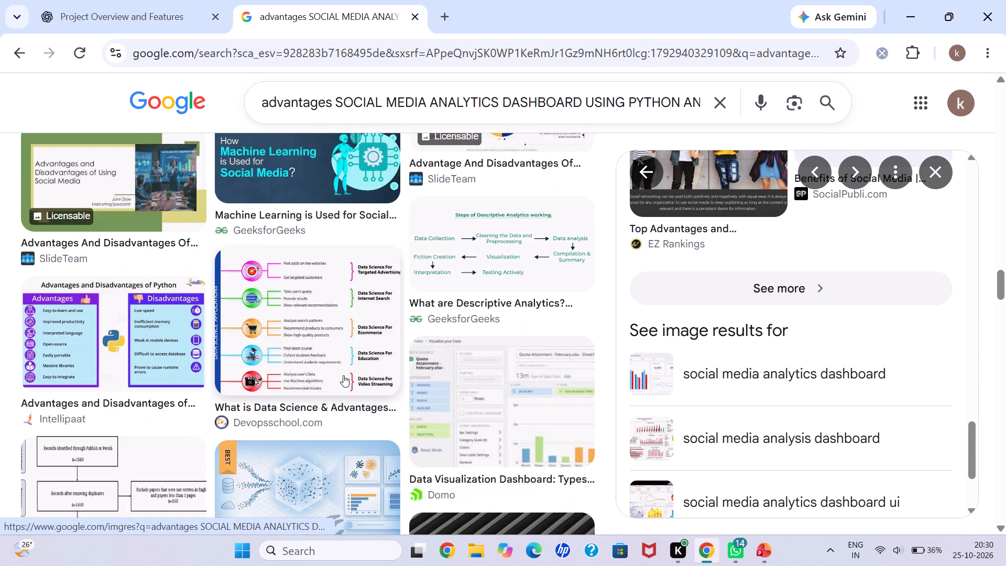
{"action": "scroll", "coordinate": [343, 375], "scroll_direction": "down", "scroll_amount": 4}
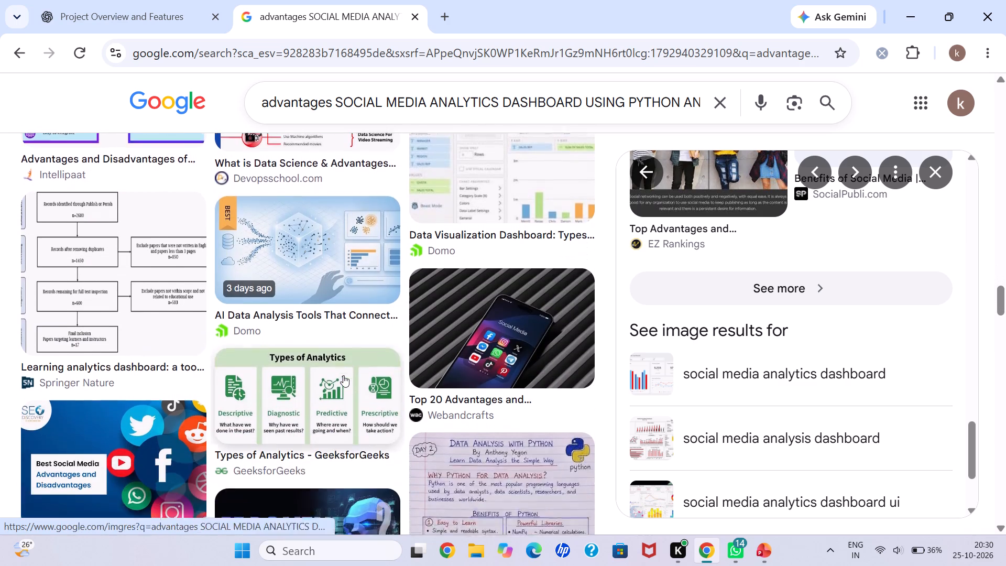
{"action": "scroll", "coordinate": [343, 375], "scroll_direction": "down", "scroll_amount": 2}
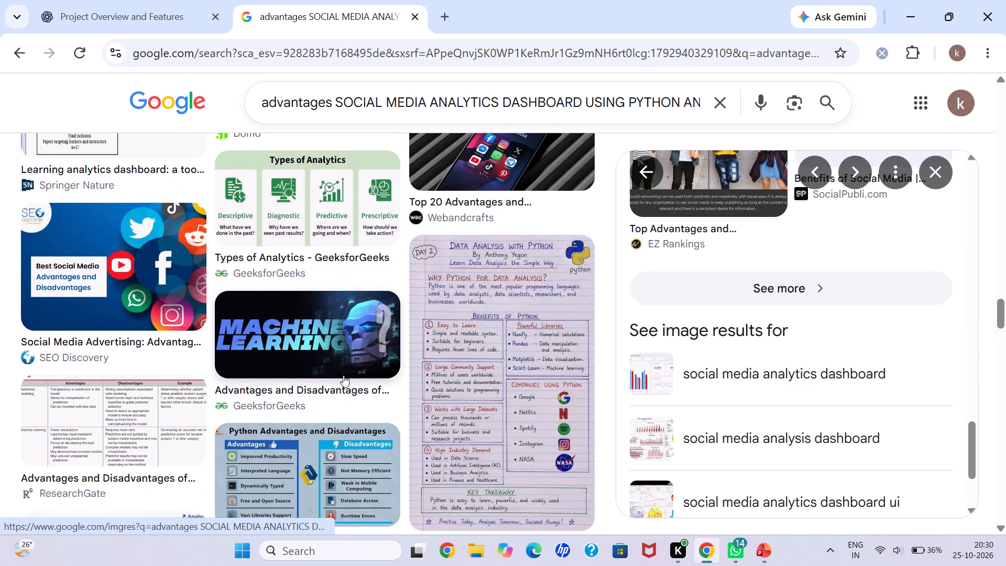
{"action": "scroll", "coordinate": [343, 375], "scroll_direction": "down", "scroll_amount": 4}
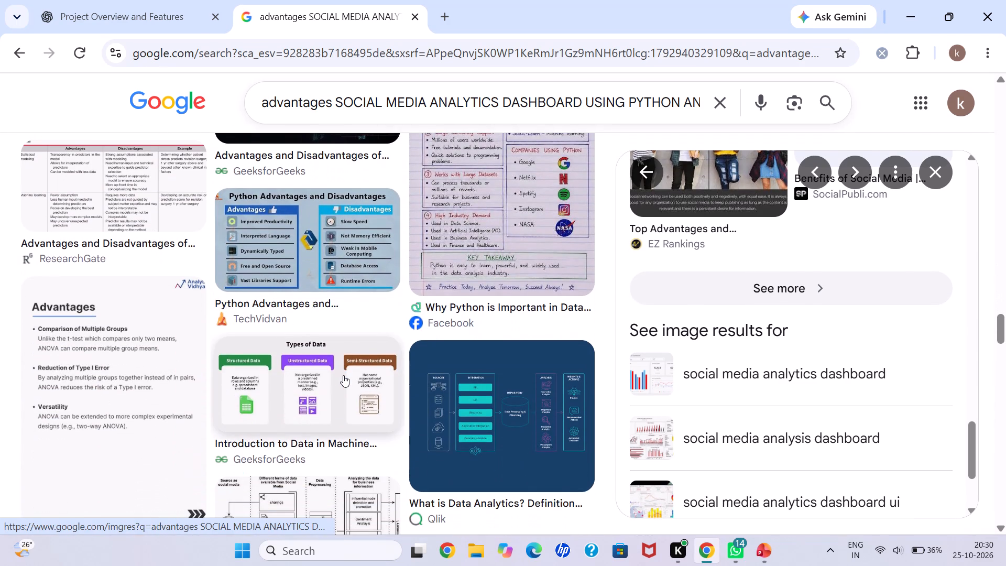
{"action": "scroll", "coordinate": [343, 375], "scroll_direction": "down", "scroll_amount": 10}
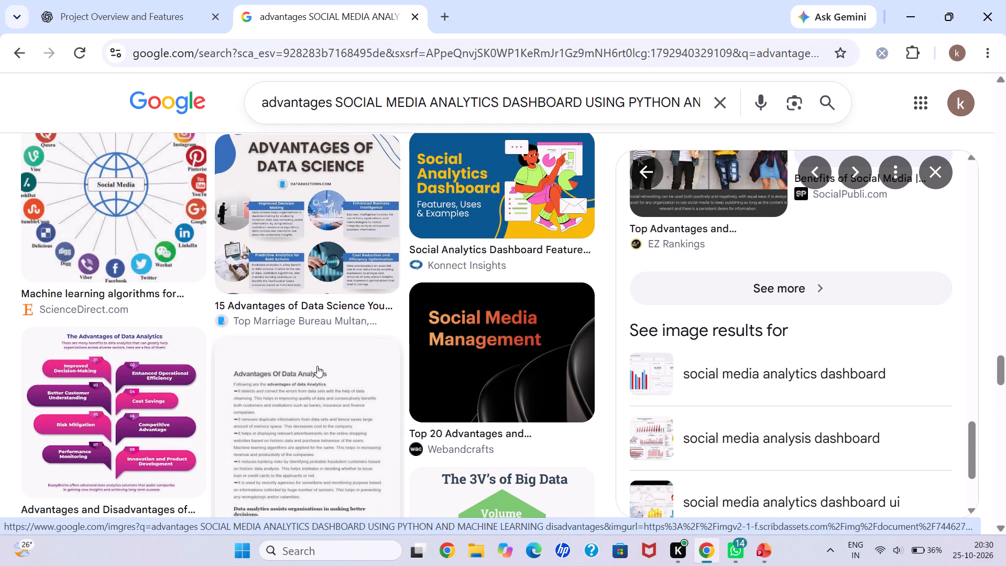
{"action": "scroll", "coordinate": [317, 366], "scroll_direction": "up", "scroll_amount": 2}
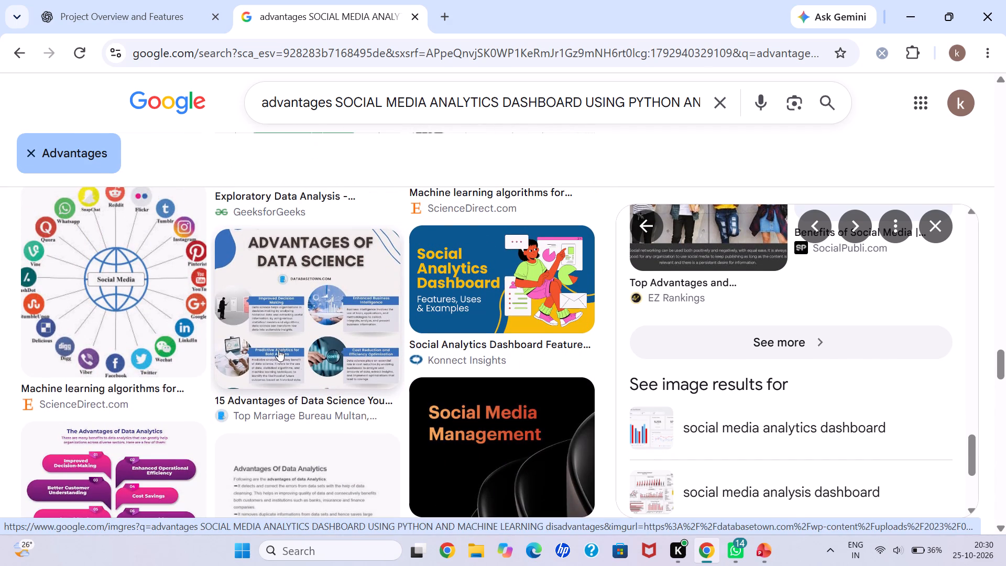
{"action": "scroll", "coordinate": [176, 324], "scroll_direction": "up", "scroll_amount": 1}
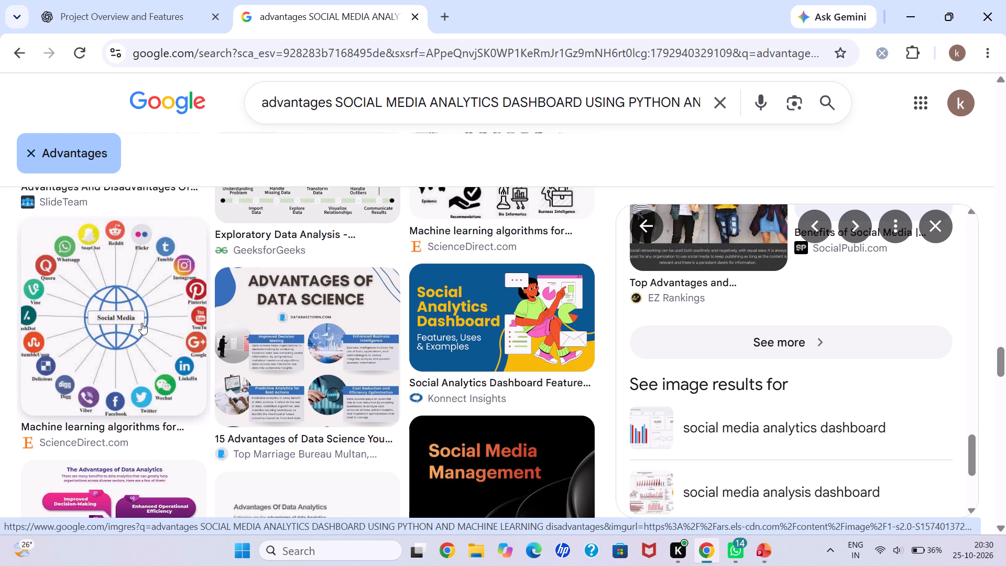
{"action": "left_click", "coordinate": [141, 323]}
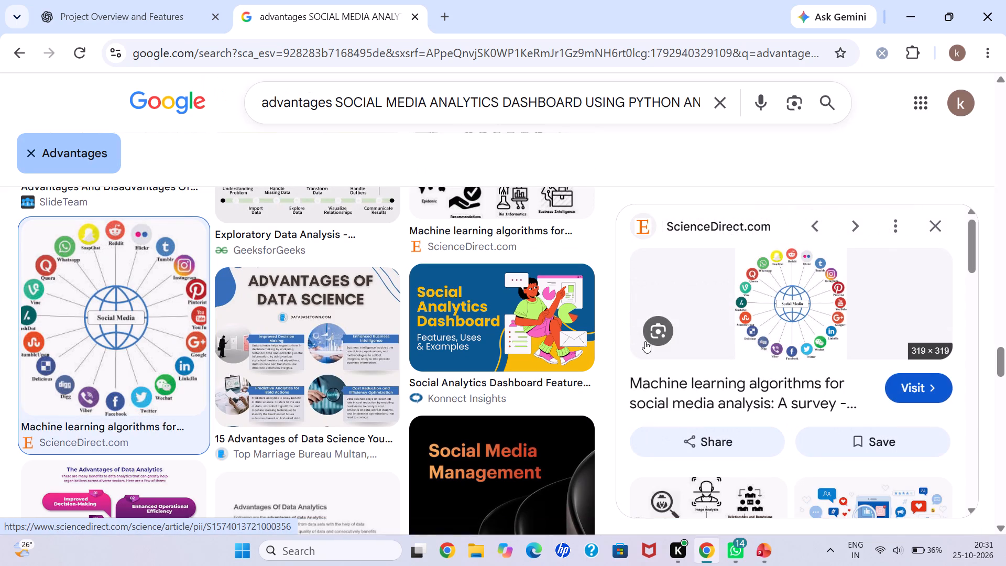
Find LinkedIn's picture of social media icons circling an AI chip among the related images and copy it.
{"action": "scroll", "coordinate": [727, 339], "scroll_direction": "down", "scroll_amount": 3}
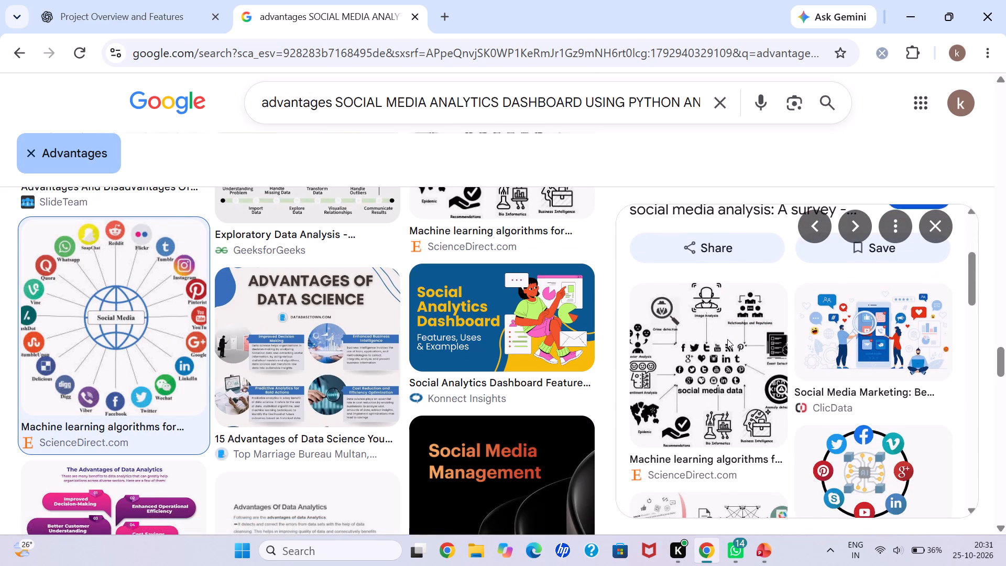
{"action": "scroll", "coordinate": [727, 339], "scroll_direction": "down", "scroll_amount": 1}
{"action": "scroll", "coordinate": [869, 320], "scroll_direction": "down", "scroll_amount": 1}
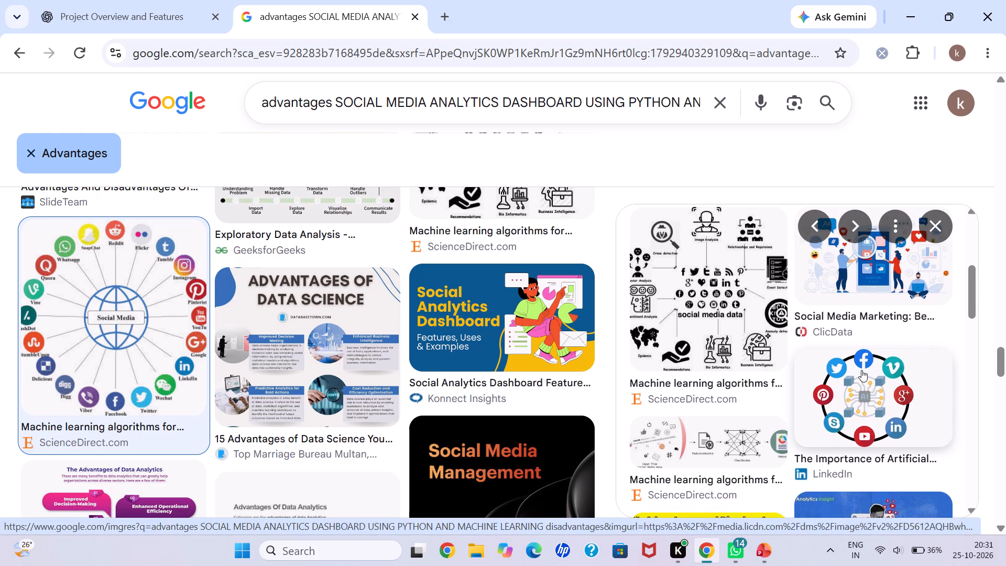
{"action": "scroll", "coordinate": [848, 389], "scroll_direction": "down", "scroll_amount": 1}
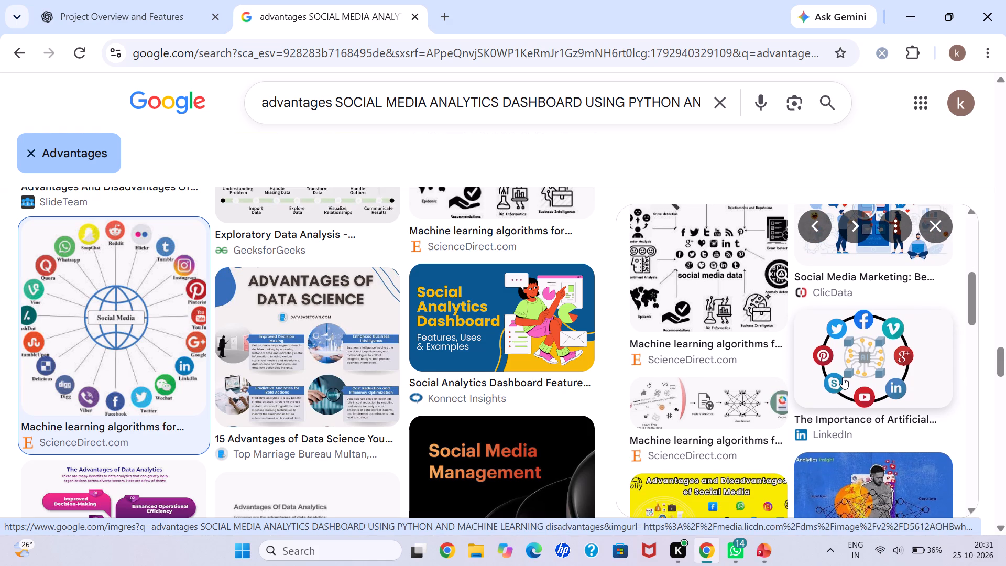
{"action": "right_click", "coordinate": [843, 377]}
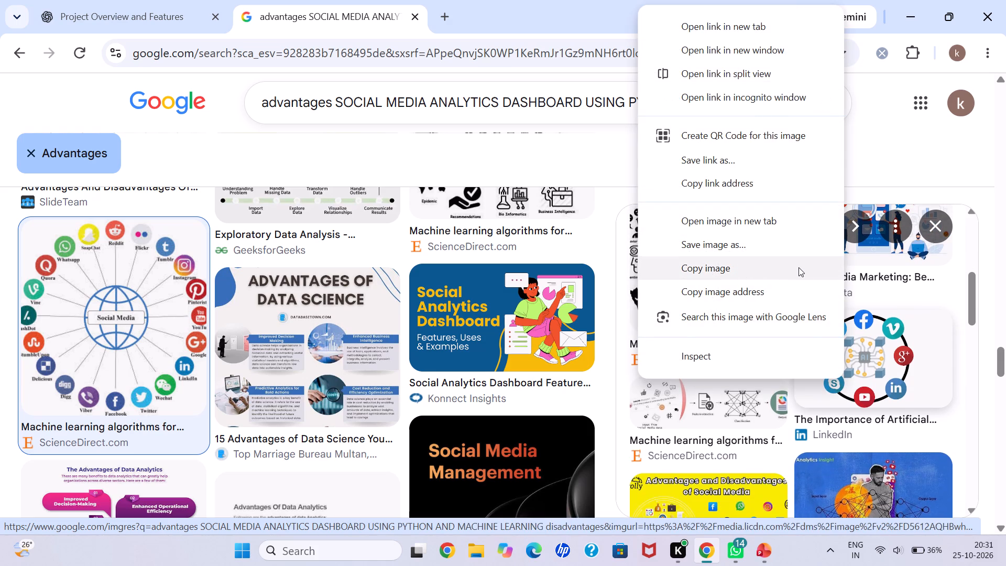
{"action": "left_click", "coordinate": [799, 267]}
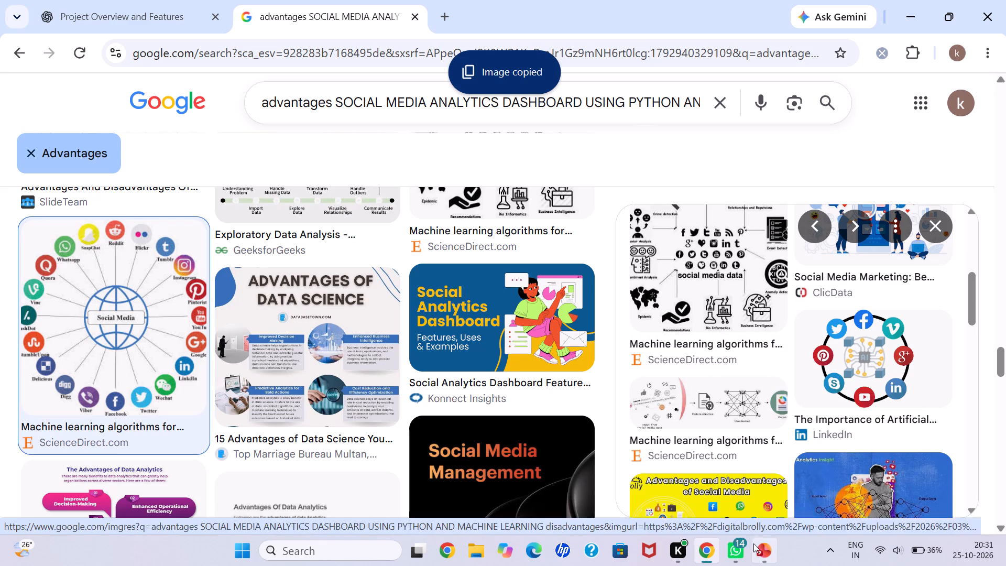
Switch to PowerPoint and paste the copied picture on the Existing System slide, placing it beside the paragraph.
{"action": "left_click", "coordinate": [760, 550]}
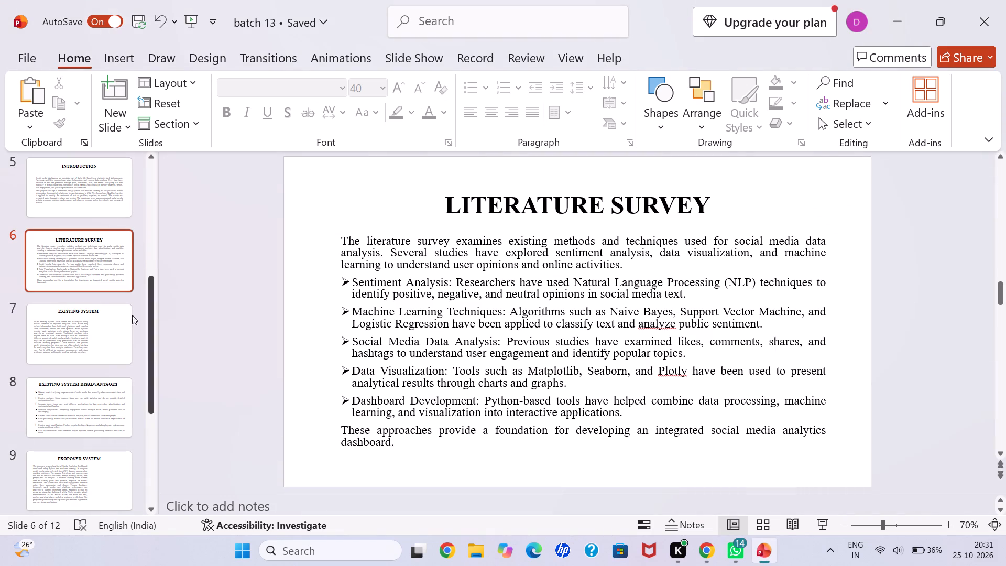
{"action": "left_click", "coordinate": [65, 326]}
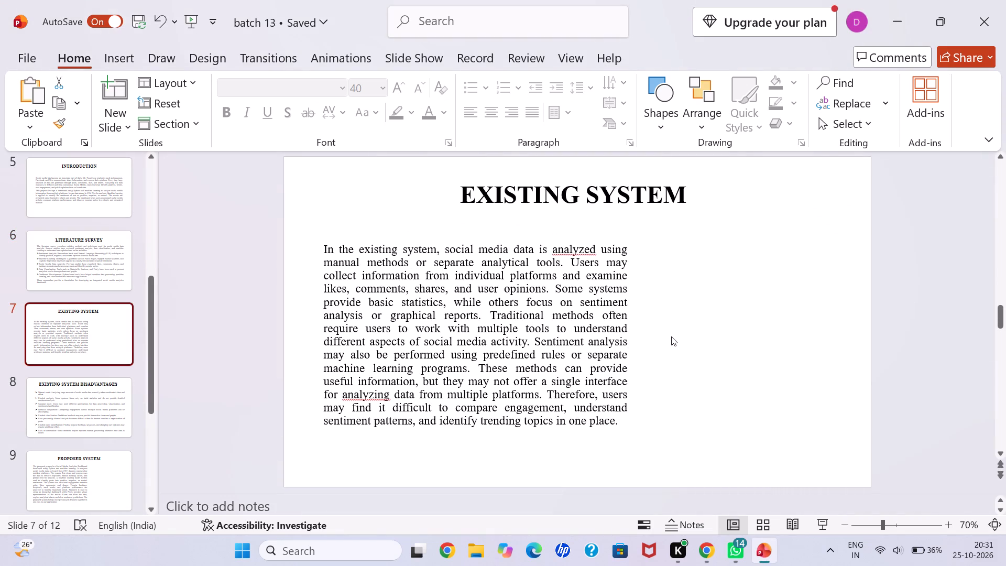
{"action": "key", "text": "ctrl+v"}
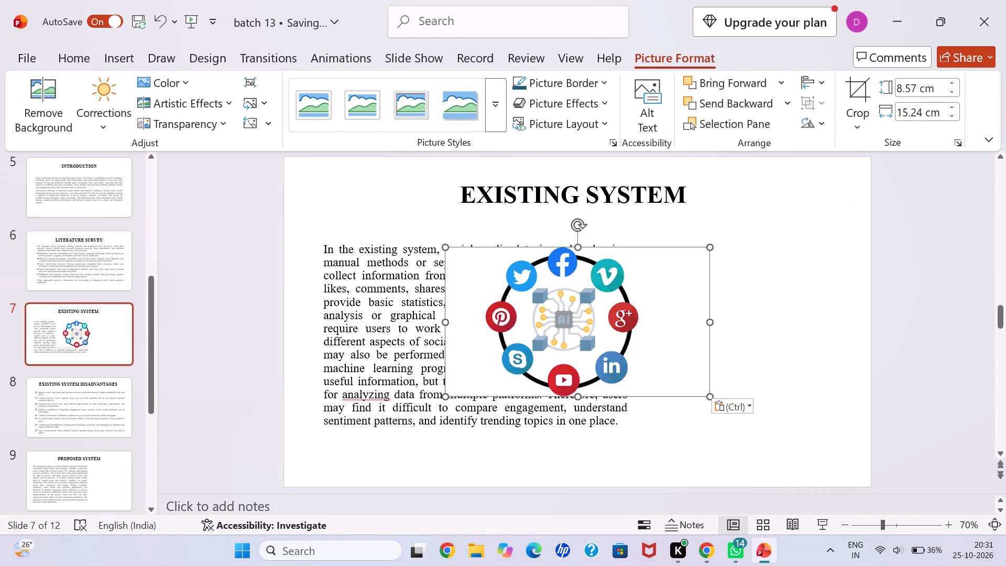
{"action": "left_click_drag", "start_coordinate": [672, 328], "coordinate": [858, 319]}
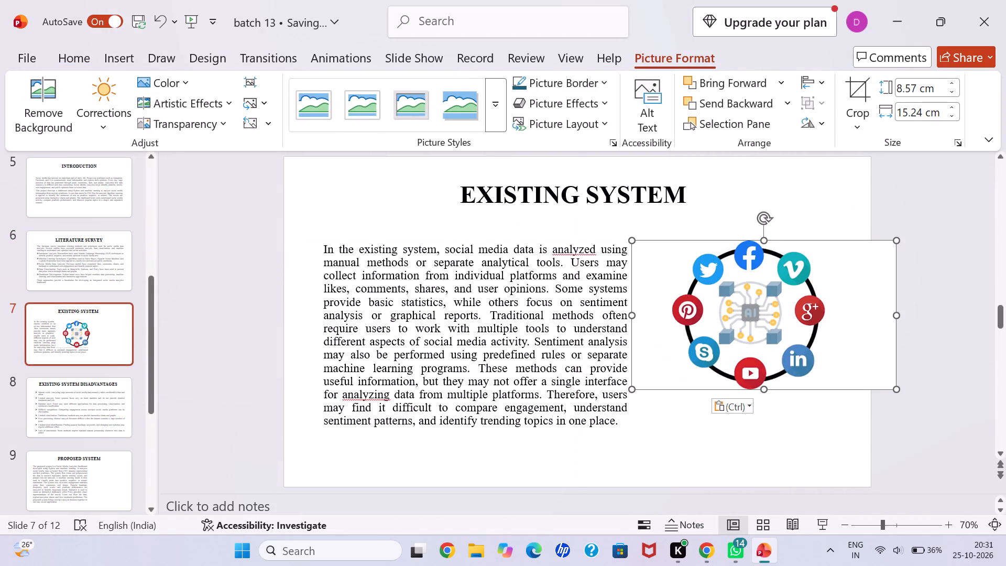
Resize the Existing System picture to about 10.46 cm high and 13.79 cm wide to suit the paragraph's height.
{"action": "left_click_drag", "start_coordinate": [899, 390], "coordinate": [854, 405]}
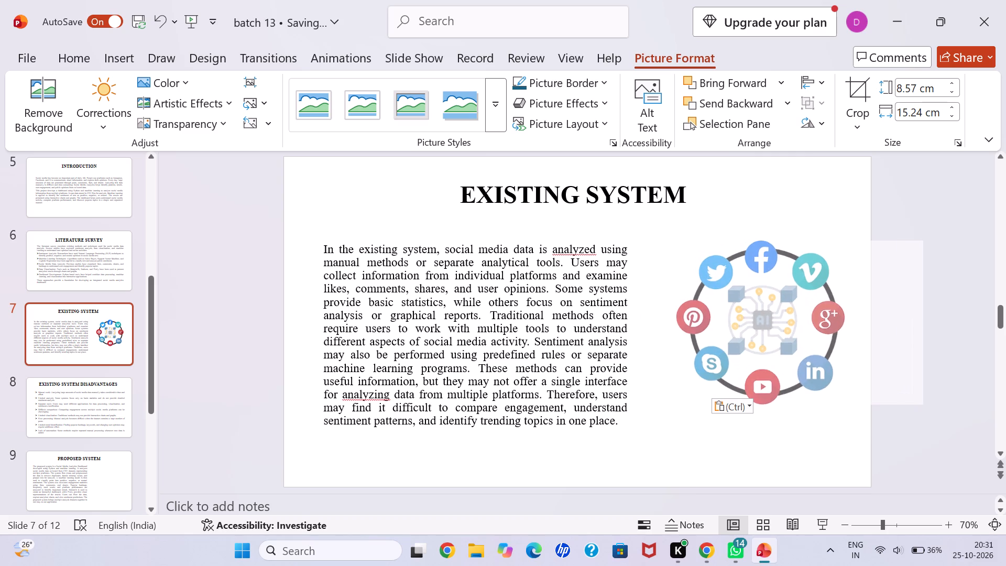
{"action": "left_click_drag", "start_coordinate": [854, 405], "coordinate": [835, 365]}
{"action": "left_click", "coordinate": [806, 343]}
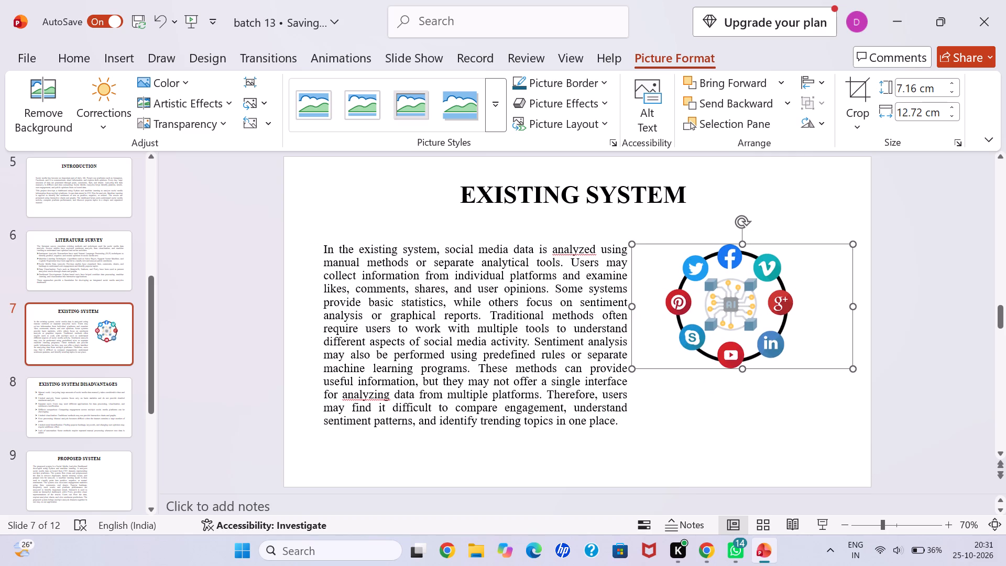
{"action": "left_click_drag", "start_coordinate": [742, 369], "coordinate": [747, 418]}
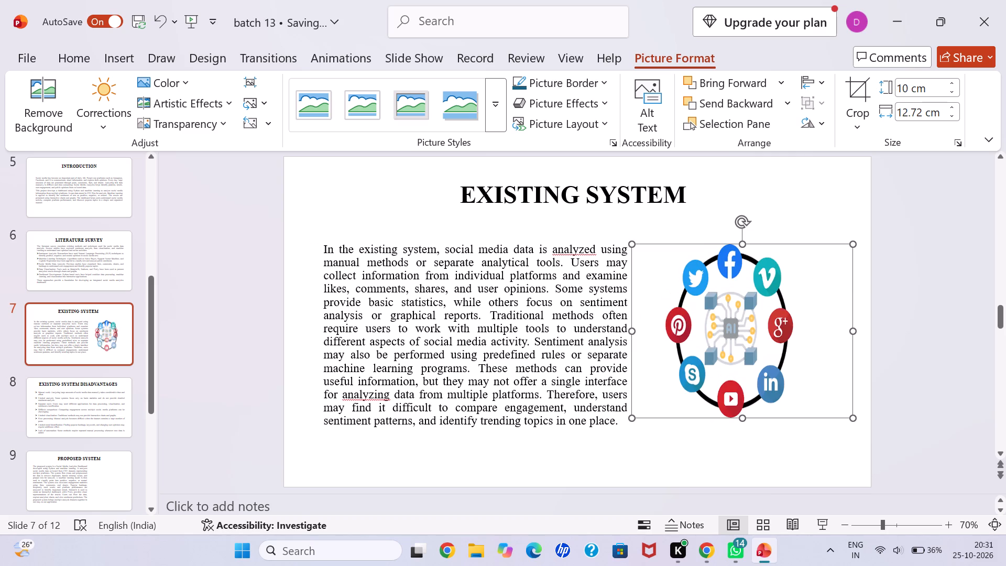
{"action": "left_click_drag", "start_coordinate": [743, 243], "coordinate": [742, 236]}
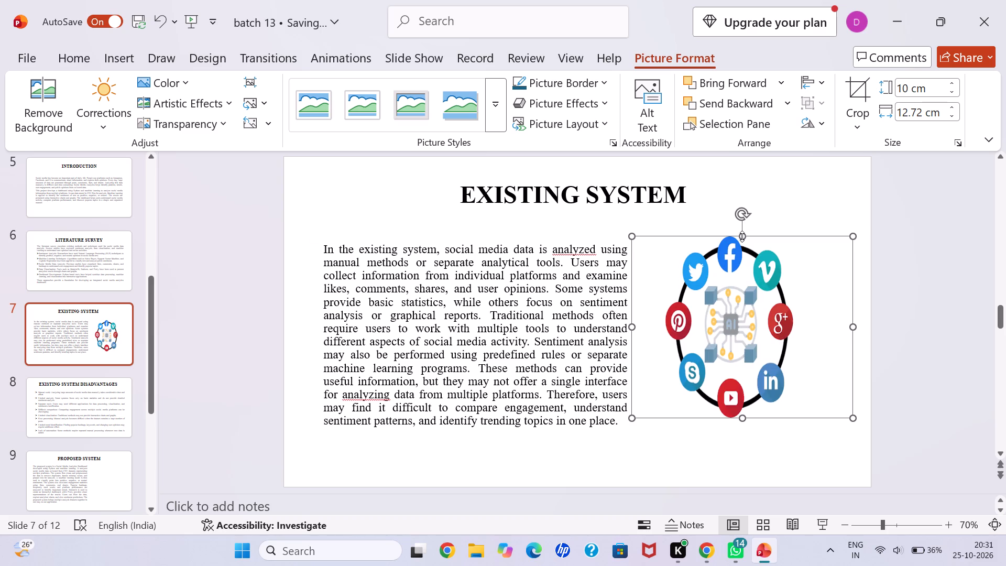
{"action": "left_click", "coordinate": [850, 321]}
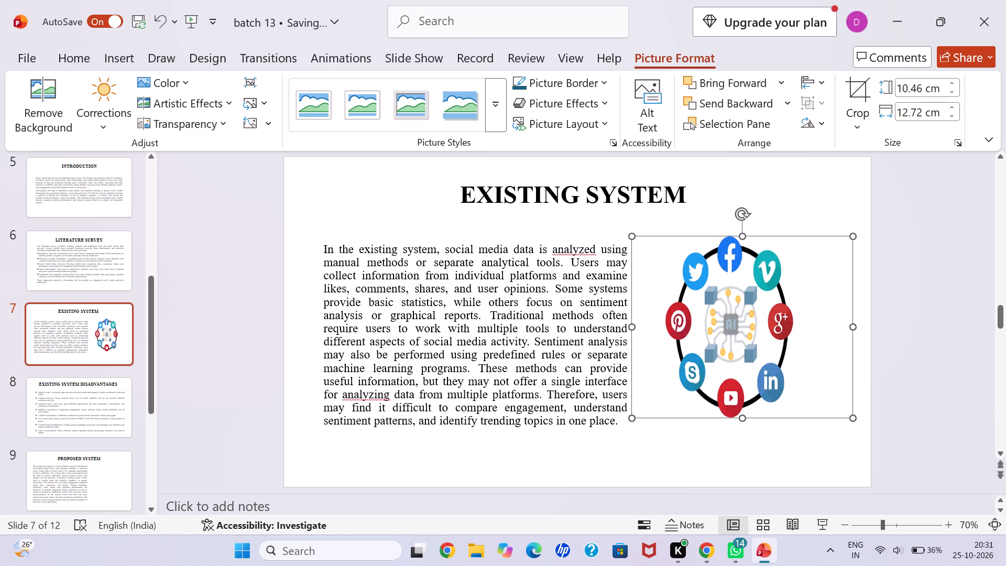
{"action": "left_click_drag", "start_coordinate": [852, 326], "coordinate": [822, 329]}
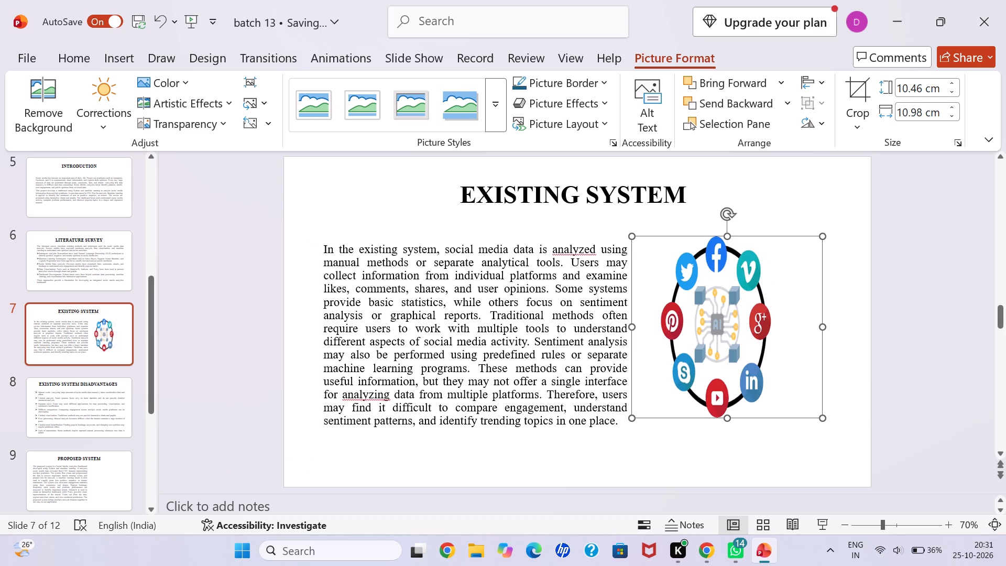
{"action": "left_click_drag", "start_coordinate": [821, 328], "coordinate": [865, 323]}
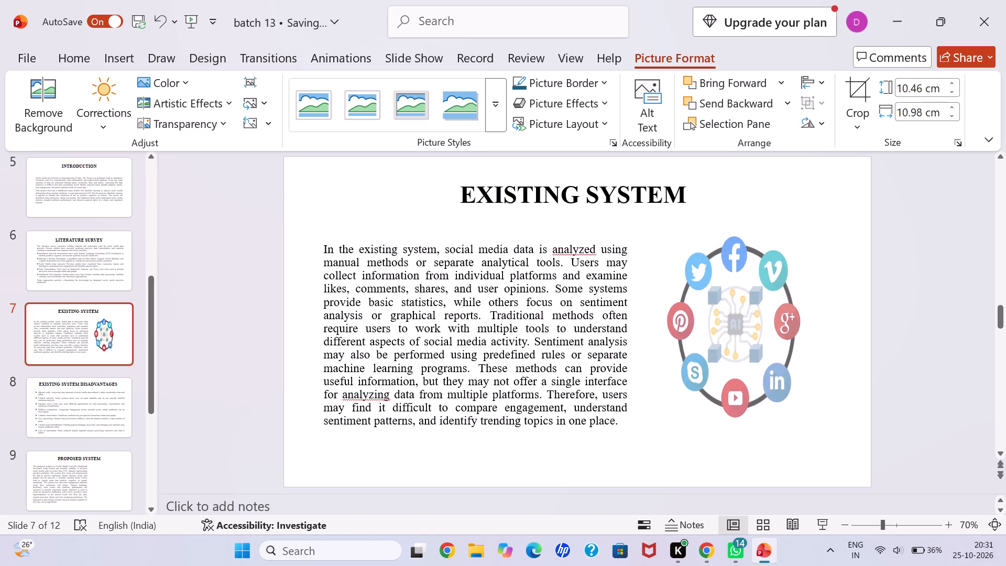
{"action": "left_click_drag", "start_coordinate": [865, 323], "coordinate": [873, 321]}
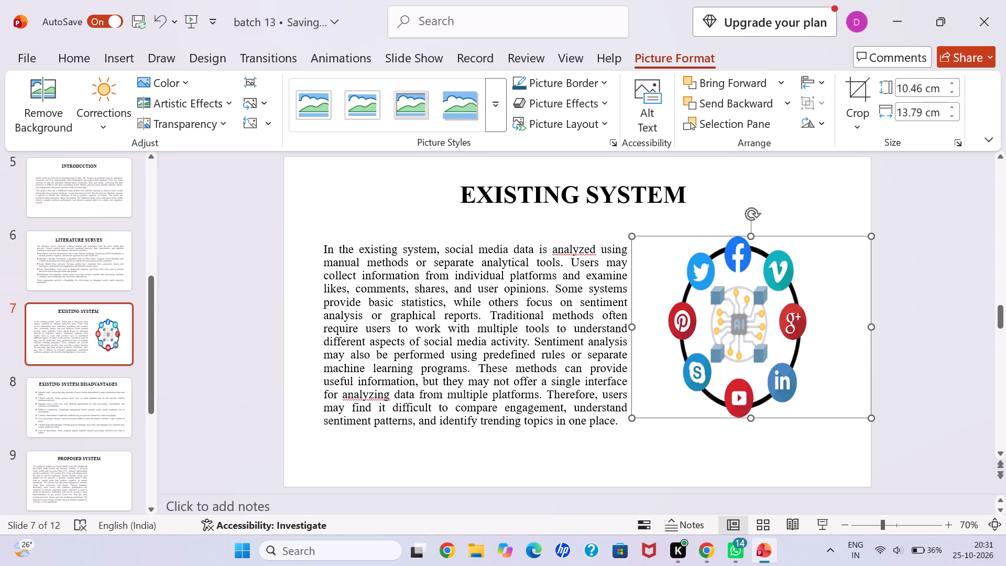
Fine-tune the Existing System picture's position so it sits level with the paragraph's top and within the slide's edge.
{"action": "left_click_drag", "start_coordinate": [768, 338], "coordinate": [777, 343]}
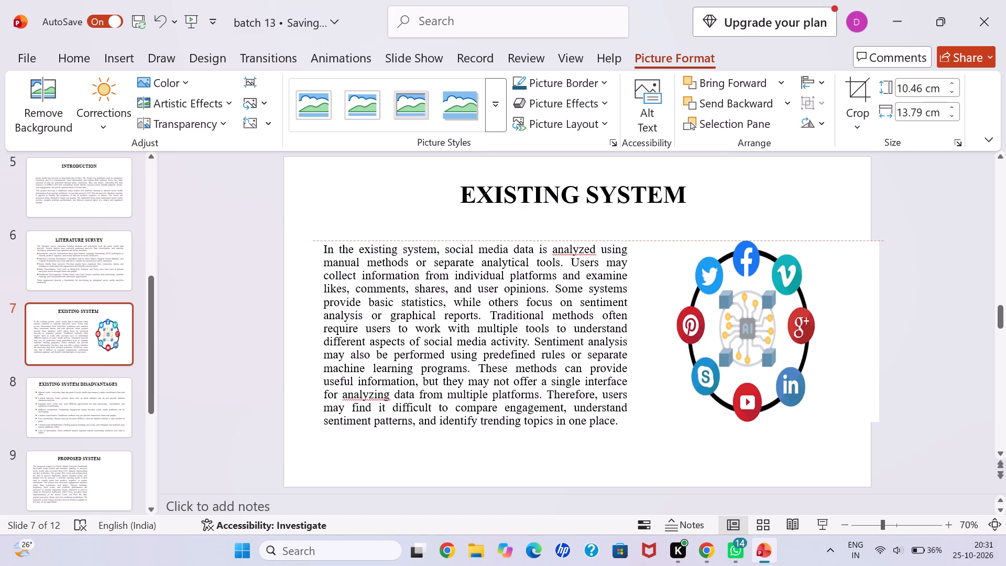
{"action": "left_click_drag", "start_coordinate": [777, 343], "coordinate": [779, 342]}
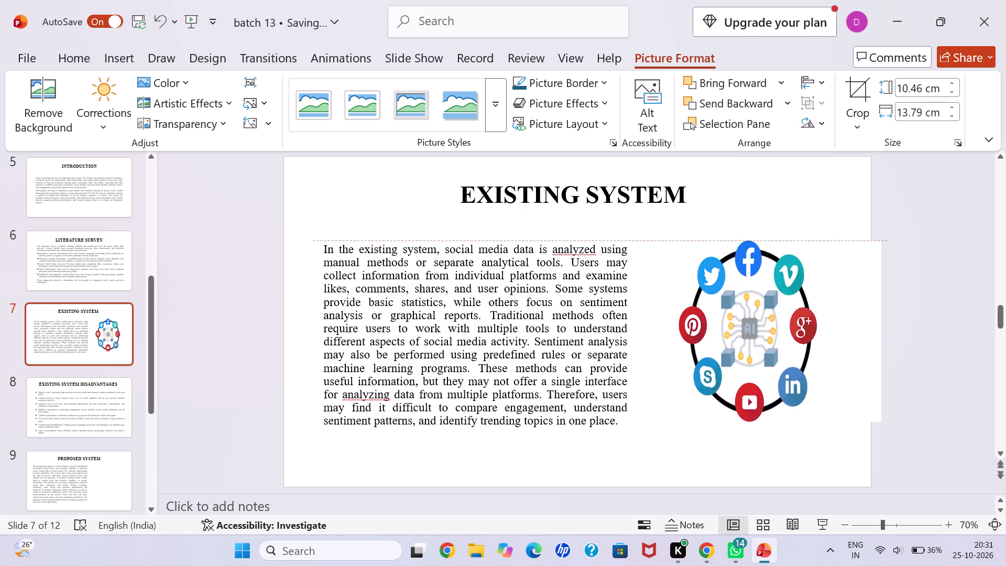
{"action": "left_click", "coordinate": [692, 476]}
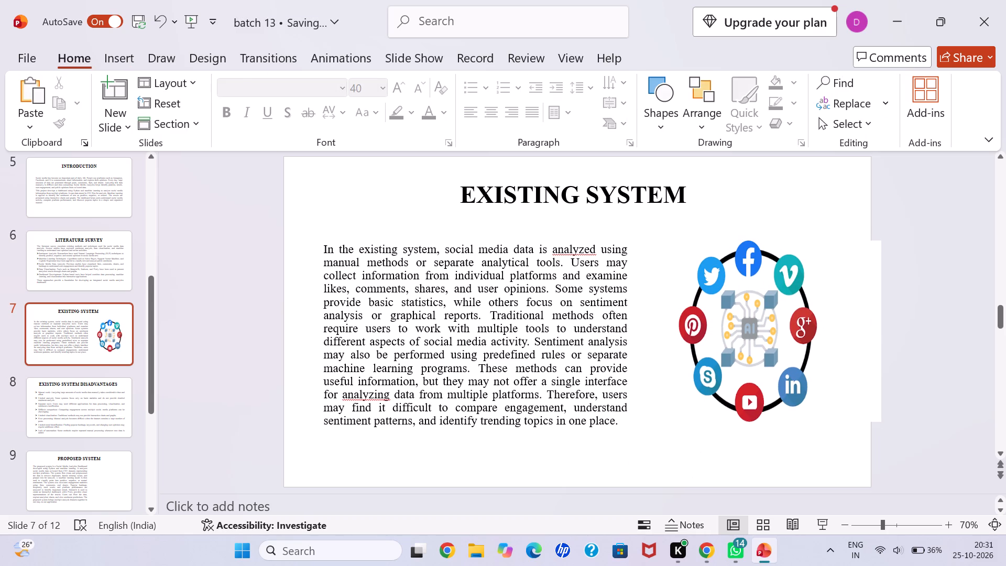
{"action": "left_click", "coordinate": [746, 384]}
{"action": "left_click_drag", "start_coordinate": [746, 384], "coordinate": [736, 385]}
{"action": "left_click", "coordinate": [581, 469]}
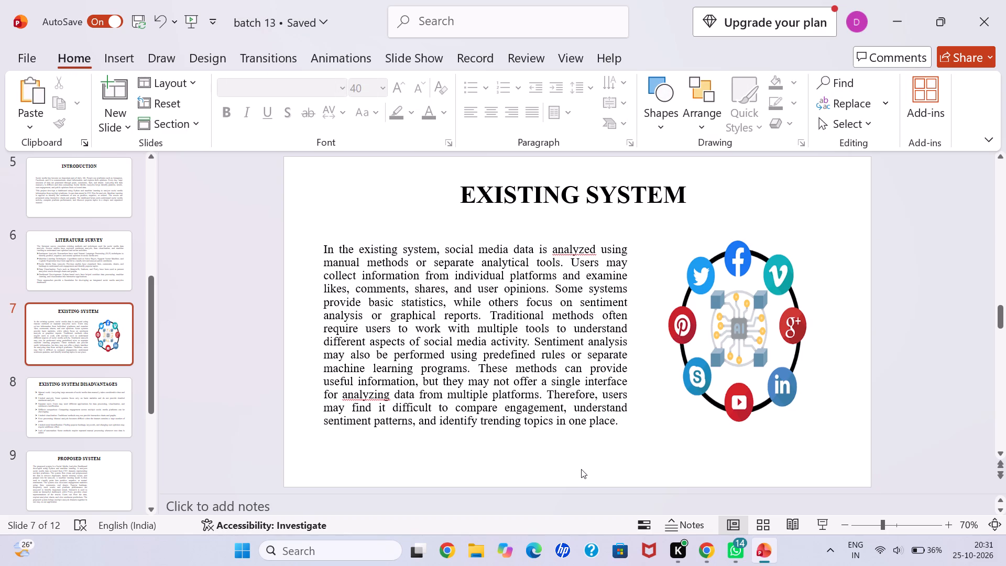
Copy ClicData's Social Media Marketing illustration from the browser's related images and paste it on the Proposed System slide.
{"action": "left_click", "coordinate": [94, 469]}
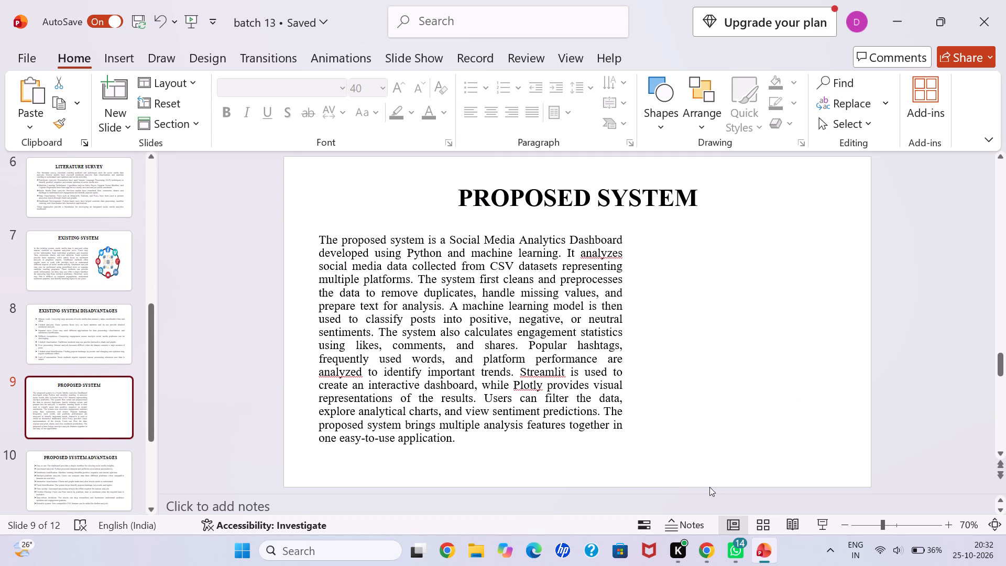
{"action": "left_click", "coordinate": [701, 565]}
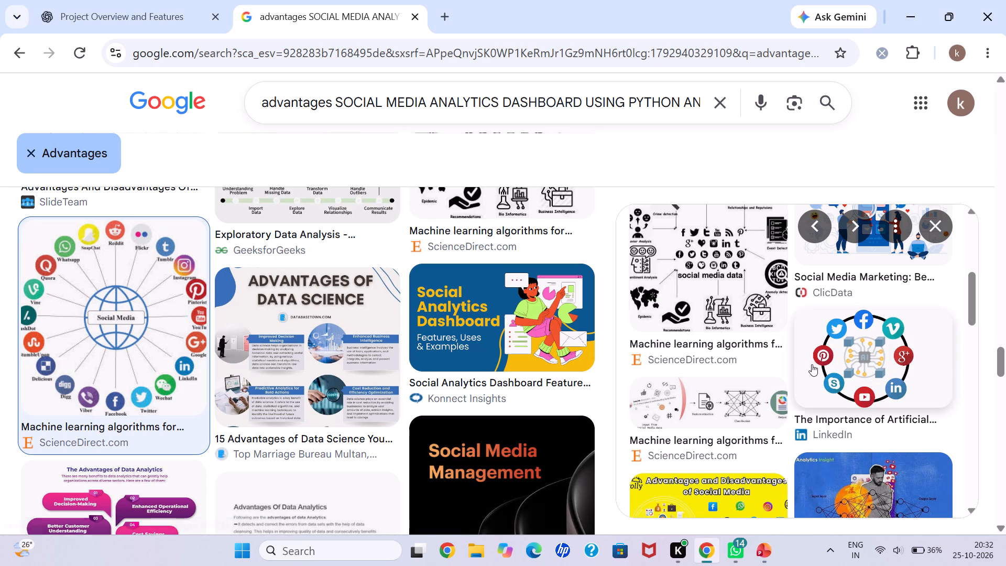
{"action": "scroll", "coordinate": [812, 364], "scroll_direction": "up", "scroll_amount": 1}
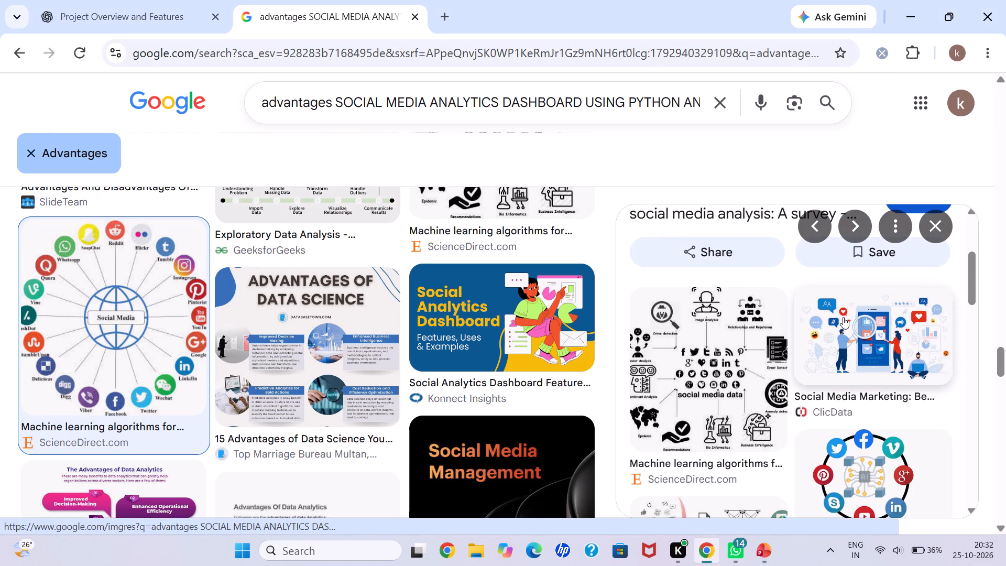
{"action": "right_click", "coordinate": [843, 317]}
{"action": "left_click", "coordinate": [757, 424]}
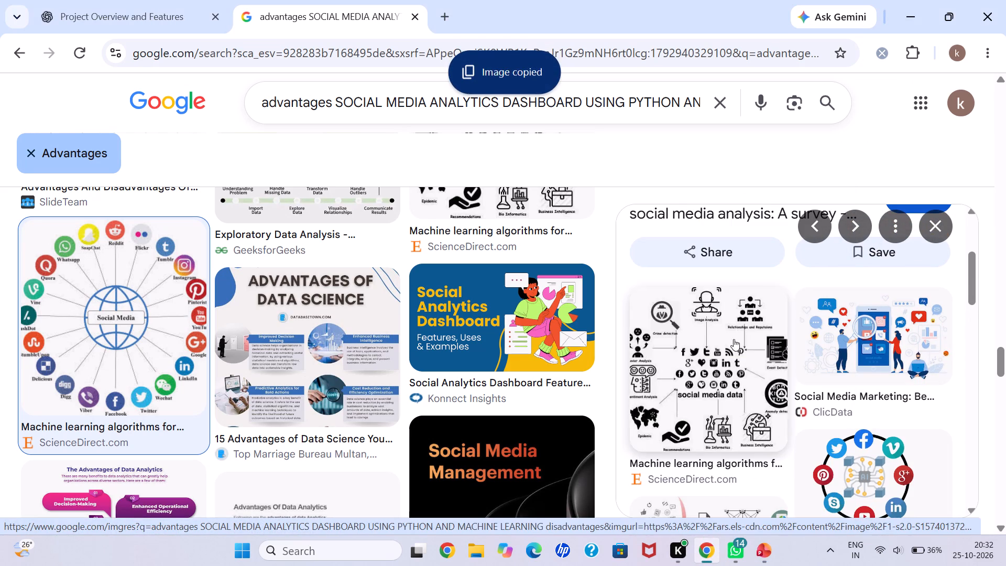
{"action": "left_click", "coordinate": [913, 10]}
{"action": "left_click", "coordinate": [717, 282]}
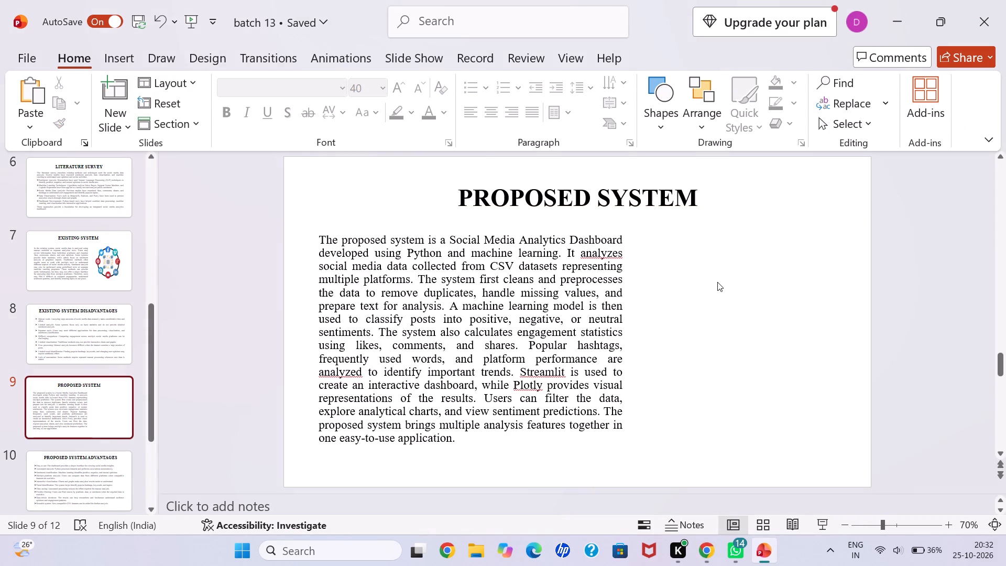
{"action": "key", "text": "ctrl+v"}
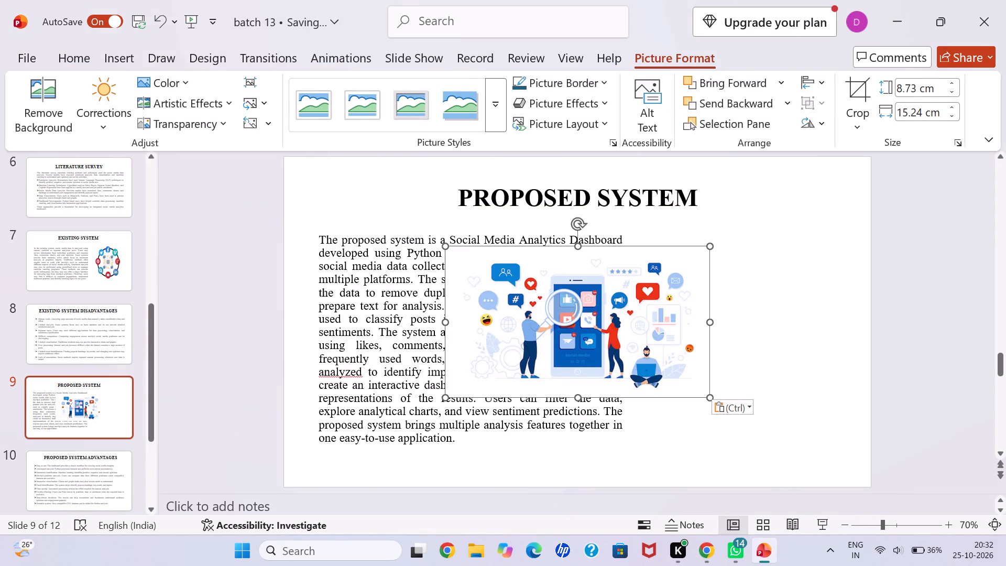
Place the illustration beside the Proposed System paragraph, scaled to about 7.9 by 13.8 cm and roughly centred on the text's height.
{"action": "left_click_drag", "start_coordinate": [629, 333], "coordinate": [798, 328]}
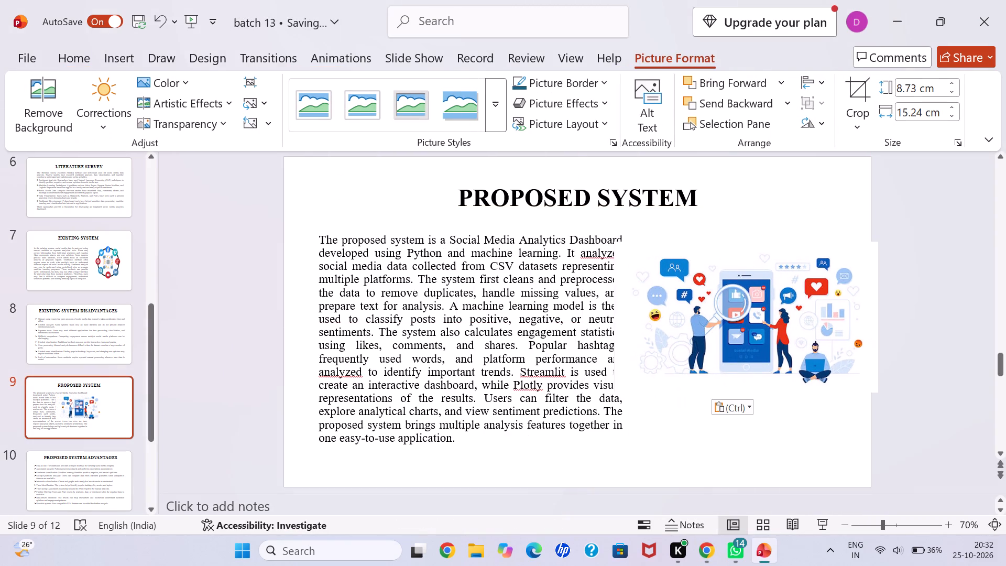
{"action": "left_click_drag", "start_coordinate": [798, 328], "coordinate": [813, 328]}
{"action": "left_click_drag", "start_coordinate": [895, 394], "coordinate": [855, 378]}
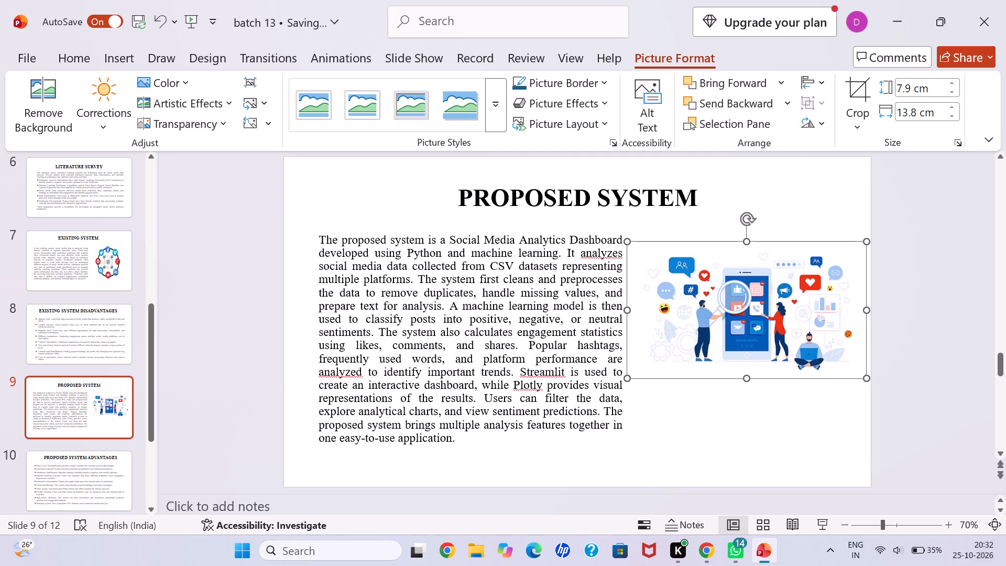
{"action": "left_click_drag", "start_coordinate": [763, 360], "coordinate": [763, 378]}
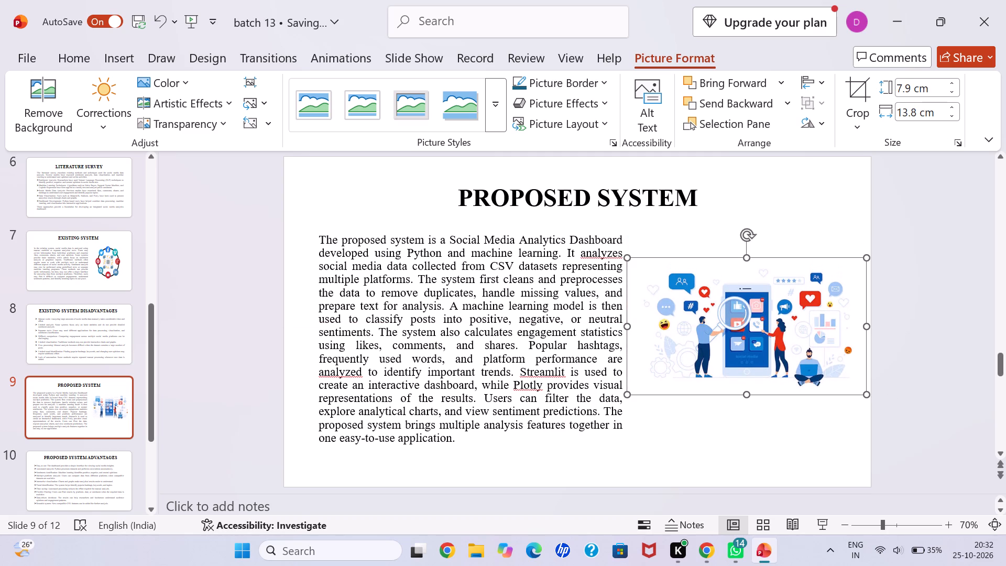
Copy the social media icon ring picture from the Existing System slide onto the Proposed System slide, offset from the illustration there.
{"action": "left_click", "coordinate": [99, 275]}
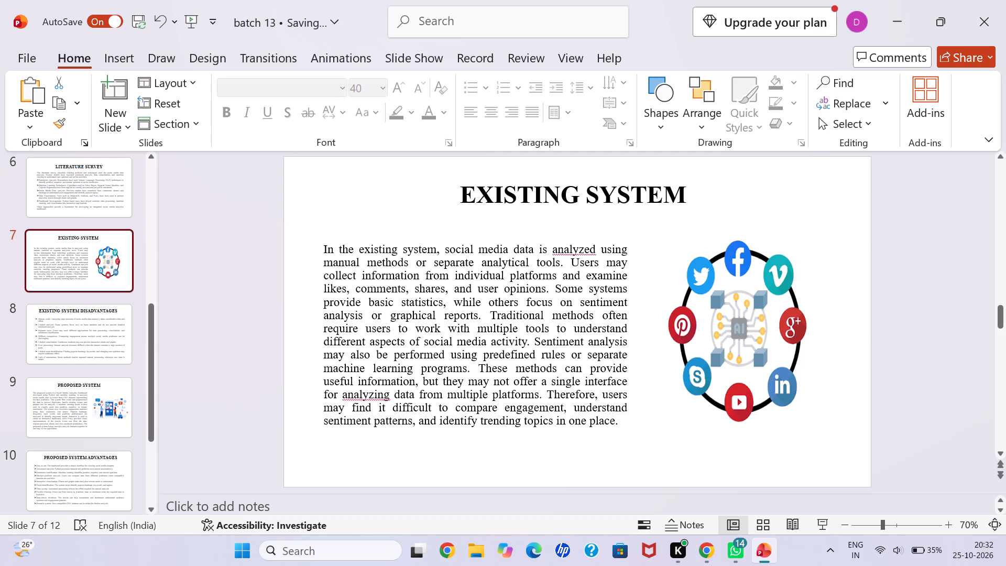
{"action": "right_click", "coordinate": [699, 311]}
{"action": "left_click", "coordinate": [748, 225]}
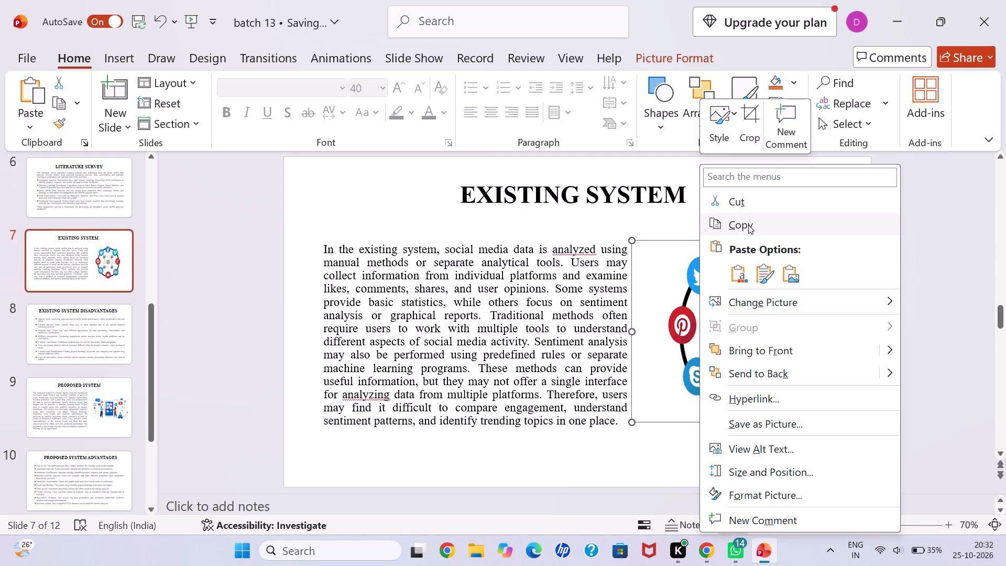
{"action": "left_click", "coordinate": [106, 399]}
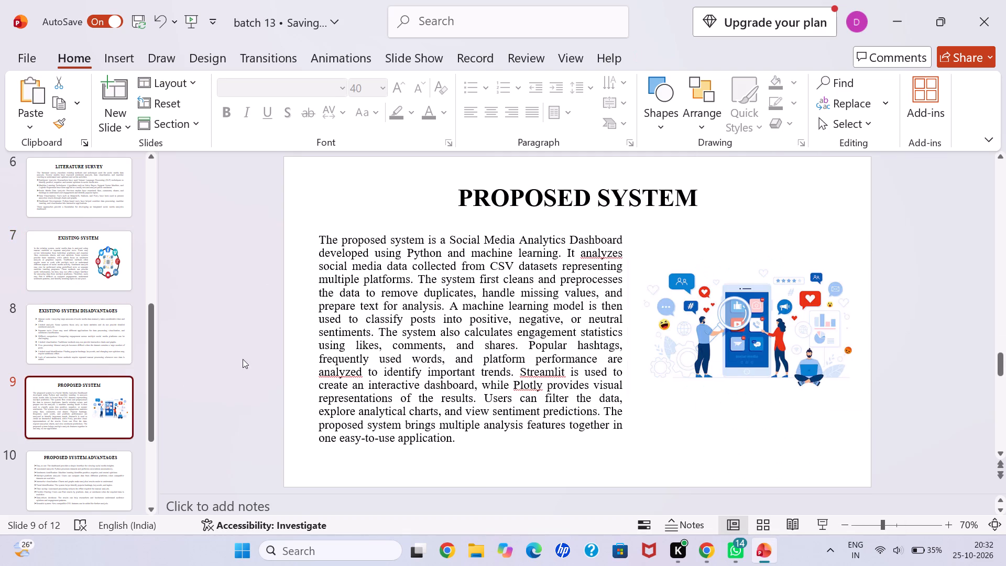
{"action": "key", "text": "ctrl+v"}
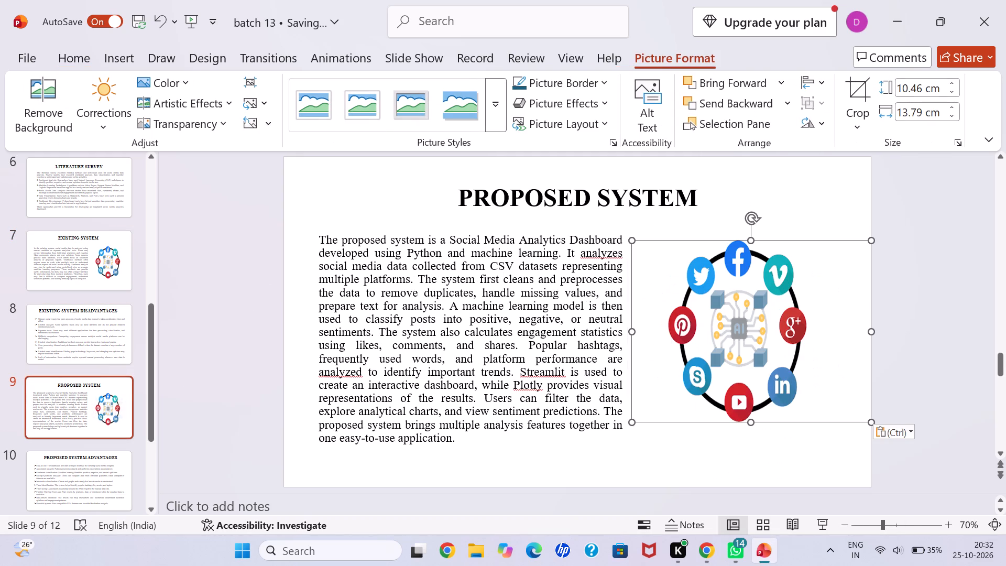
{"action": "left_click_drag", "start_coordinate": [706, 324], "coordinate": [566, 385]}
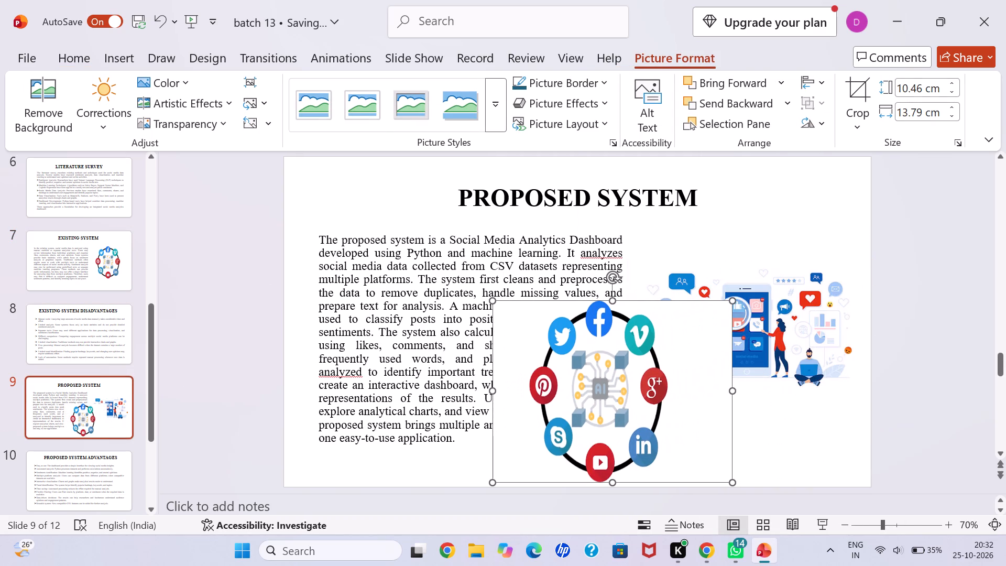
Copy the Proposed System slide's people-and-phone illustration onto the Existing System slide and shift it clear of the icon ring picture.
{"action": "right_click", "coordinate": [822, 289]}
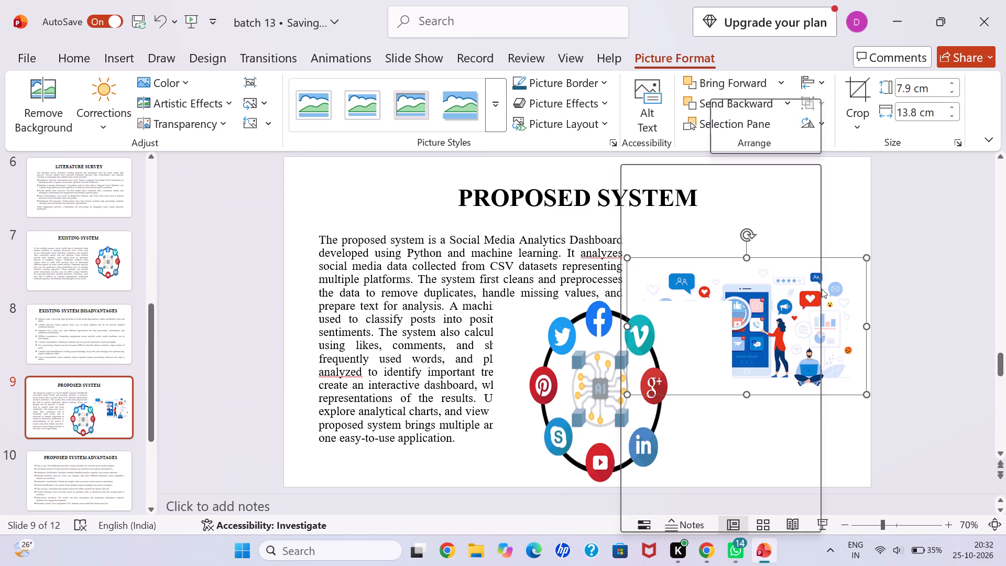
{"action": "left_click", "coordinate": [721, 227]}
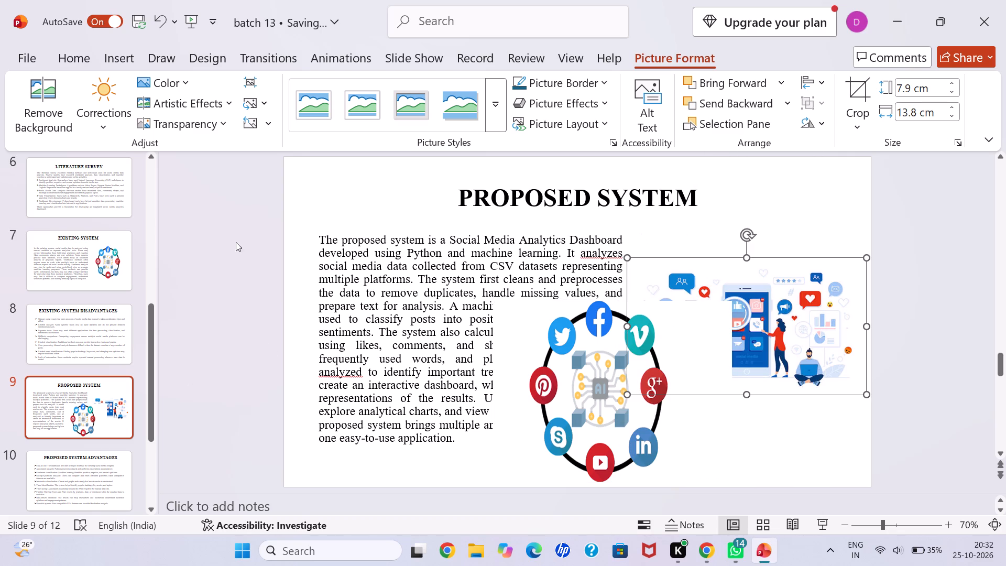
{"action": "left_click", "coordinate": [125, 264]}
{"action": "key", "text": "ctrl+v"}
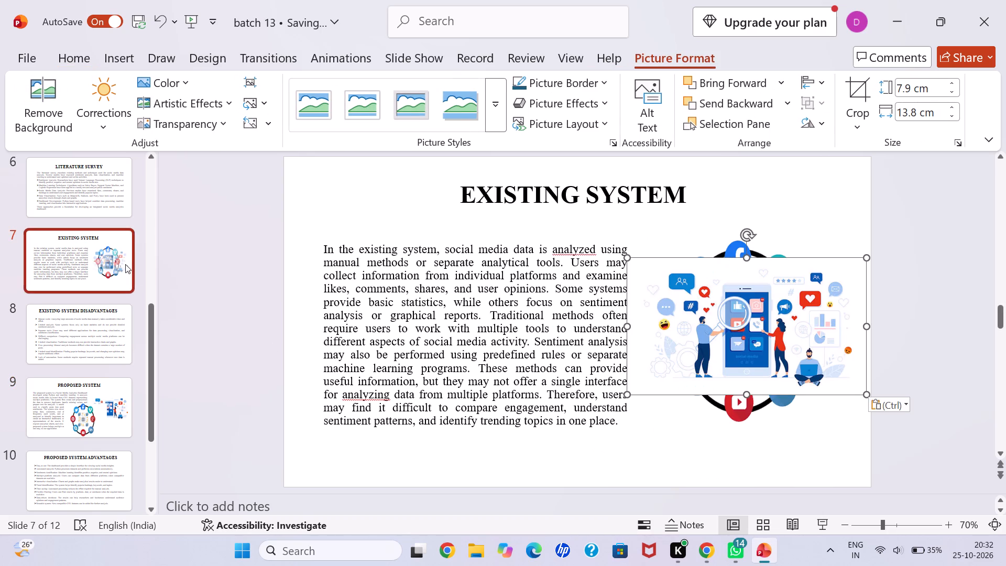
{"action": "left_click_drag", "start_coordinate": [753, 311], "coordinate": [592, 338]}
Cut the icon ring from the Existing System slide and put the illustration in its place, stretched to about the paragraph's height.
{"action": "right_click", "coordinate": [739, 304]}
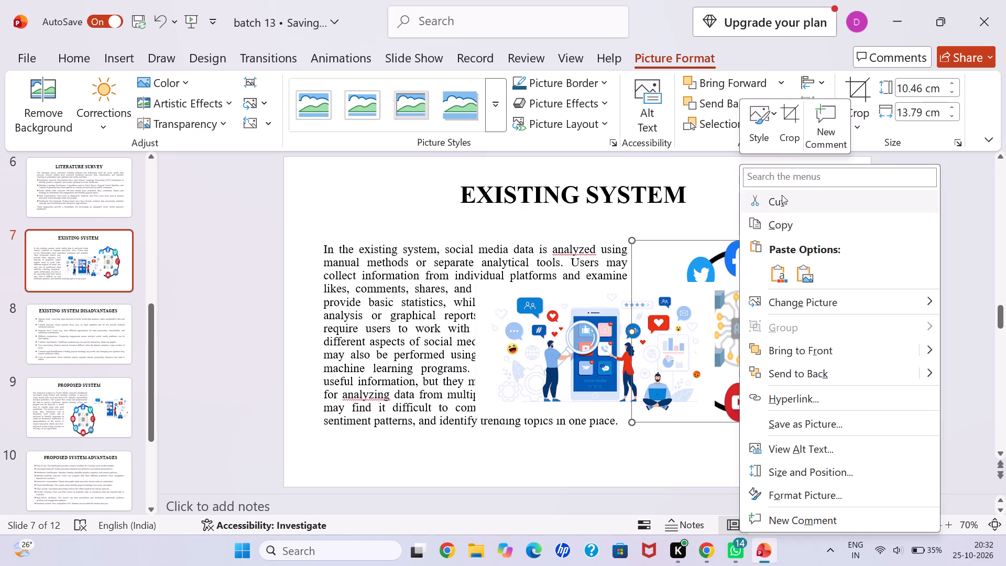
{"action": "left_click", "coordinate": [782, 195]}
{"action": "left_click_drag", "start_coordinate": [628, 353], "coordinate": [778, 326]}
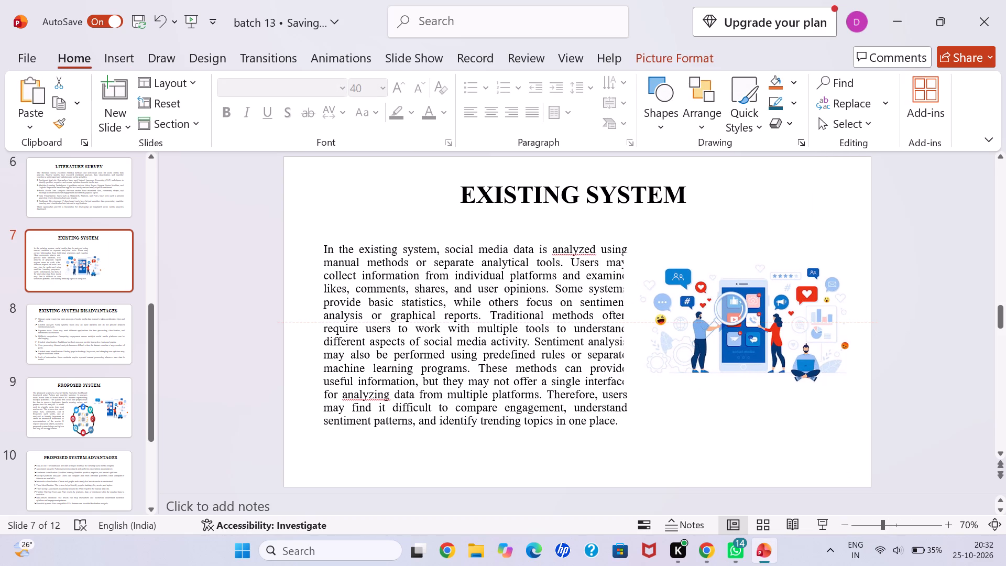
{"action": "left_click_drag", "start_coordinate": [778, 326], "coordinate": [786, 324]}
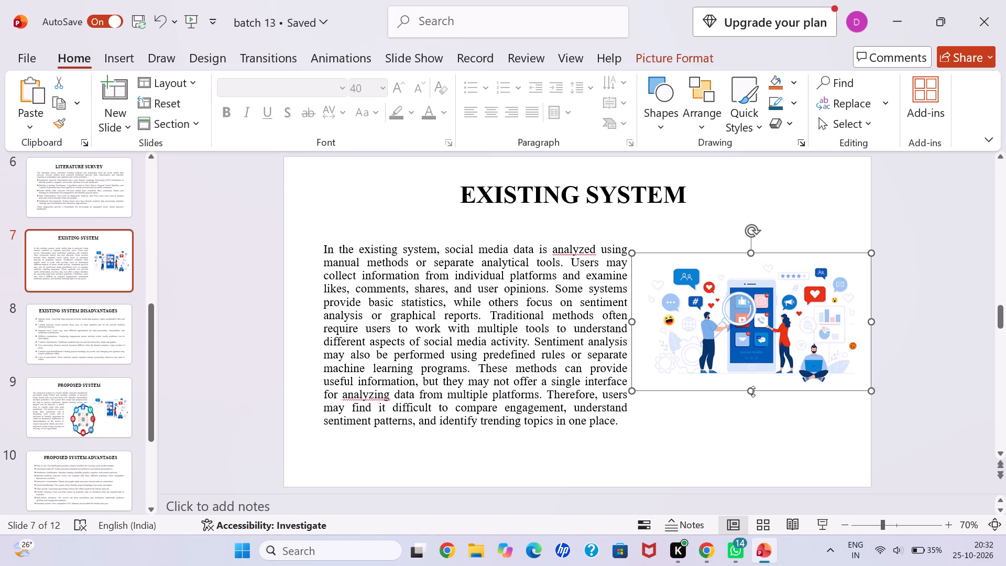
{"action": "left_click_drag", "start_coordinate": [753, 391], "coordinate": [756, 429]}
{"action": "left_click_drag", "start_coordinate": [746, 297], "coordinate": [745, 292]}
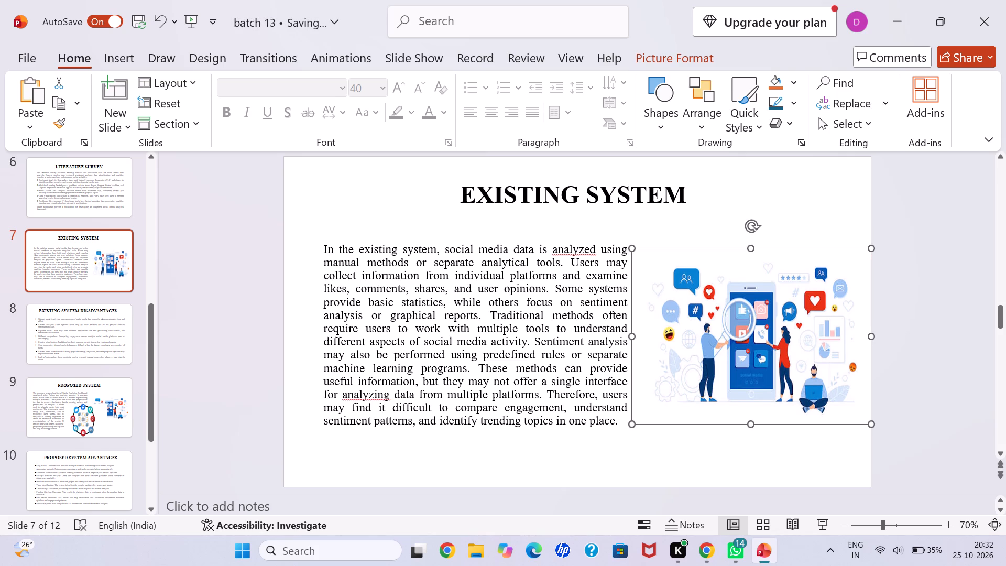
Cut the illustration from the Proposed System slide and position the icon ring picture beside the paragraph, within the slide's edge.
{"action": "left_click", "coordinate": [128, 409]}
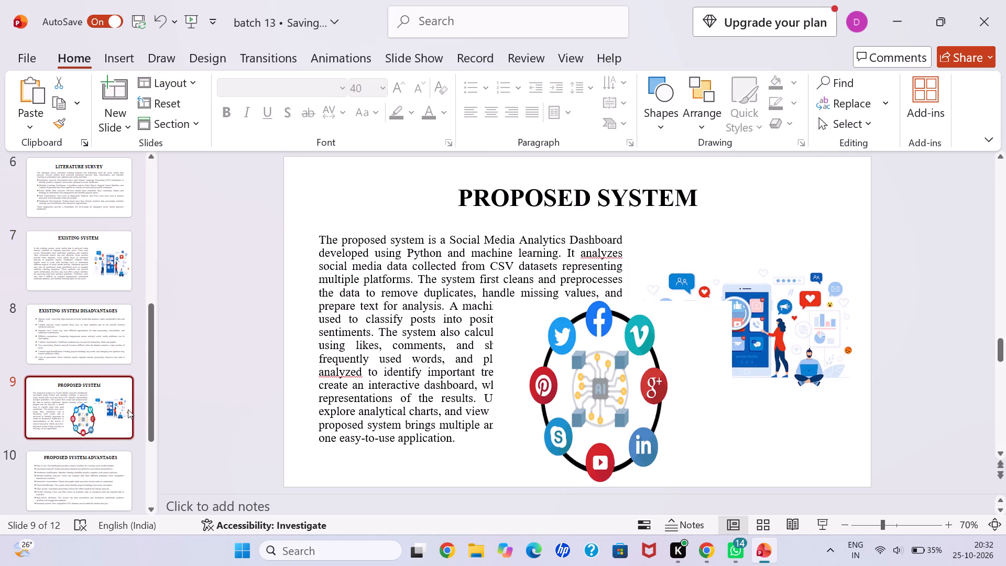
{"action": "right_click", "coordinate": [739, 345]}
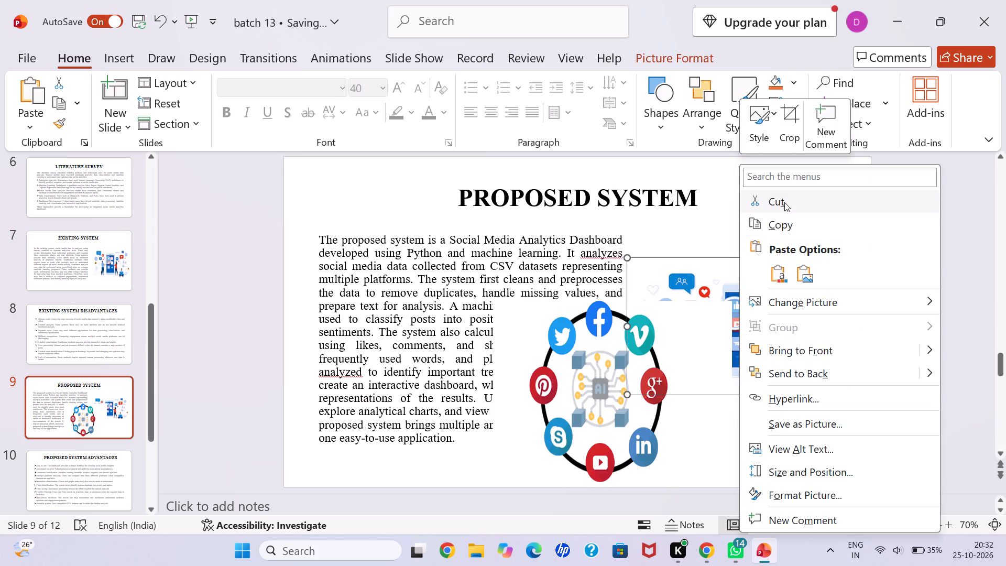
{"action": "left_click", "coordinate": [784, 202]}
{"action": "left_click_drag", "start_coordinate": [610, 431], "coordinate": [753, 373]}
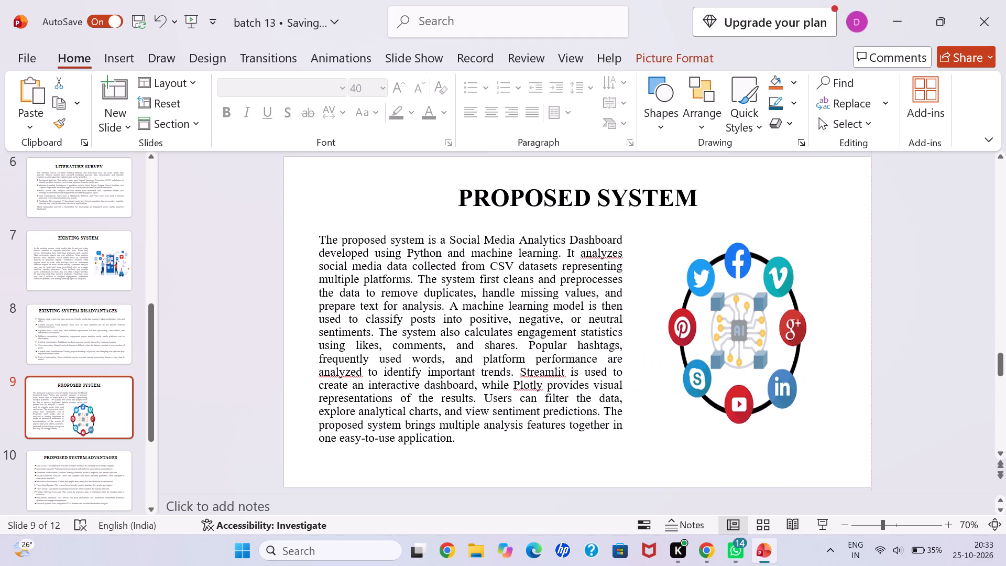
{"action": "left_click_drag", "start_coordinate": [753, 373], "coordinate": [747, 374]}
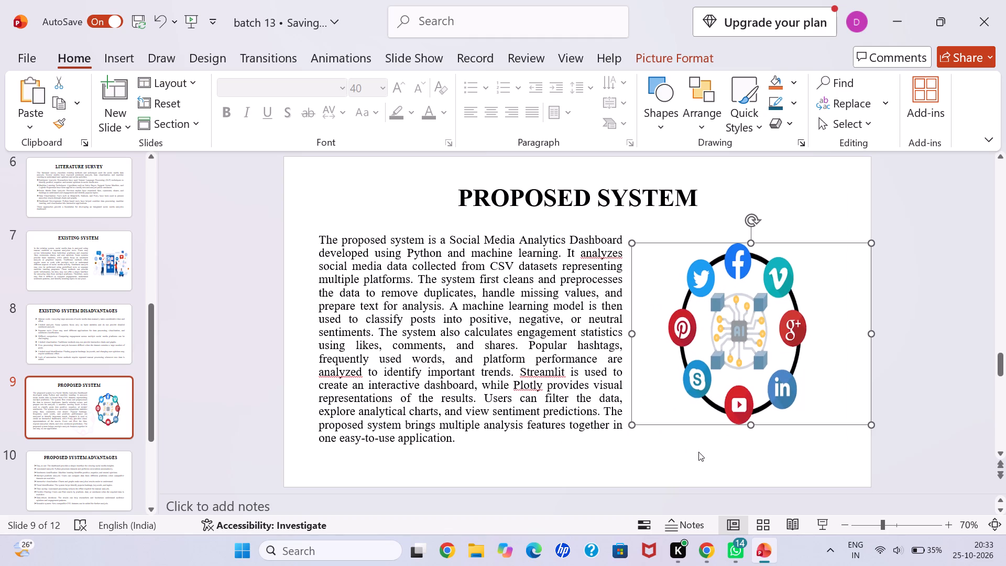
{"action": "left_click", "coordinate": [697, 459]}
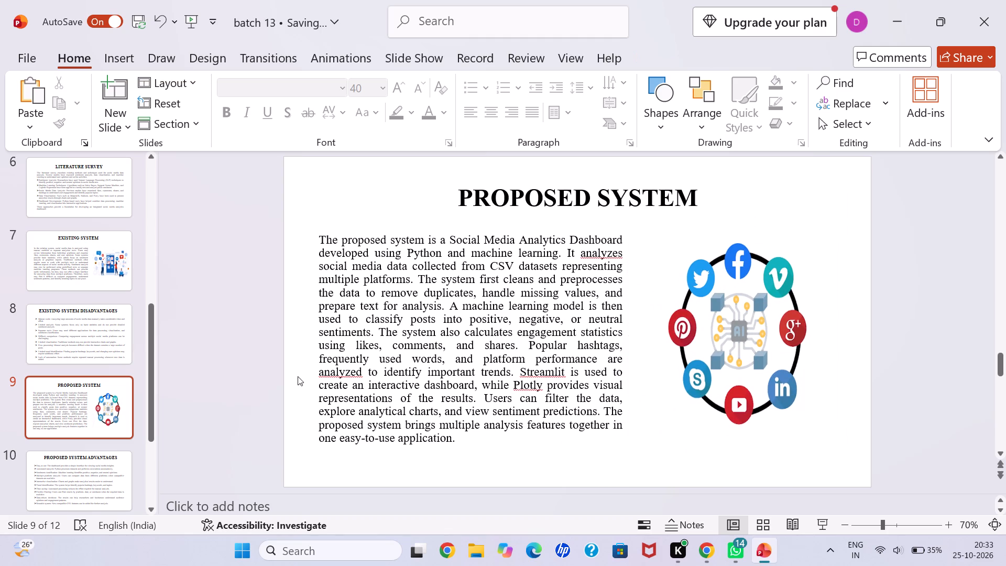
Replace the first presenter's name, including the initial, in the title slide's Batch 4 list.
{"action": "scroll", "coordinate": [52, 426], "scroll_direction": "down", "scroll_amount": 1}
{"action": "scroll", "coordinate": [108, 443], "scroll_direction": "up", "scroll_amount": 2}
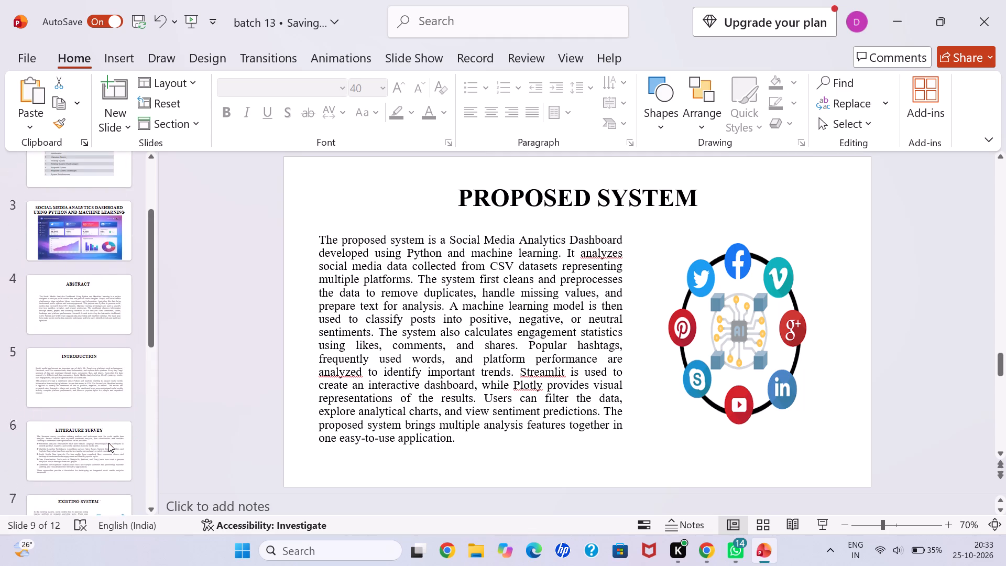
{"action": "scroll", "coordinate": [108, 443], "scroll_direction": "up", "scroll_amount": 4}
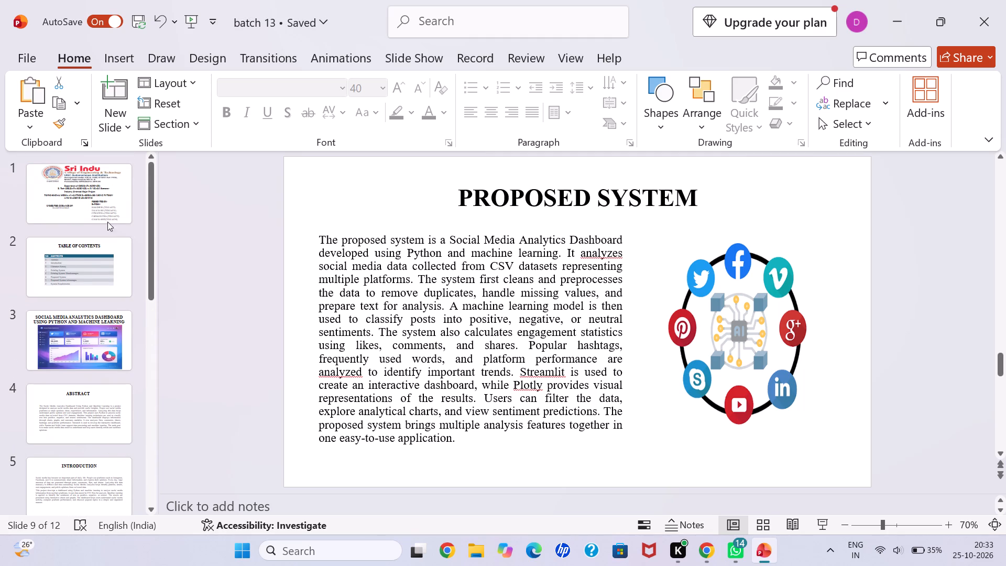
{"action": "left_click", "coordinate": [107, 217]}
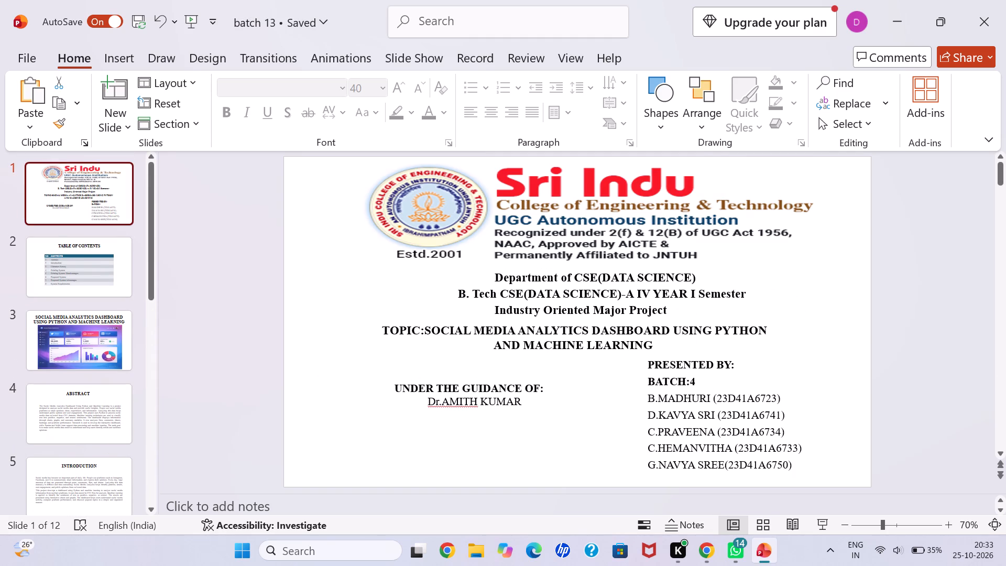
{"action": "left_click_drag", "start_coordinate": [649, 399], "coordinate": [768, 427]}
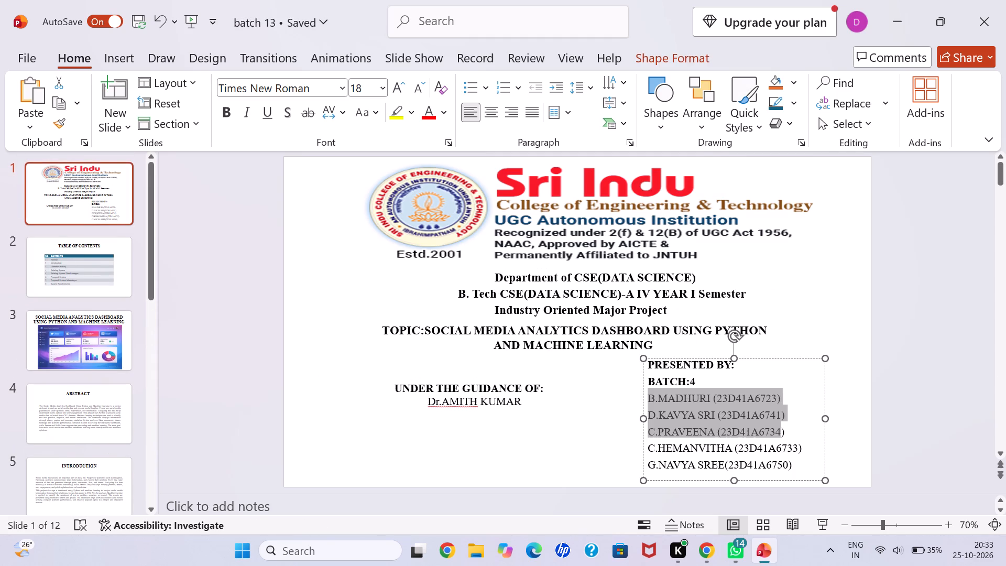
{"action": "left_click_drag", "start_coordinate": [768, 427], "coordinate": [805, 429]}
{"action": "left_click", "coordinate": [805, 429]}
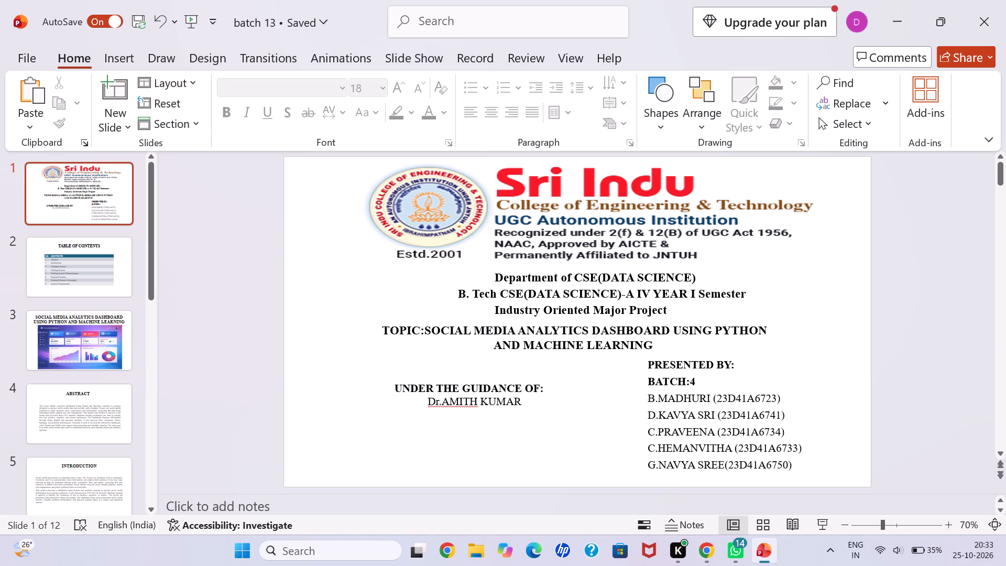
{"action": "left_click", "coordinate": [706, 391]}
{"action": "left_click", "coordinate": [707, 394]}
{"action": "key", "text": "Right"}
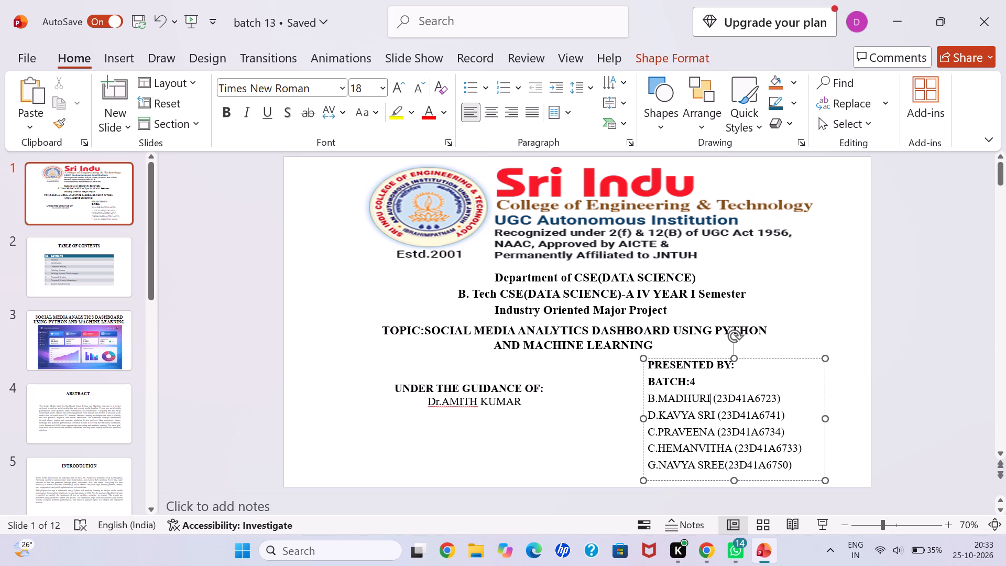
{"action": "key", "text": "BackSpace"}
{"action": "key", "text": "BackSpace"}
{"action": "key", "text": "BackSpace"}
{"action": "key", "text": "BackSpace"}
{"action": "key", "text": "BackSpace"}
{"action": "key", "text": "BackSpace"}
{"action": "key", "text": "BackSpace"}
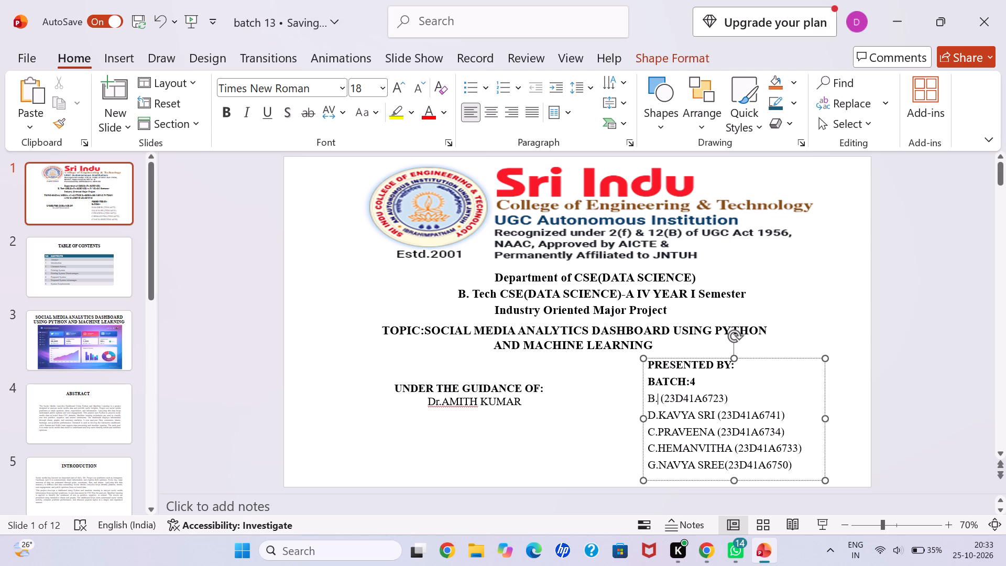
{"action": "key", "text": "BackSpace"}
{"action": "key", "text": "BackSpace"}
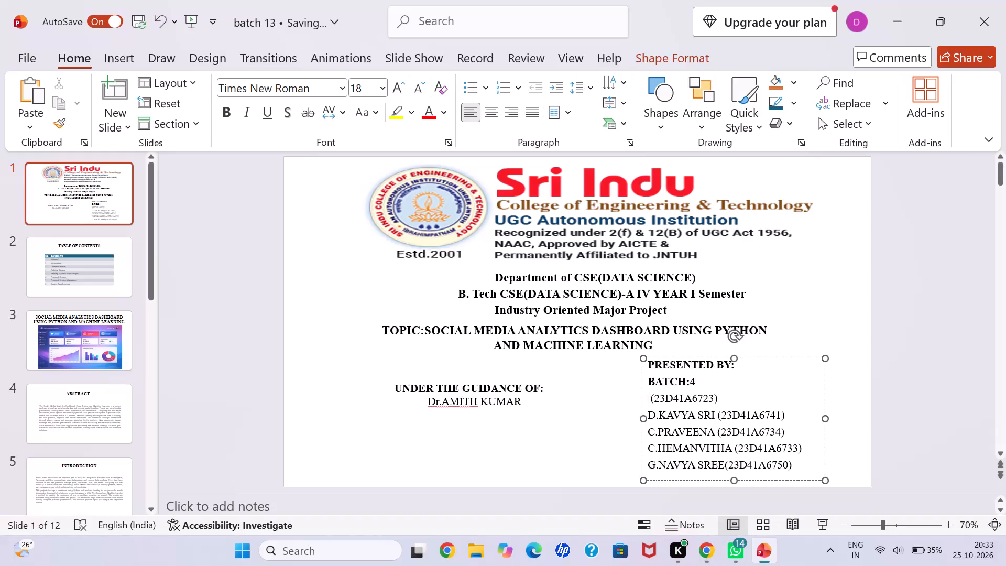
{"action": "key", "text": "a"}
{"action": "key", "text": "period"}
{"action": "type", "text": "AISHWARYA"}
Update the last two digits of the first presenter's roll number on the title slide.
{"action": "left_click", "coordinate": [789, 400]}
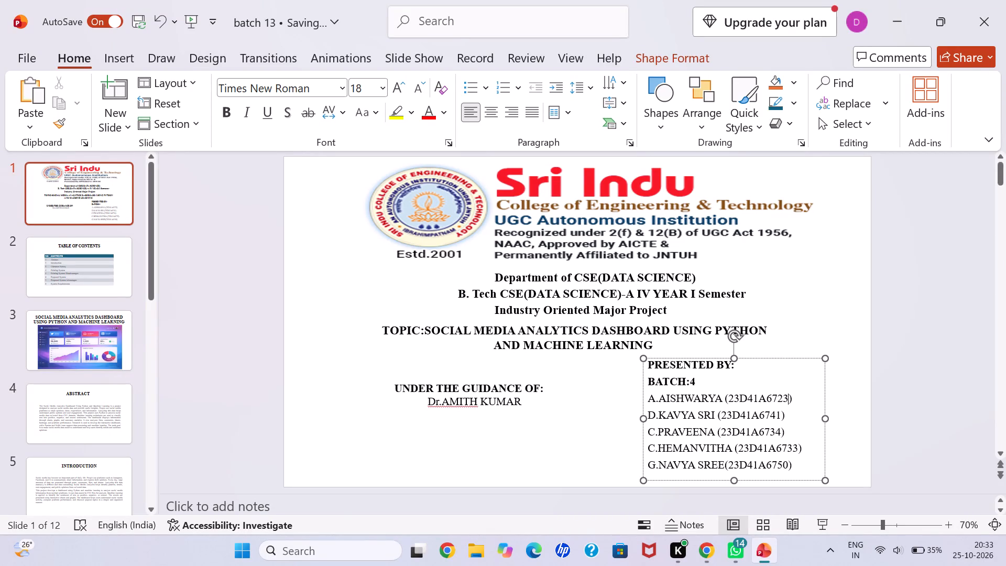
{"action": "key", "text": "BackSpace"}
{"action": "key", "text": "BackSpace"}
{"action": "type", "text": "02"}
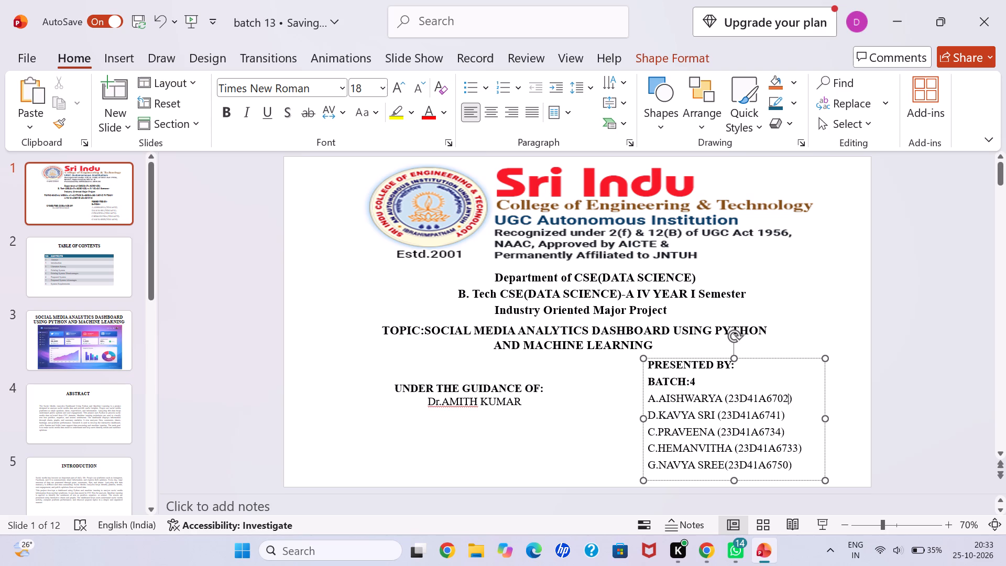
Start editing the second presenter's name in the title slide's Batch 4 list.
{"action": "left_click", "coordinate": [712, 416]}
{"action": "key", "text": "Right"}
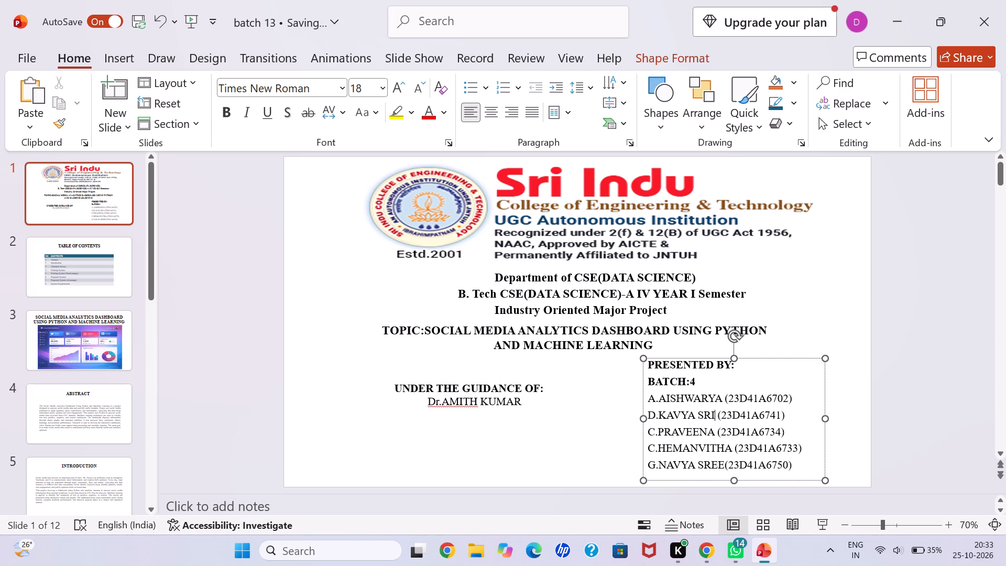
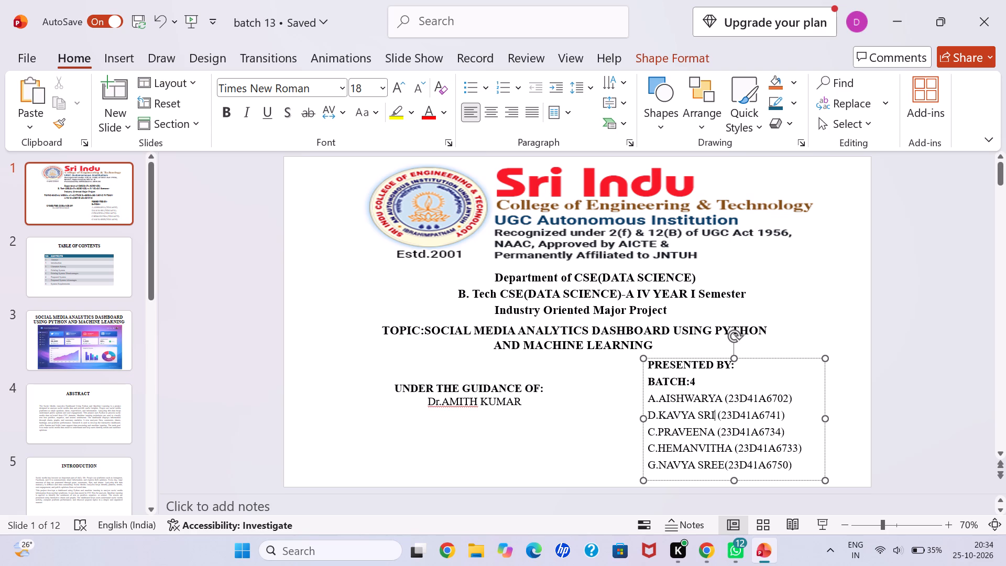
Replace the second presenter's name, including the initial, in the title slide's Batch 4 list.
{"action": "key", "text": "BackSpace"}
{"action": "key", "text": "BackSpace"}
{"action": "key", "text": "BackSpace"}
{"action": "key", "text": "BackSpace"}
{"action": "key", "text": "BackSpace"}
{"action": "key", "text": "BackSpace"}
{"action": "key", "text": "BackSpace"}
{"action": "key", "text": "BackSpace"}
{"action": "key", "text": "BackSpace"}
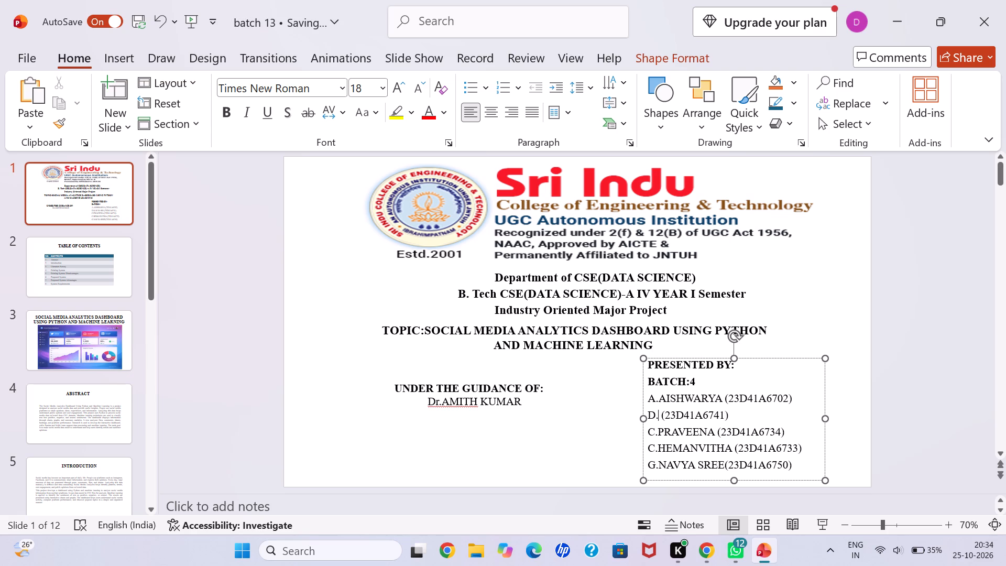
{"action": "key", "text": "BackSpace"}
{"action": "key", "text": "BackSpace"}
{"action": "key", "text": "c"}
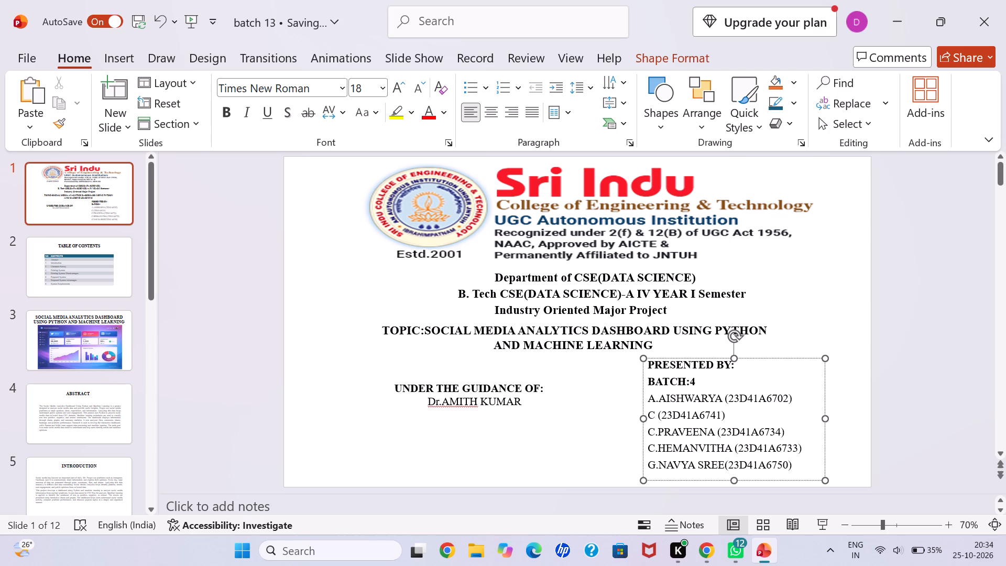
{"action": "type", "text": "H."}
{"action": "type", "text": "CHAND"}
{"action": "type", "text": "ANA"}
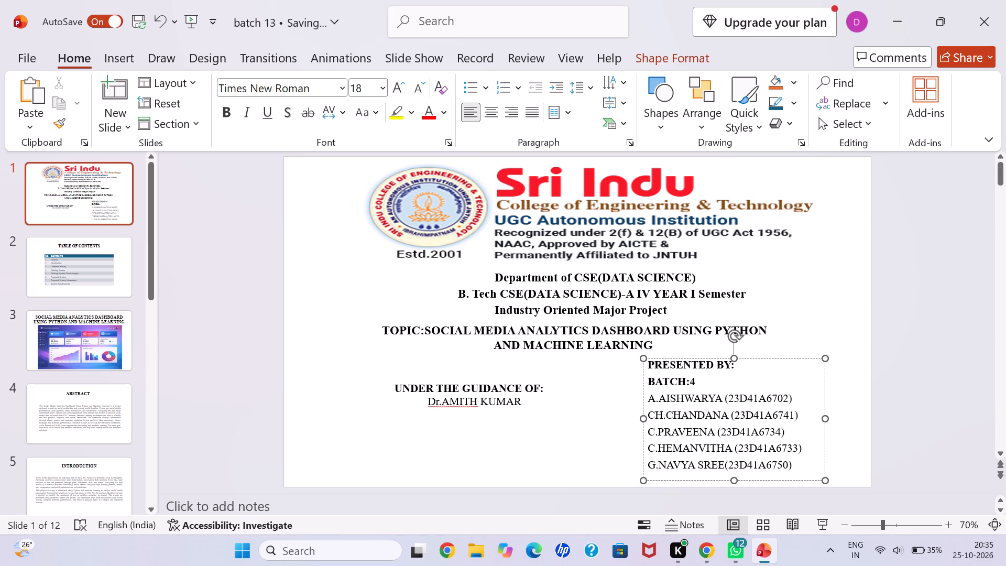
Update the last two digits of the second presenter's roll number on the title slide.
{"action": "left_click", "coordinate": [793, 420]}
{"action": "key", "text": "BackSpace"}
{"action": "key", "text": "BackSpace"}
{"action": "type", "text": "31"}
Replace the third presenter's name, including the initial, in the title slide's Batch 4 list.
{"action": "key", "text": "Down"}
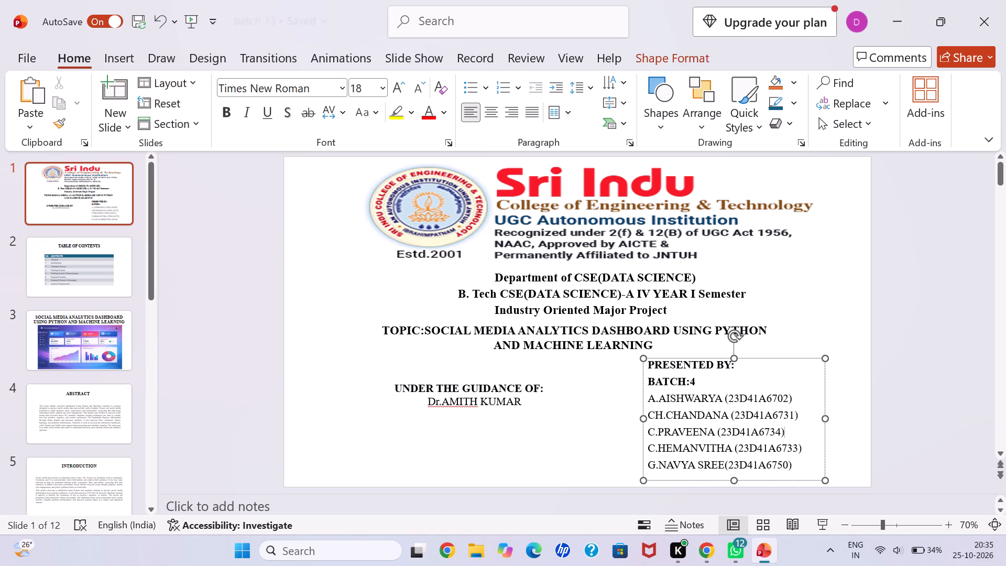
{"action": "left_click", "coordinate": [714, 433]}
{"action": "key", "text": "BackSpace"}
{"action": "key", "text": "BackSpace"}
{"action": "key", "text": "BackSpace"}
{"action": "key", "text": "BackSpace"}
{"action": "key", "text": "BackSpace"}
{"action": "key", "text": "BackSpace"}
{"action": "key", "text": "BackSpace"}
{"action": "key", "text": "BackSpace"}
{"action": "key", "text": "BackSpace"}
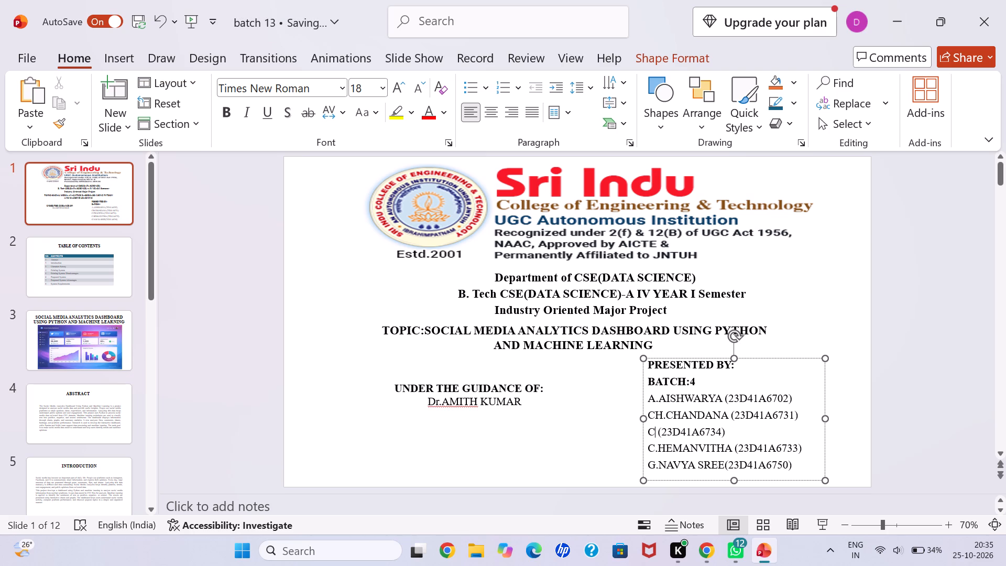
{"action": "key", "text": "BackSpace"}
{"action": "key", "text": "j"}
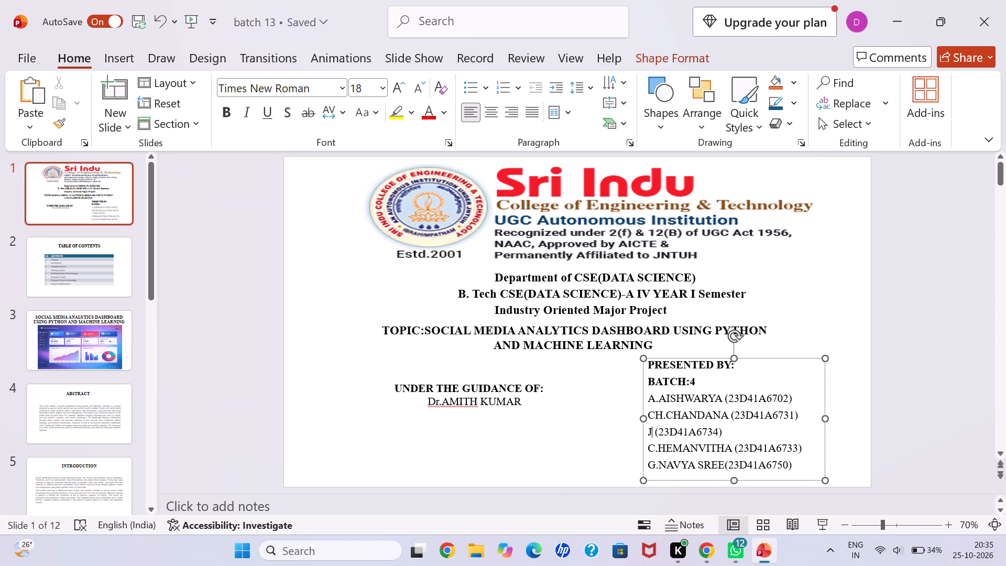
{"action": "key", "text": "period"}
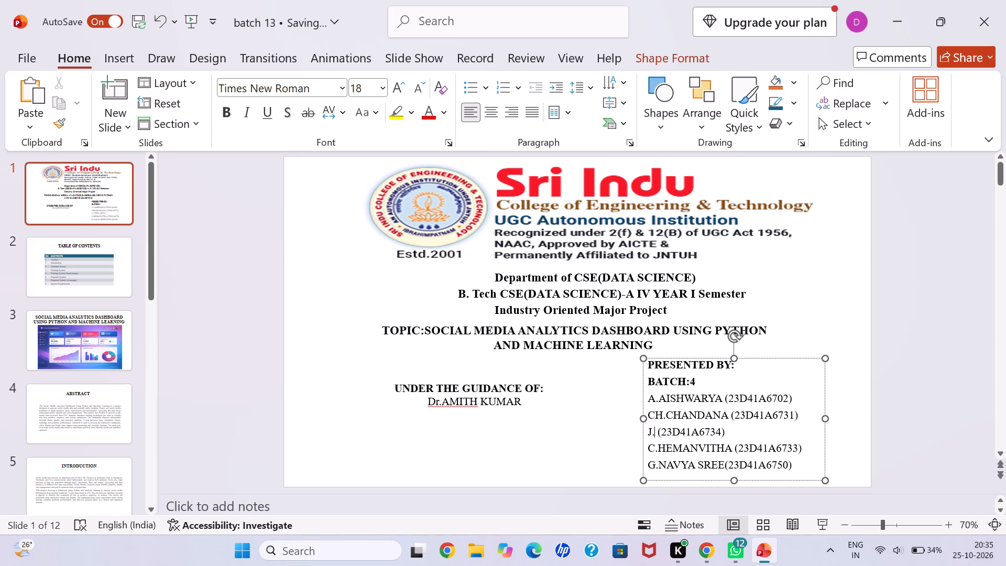
{"action": "type", "text": "ANUSHA"}
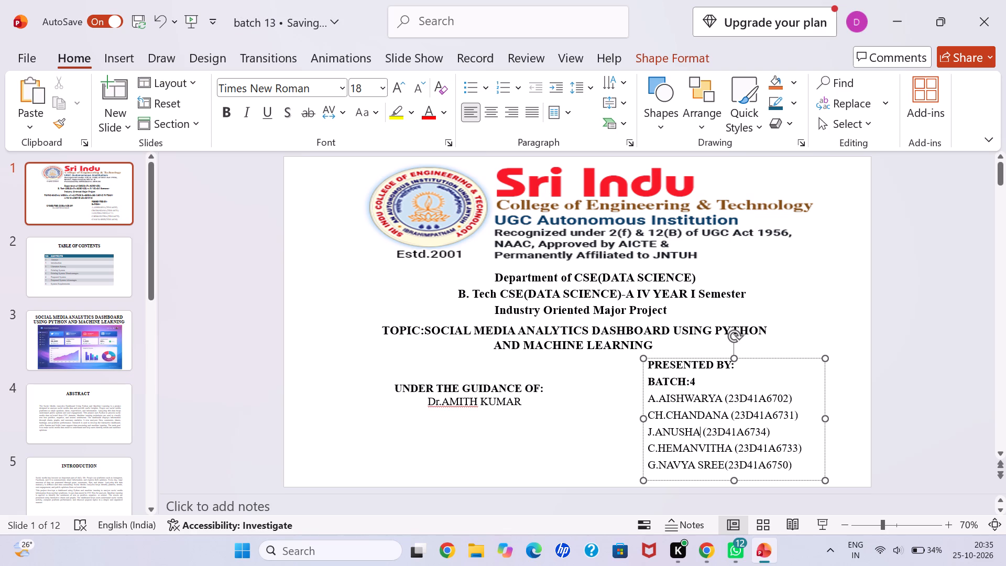
Update the last two digits of the third presenter's roll number on the title slide.
{"action": "left_click", "coordinate": [767, 433]}
{"action": "key", "text": "BackSpace"}
{"action": "key", "text": "BackSpace"}
{"action": "type", "text": "58"}
Replace the fourth presenter's name, including the initial, in the title slide's Batch 4 list.
{"action": "left_click", "coordinate": [733, 451]}
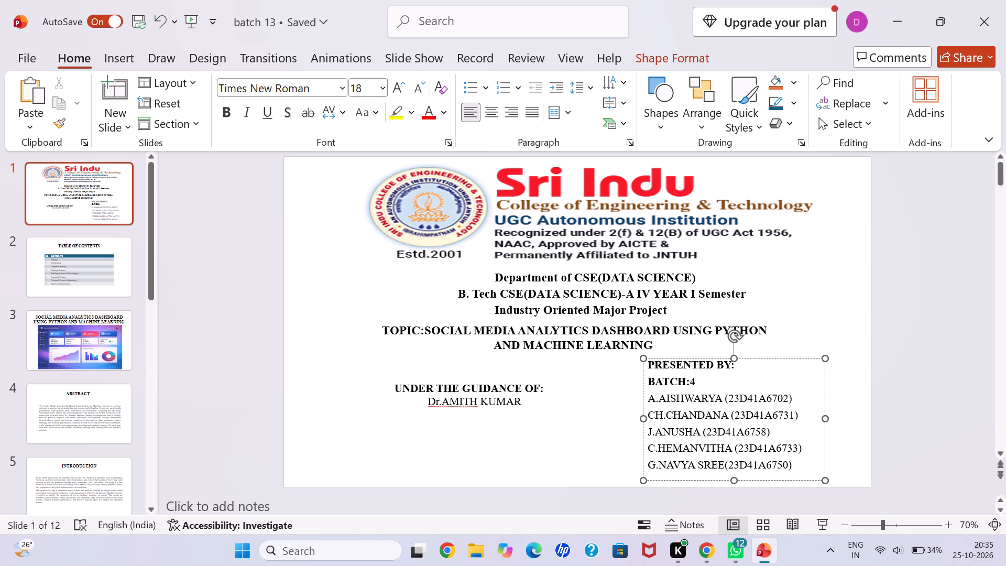
{"action": "key", "text": "BackSpace"}
{"action": "key", "text": "BackSpace"}
{"action": "key", "text": "BackSpace"}
{"action": "key", "text": "BackSpace"}
{"action": "key", "text": "BackSpace"}
{"action": "key", "text": "BackSpace"}
{"action": "key", "text": "BackSpace"}
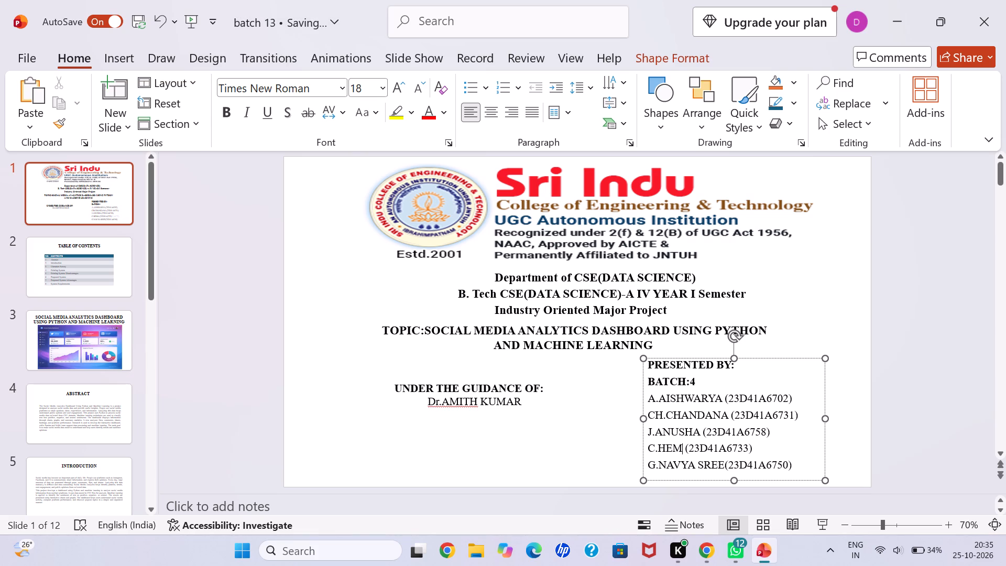
{"action": "key", "text": "BackSpace"}
{"action": "key", "text": "BackSpace"}
{"action": "key", "text": "BackSpace"}
{"action": "key", "text": "BackSpace"}
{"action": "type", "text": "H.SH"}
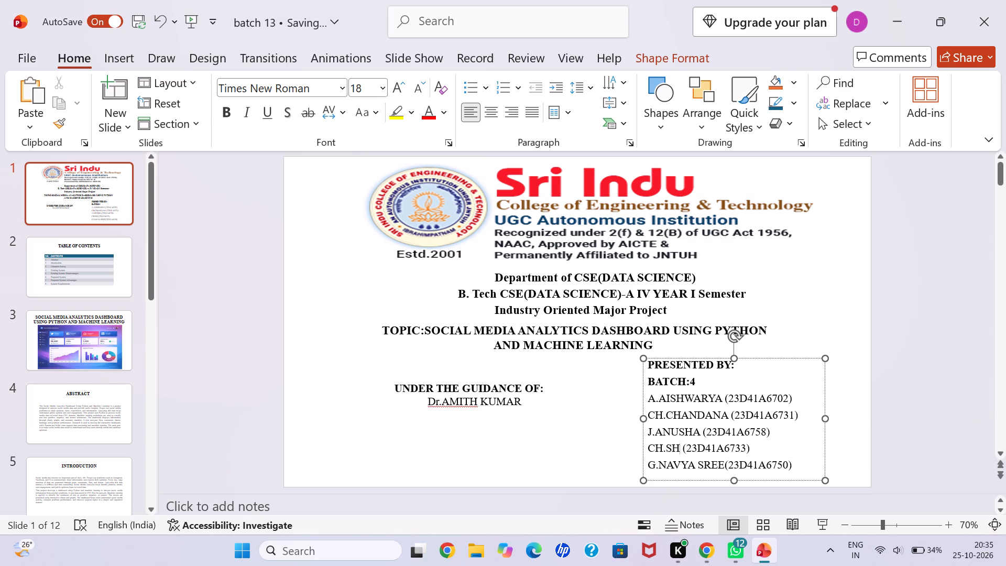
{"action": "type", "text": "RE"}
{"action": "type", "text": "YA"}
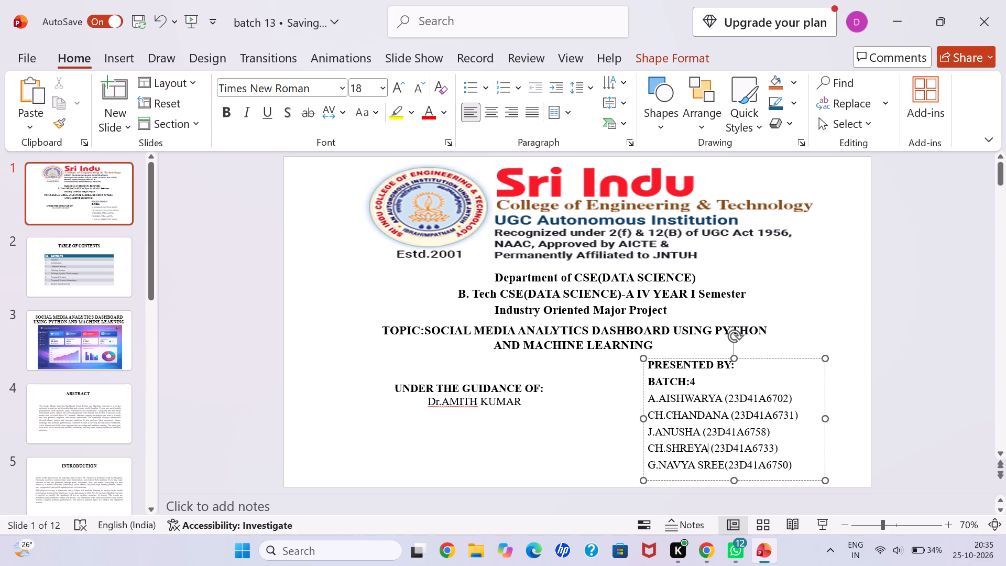
Update the last digit of the fourth presenter's roll number on the title slide.
{"action": "left_click", "coordinate": [771, 452]}
{"action": "key", "text": "Right"}
{"action": "key", "text": "BackSpace"}
{"action": "key", "text": "5"}
Delete the fifth presenter's entry, both name and roll number, from the title slide's Batch 4 list.
{"action": "left_click_drag", "start_coordinate": [651, 462], "coordinate": [677, 461]}
{"action": "left_click_drag", "start_coordinate": [677, 461], "coordinate": [795, 463]}
{"action": "key", "text": "BackSpace"}
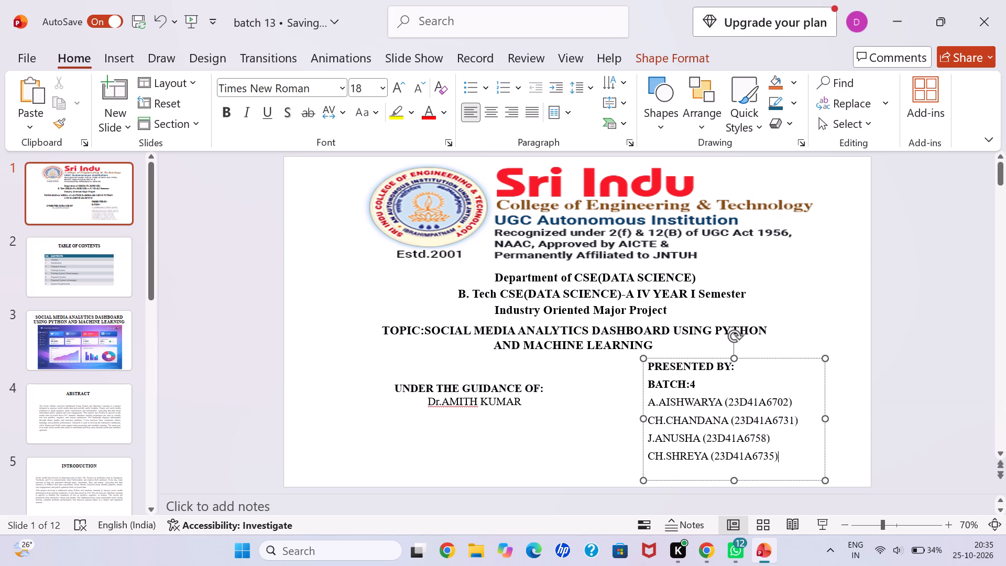
Shorten the presenter list's text box slightly by raising its lower edge.
{"action": "left_click_drag", "start_coordinate": [734, 479], "coordinate": [733, 474]}
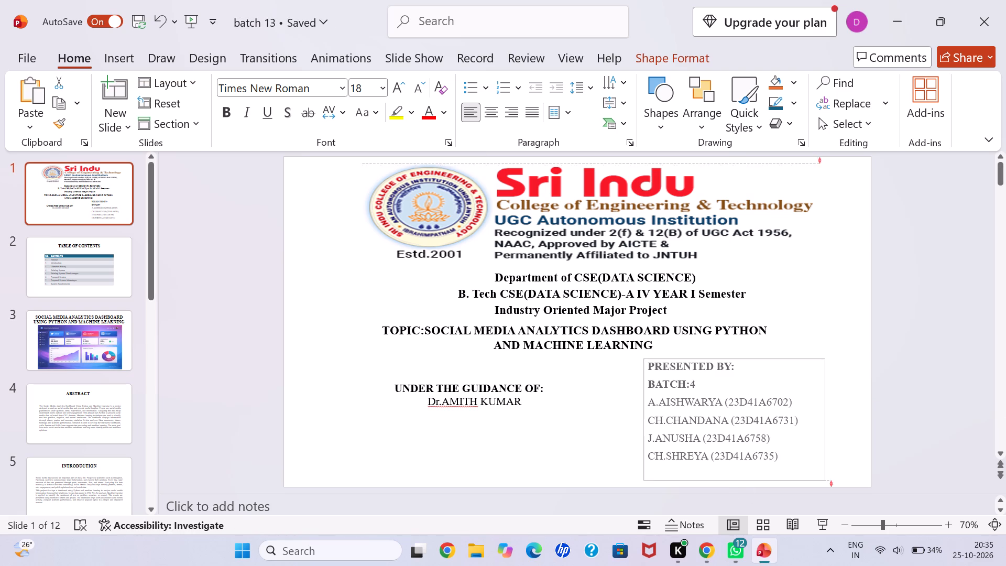
{"action": "left_click_drag", "start_coordinate": [733, 474], "coordinate": [733, 469]}
{"action": "left_click", "coordinate": [595, 459]}
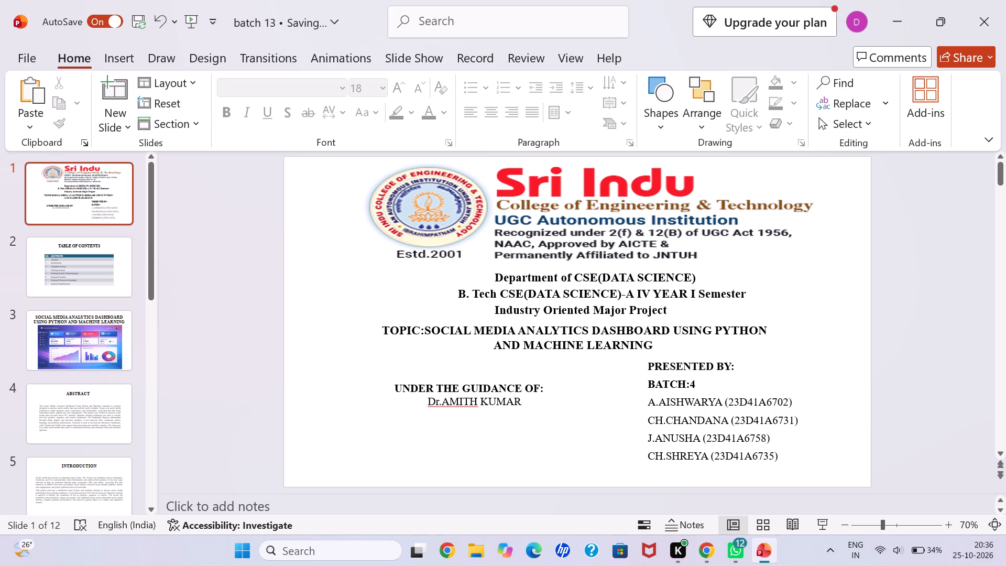
Clear the existing guide's title and name below the UNDER THE GUIDANCE OF heading.
{"action": "left_click", "coordinate": [520, 401]}
{"action": "key", "text": "BackSpace"}
{"action": "key", "text": "BackSpace"}
{"action": "key", "text": "BackSpace"}
{"action": "key", "text": "BackSpace"}
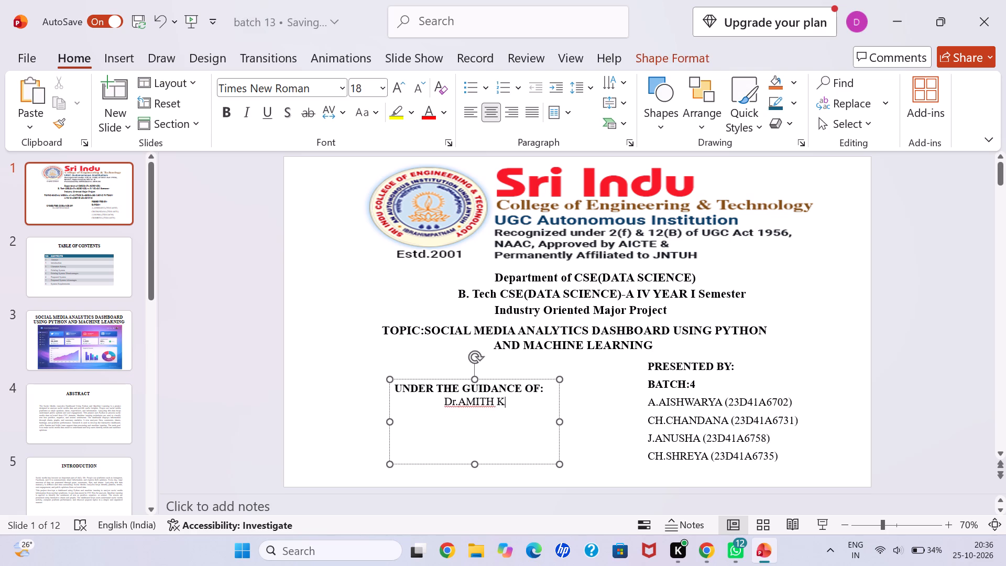
{"action": "key", "text": "BackSpace"}
{"action": "key", "text": "BackSpace"}
{"action": "key", "text": "BackSpace"}
{"action": "key", "text": "BackSpace"}
{"action": "key", "text": "BackSpace"}
{"action": "key", "text": "BackSpace"}
{"action": "key", "text": "BackSpace"}
{"action": "key", "text": "BackSpace"}
{"action": "key", "text": "BackSpace"}
{"action": "key", "text": "BackSpace"}
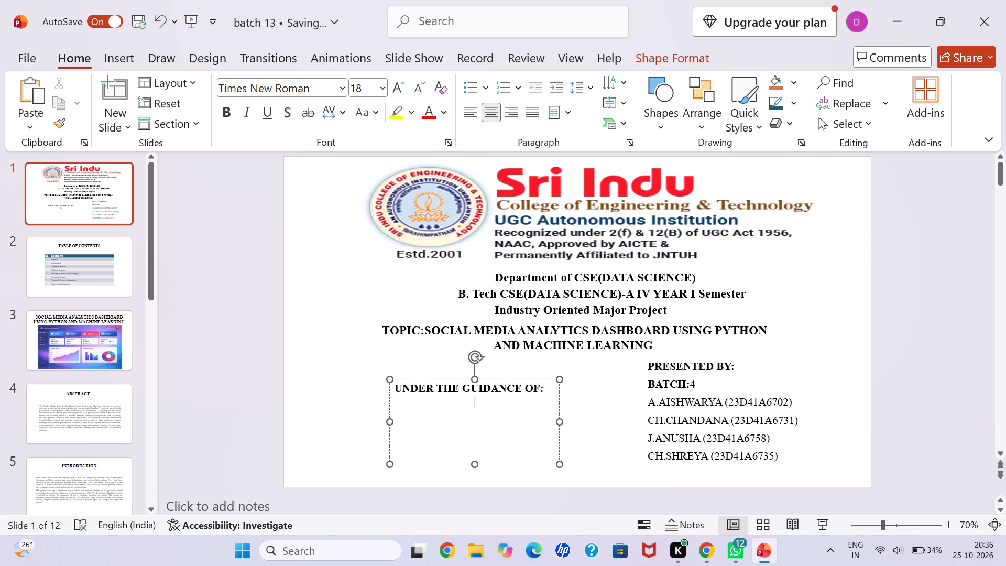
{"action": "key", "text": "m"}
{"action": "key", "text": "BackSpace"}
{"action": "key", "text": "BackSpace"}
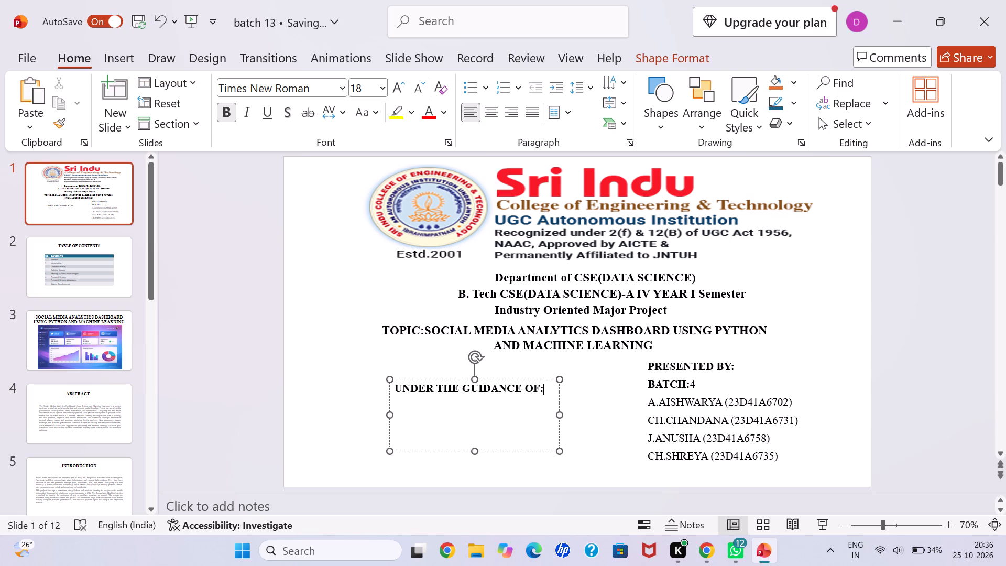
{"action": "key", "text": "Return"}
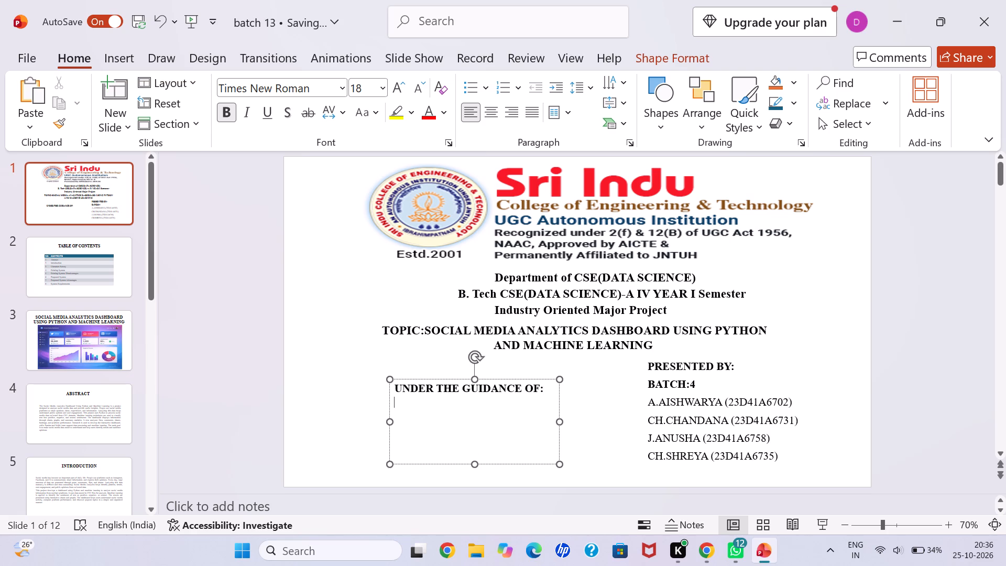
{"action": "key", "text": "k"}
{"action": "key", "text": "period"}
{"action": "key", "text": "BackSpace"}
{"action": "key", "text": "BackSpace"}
Enter the new guide's name with its initial, centered below the UNDER THE GUIDANCE OF heading.
{"action": "left_click", "coordinate": [474, 408]}
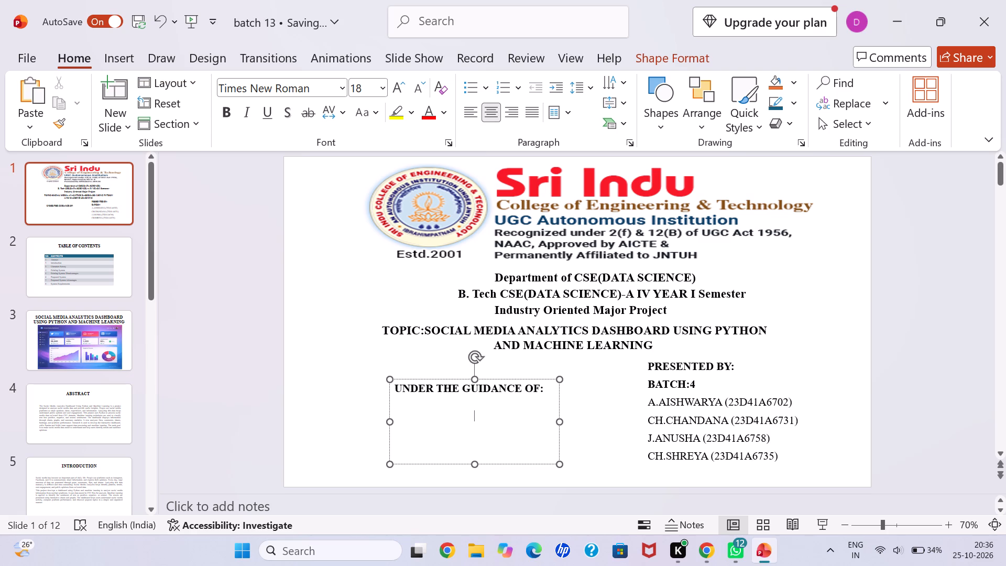
{"action": "key", "text": "k"}
{"action": "key", "text": "period"}
{"action": "type", "text": "RAJA"}
Remove the blank line between the UNDER THE GUIDANCE OF heading and the guide's name on the title slide.
{"action": "left_click_drag", "start_coordinate": [455, 418], "coordinate": [491, 413]}
{"action": "left_click", "coordinate": [447, 401]}
{"action": "key", "text": "BackSpace"}
{"action": "left_click", "coordinate": [359, 415]}
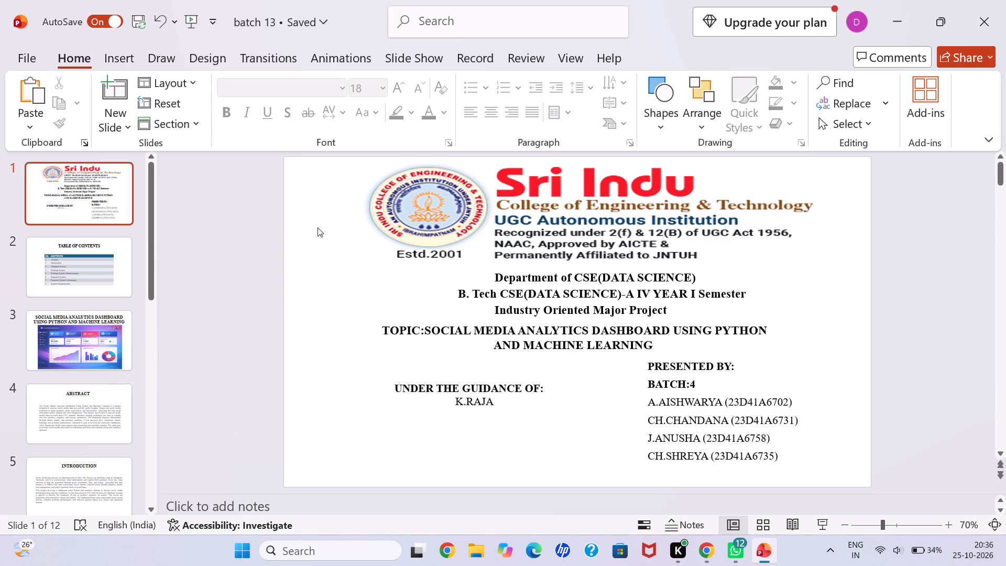
Save the batch 13 presentation.
{"action": "key", "text": "ctrl+s"}
{"action": "key", "text": "ctrl+s"}
Open the sharing dialog for the batch 13 presentation.
{"action": "left_click", "coordinate": [961, 49]}
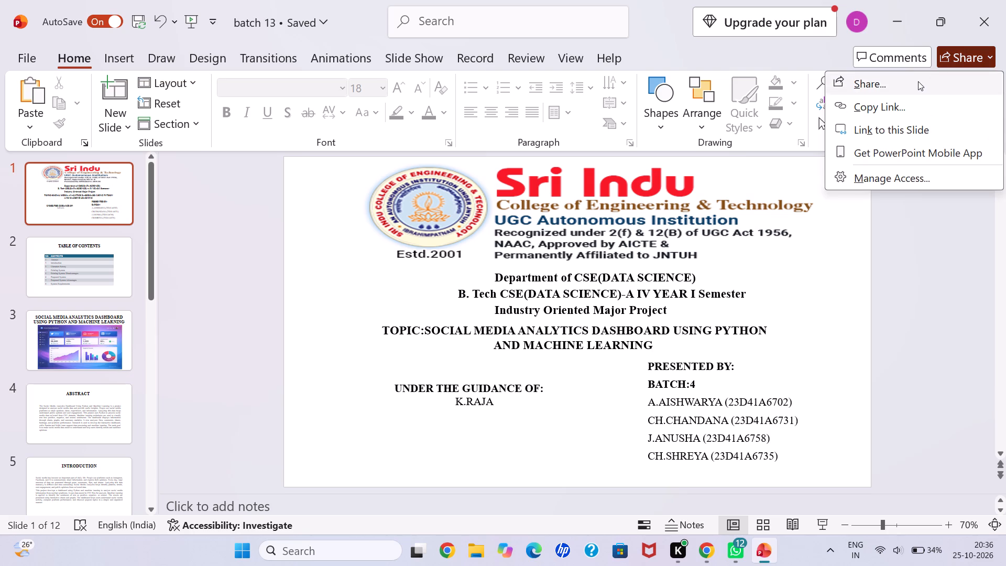
{"action": "left_click", "coordinate": [918, 81]}
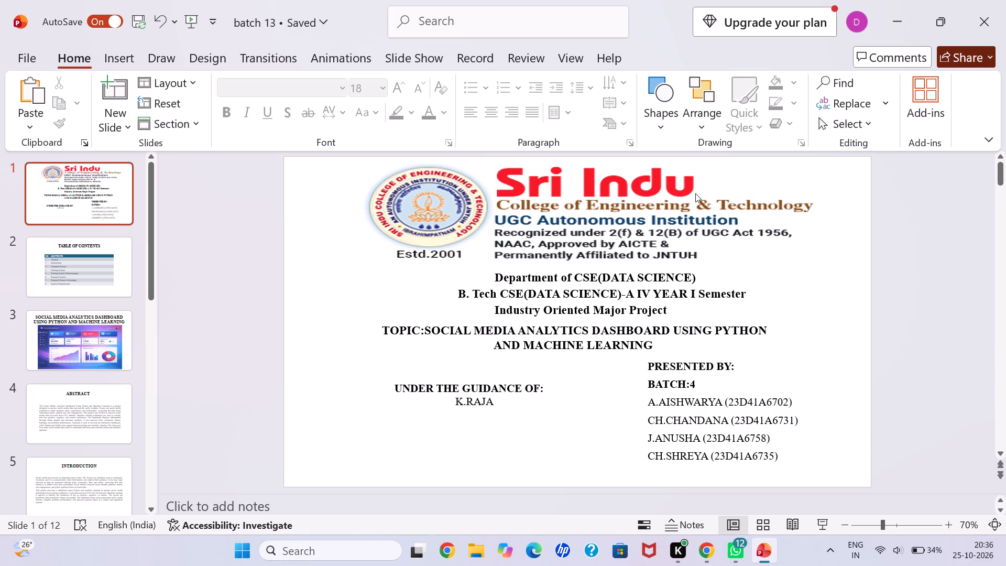
{"action": "left_click", "coordinate": [969, 56]}
Try again to open the sharing options for the batch 13 presentation.
{"action": "left_click", "coordinate": [958, 57]}
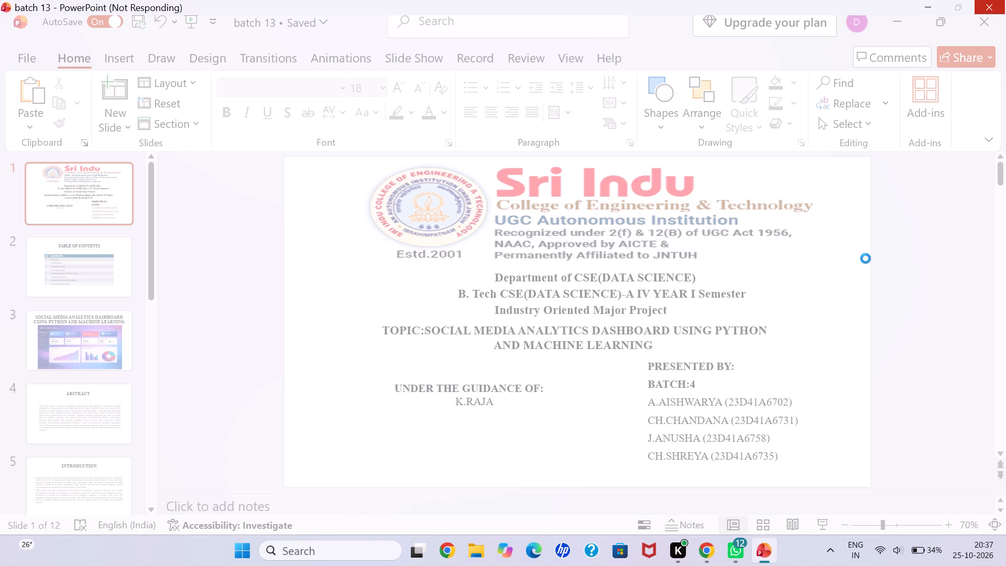
Open the system's list of available Wi-Fi networks to check the internet connection.
{"action": "left_click", "coordinate": [877, 552]}
{"action": "left_click", "coordinate": [835, 305]}
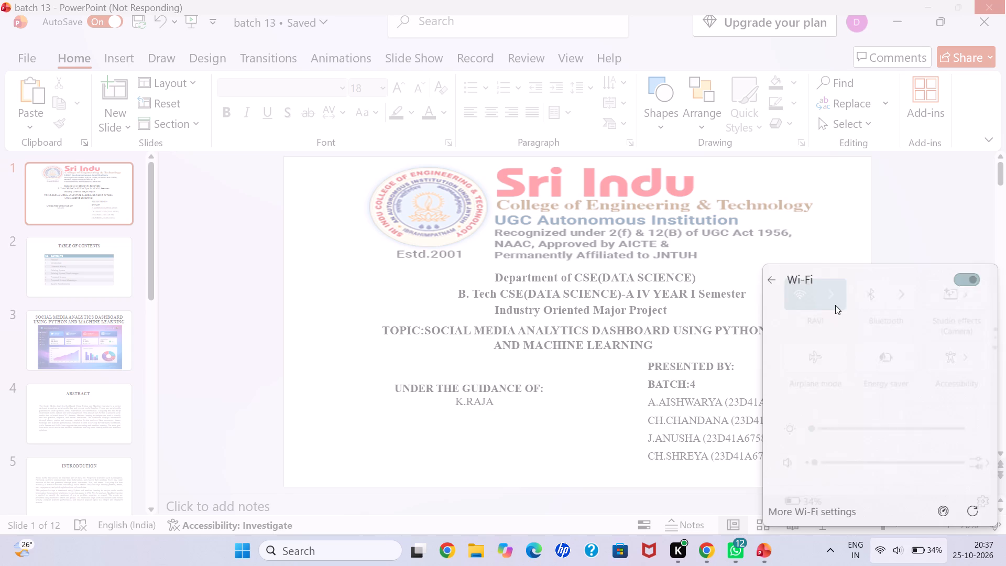